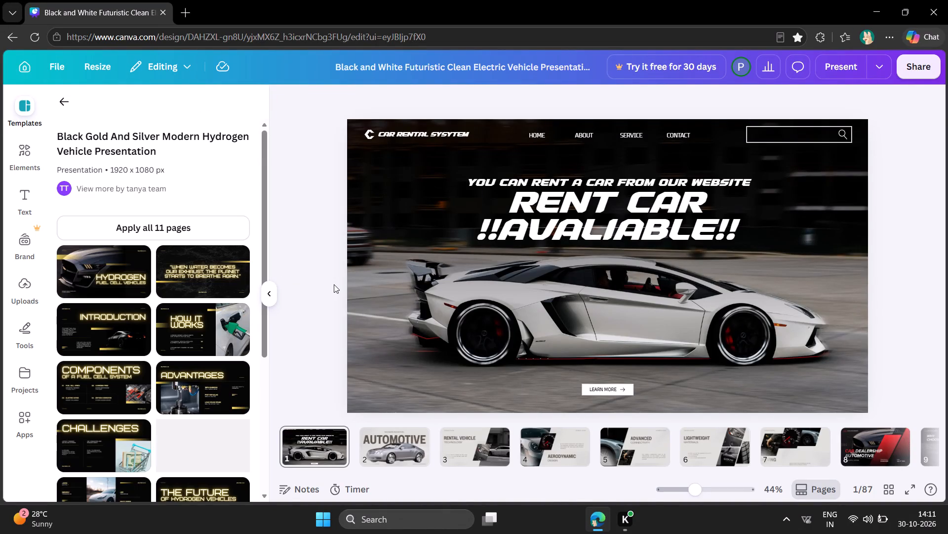
Add the Hydrogen Fuel Cell Vehicles cover from the black and gold template as a page after the Rent Car page.
left_click(91, 292)
left_click(550, 300)
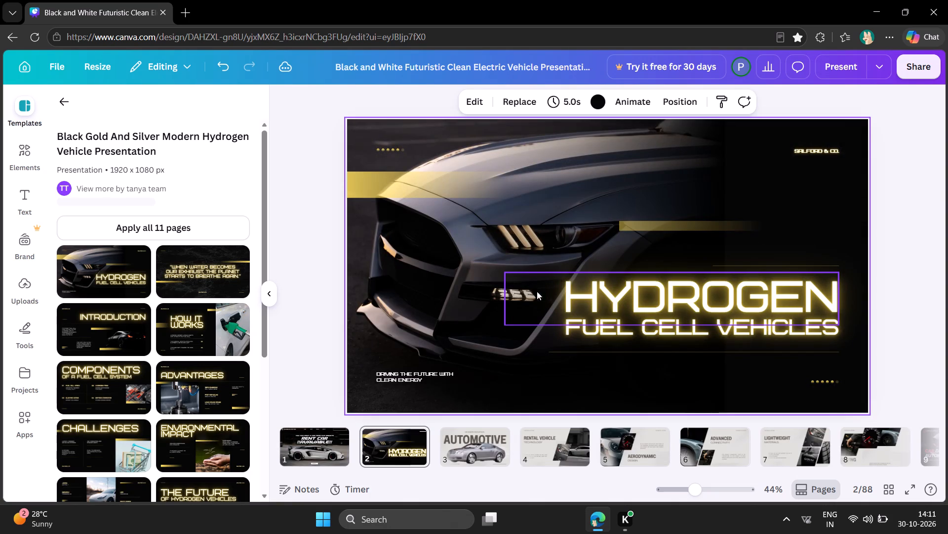
Replace the SALFORD & CO. text on the hydrogen cover page with "CAR RENTAL SYSTEM".
double_click(827, 153)
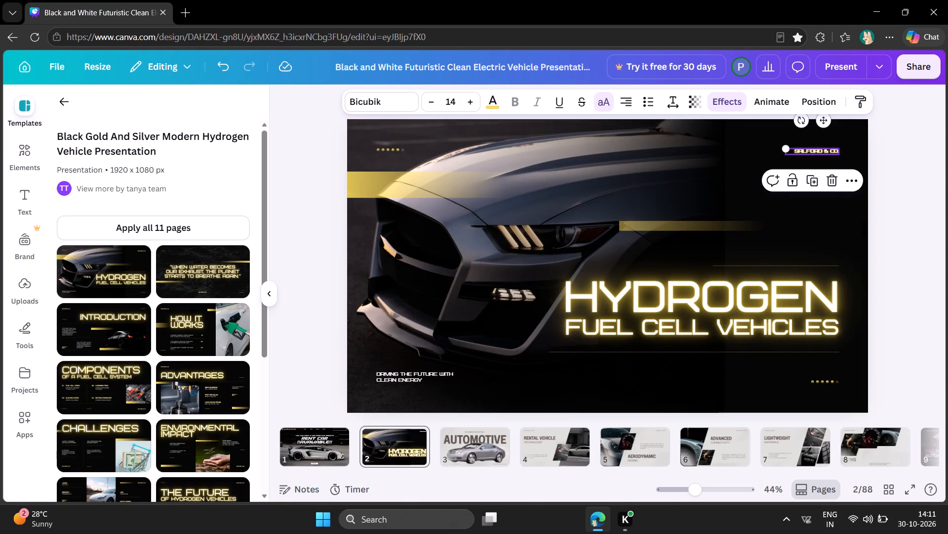
key("BackSpace")
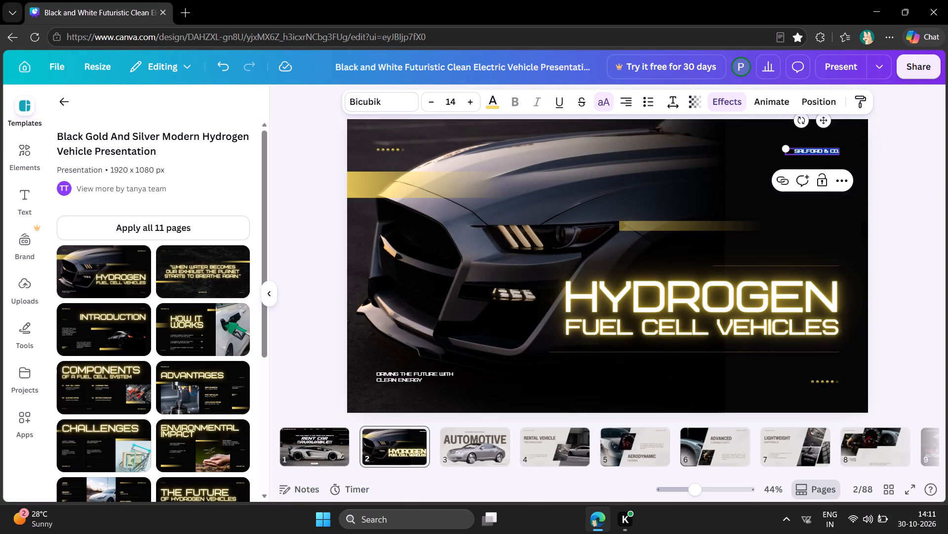
double_click(827, 153)
left_click(827, 153)
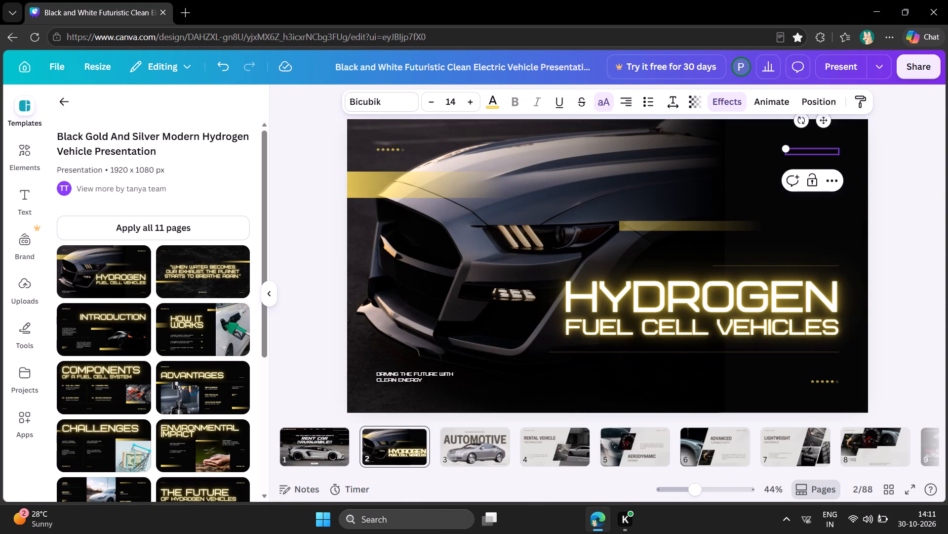
type("CAR")
key("space")
type("RENTAL SYSTEM")
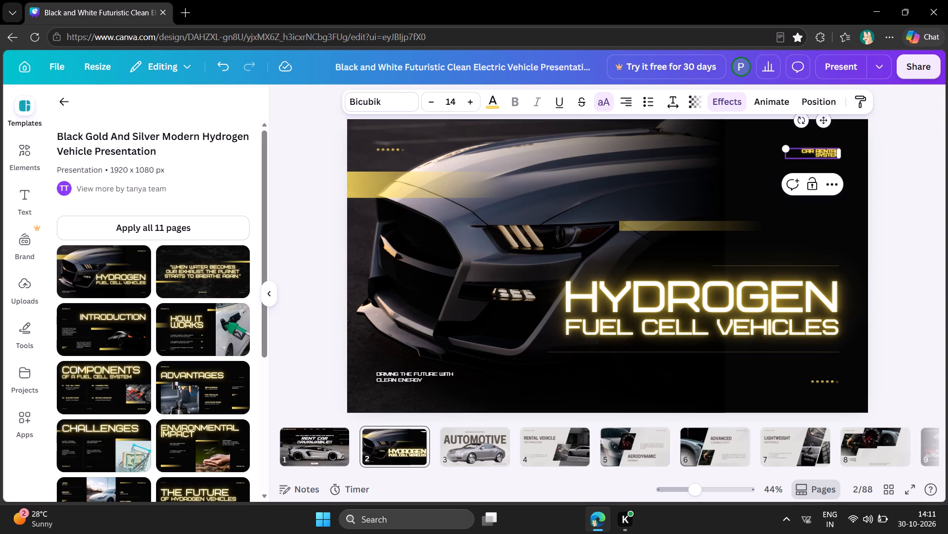
Enlarge the CAR RENTAL SYSTEM text to about size 20.4 and widen its box to fit one line near the page's upper-right corner.
left_click_drag(828, 121, 706, 122)
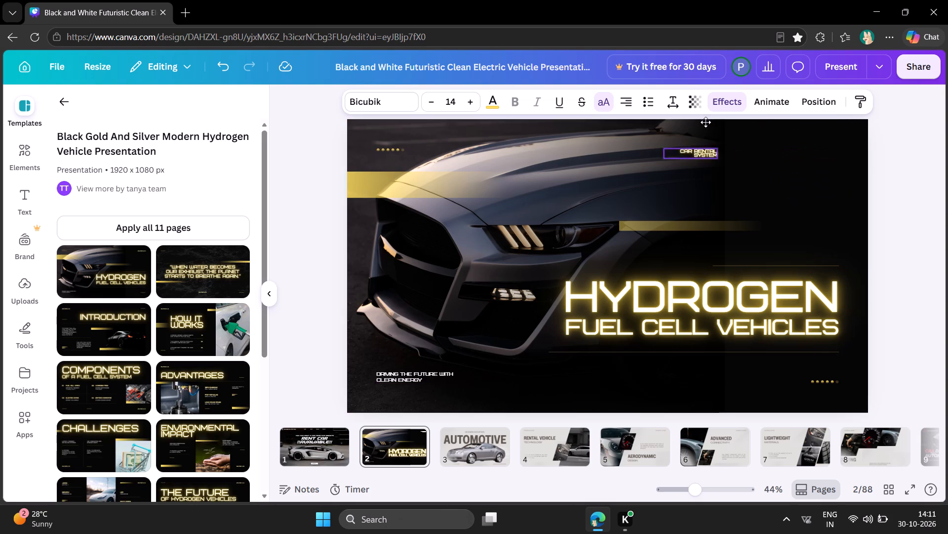
left_click_drag(706, 122, 833, 123)
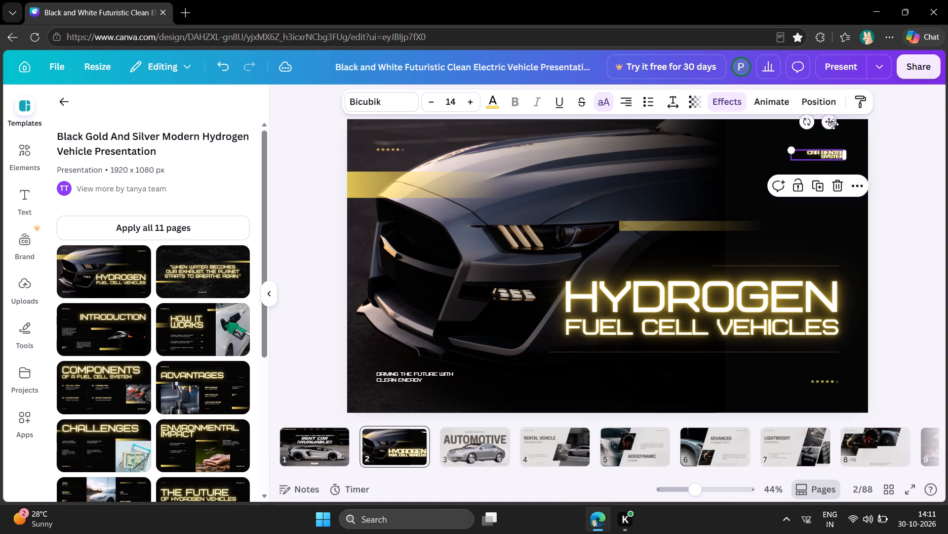
left_click_drag(792, 158, 780, 165)
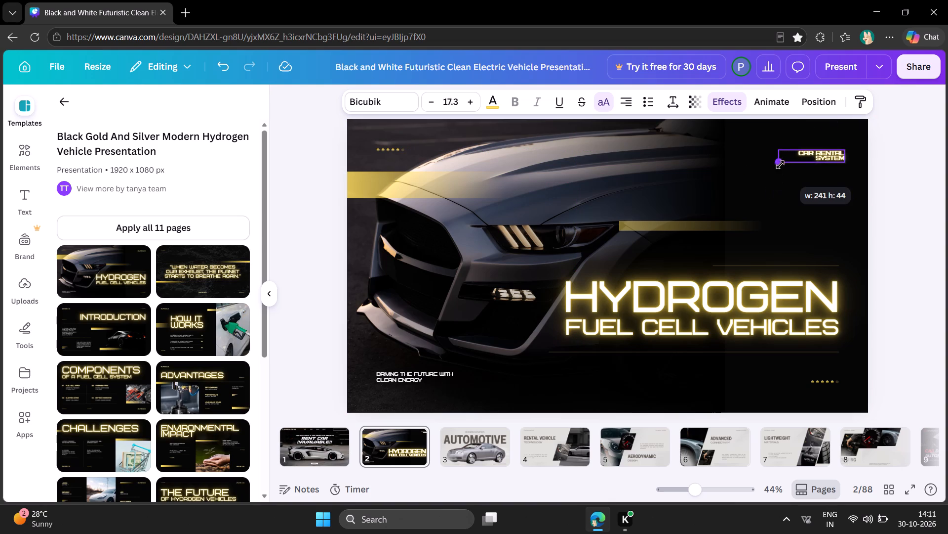
left_click_drag(780, 165, 769, 167)
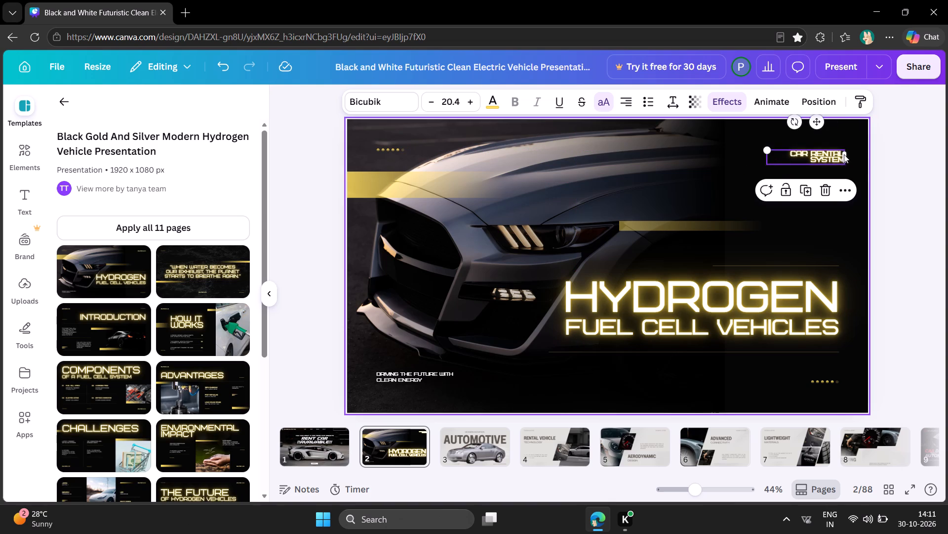
left_click(843, 158)
left_click_drag(844, 156, 860, 155)
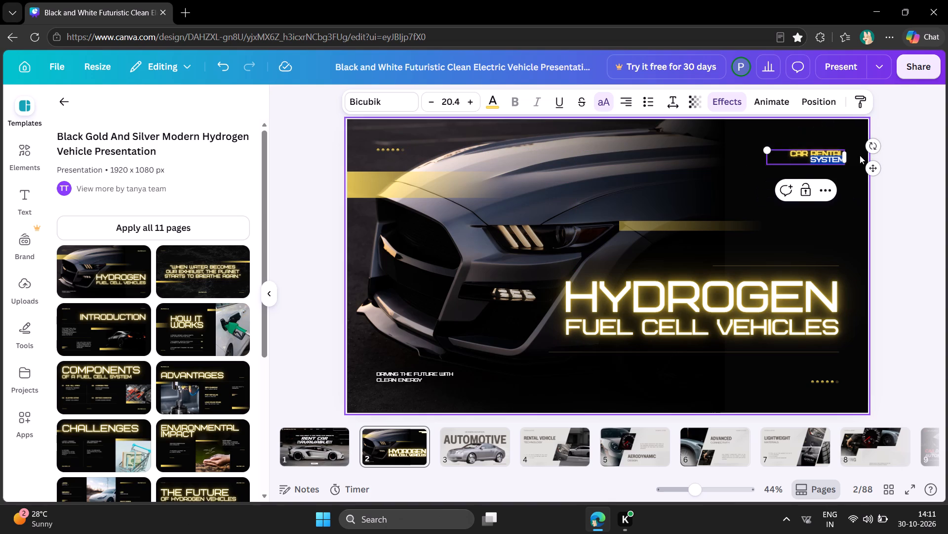
left_click_drag(860, 155, 859, 156)
left_click_drag(845, 156, 858, 156)
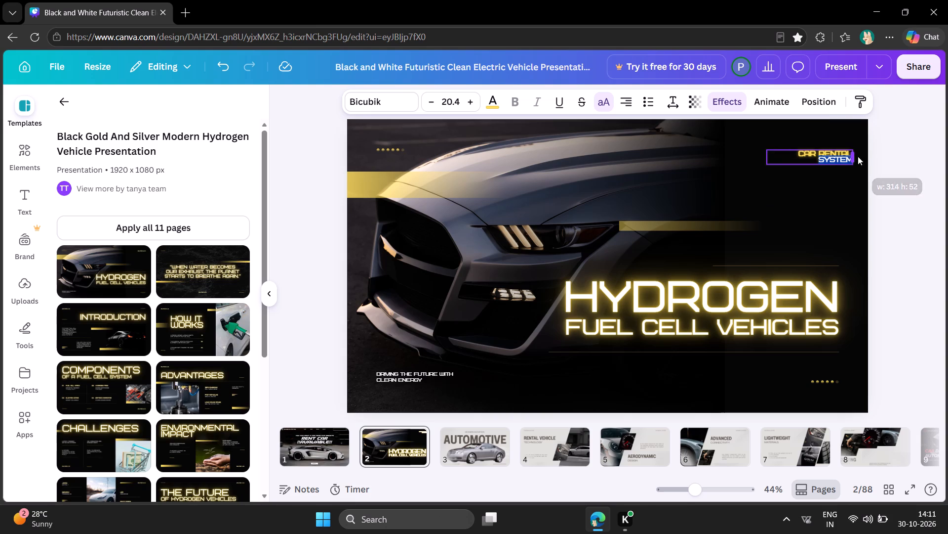
left_click_drag(858, 156, 863, 156)
left_click(794, 254)
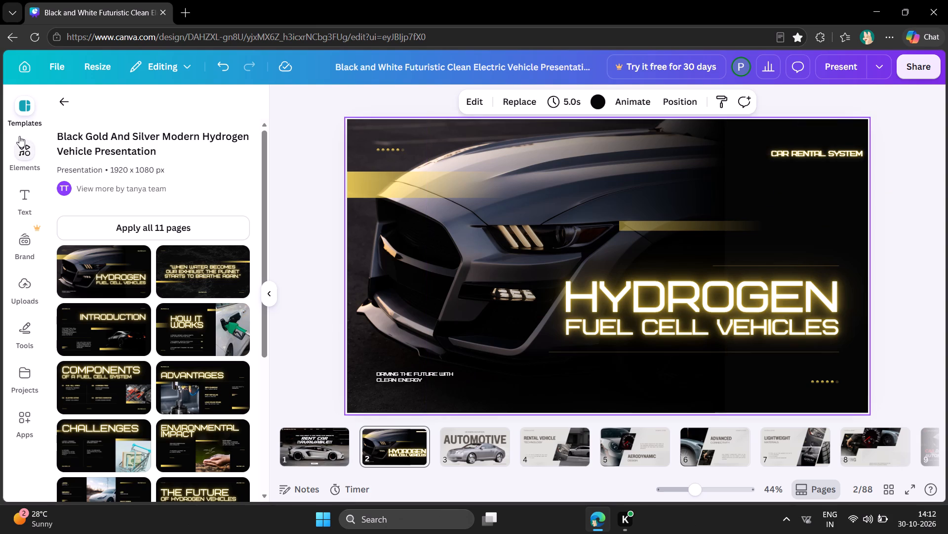
Leave the current template's page list and search the presentation templates for "CAR RENTAL SYSTEM".
left_click(69, 99)
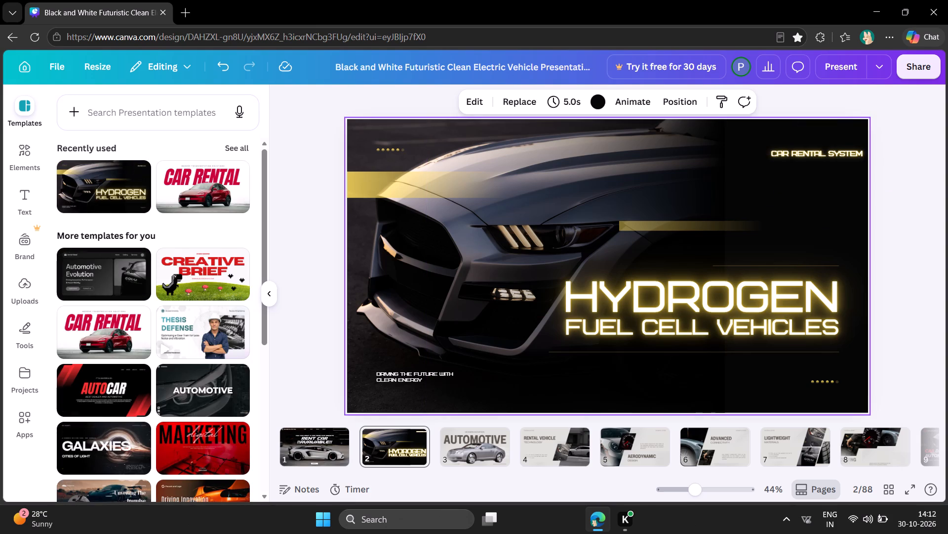
left_click(181, 107)
type("CAR RENTAL SYSTEM")
key("Return")
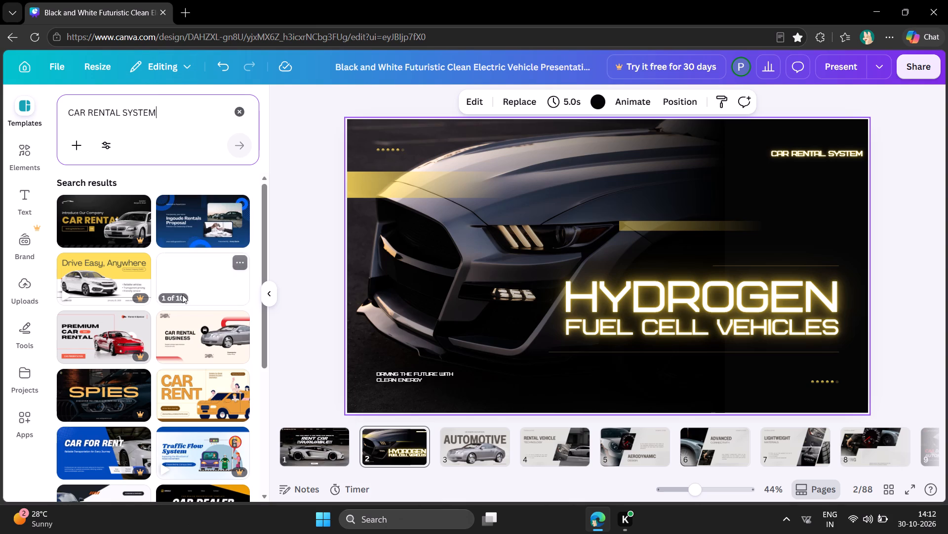
Look through the template search results for designs suited to a car rental presentation.
scroll(168, 351, "down", 3)
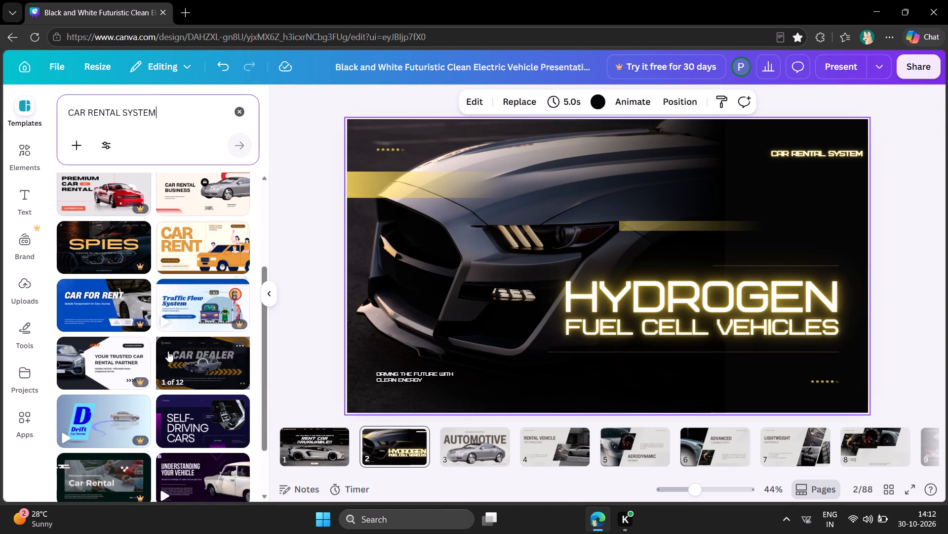
scroll(168, 351, "down", 2)
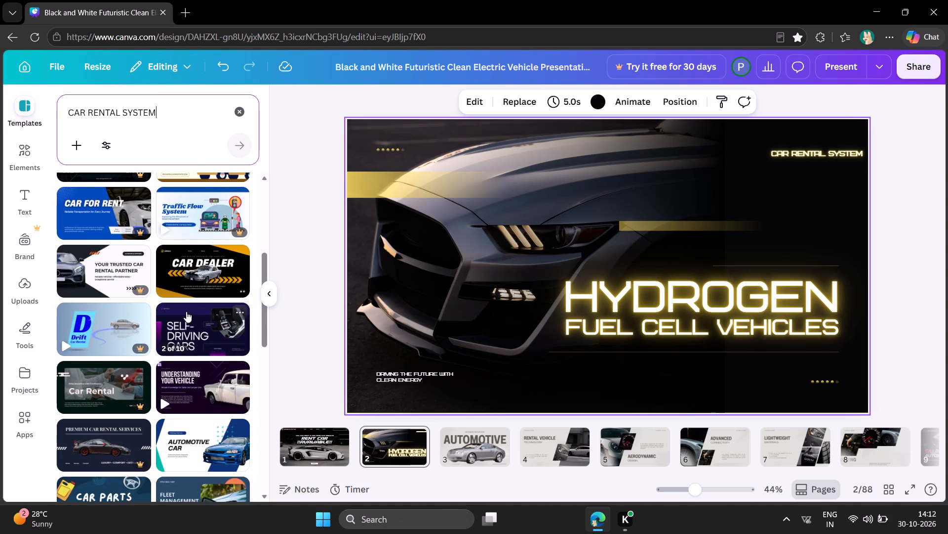
scroll(186, 311, "down", 5)
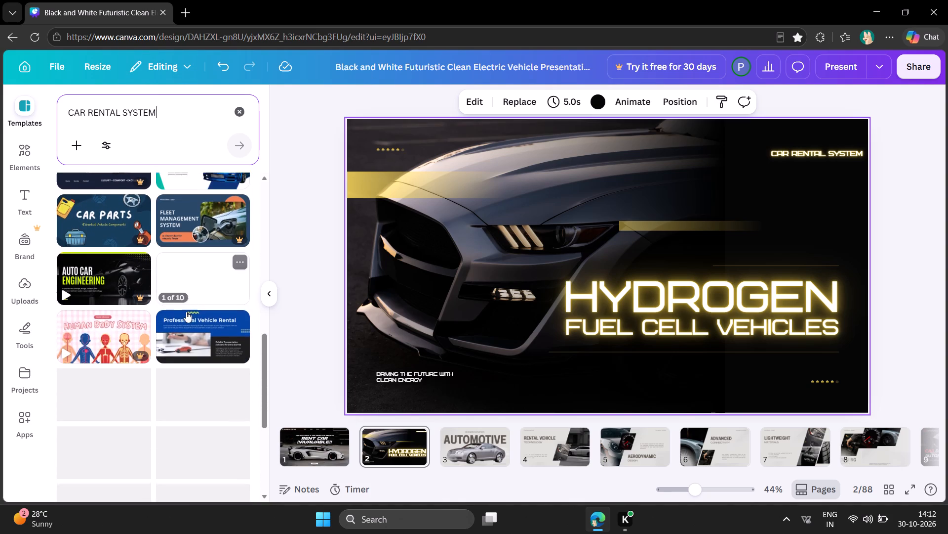
scroll(186, 311, "down", 2)
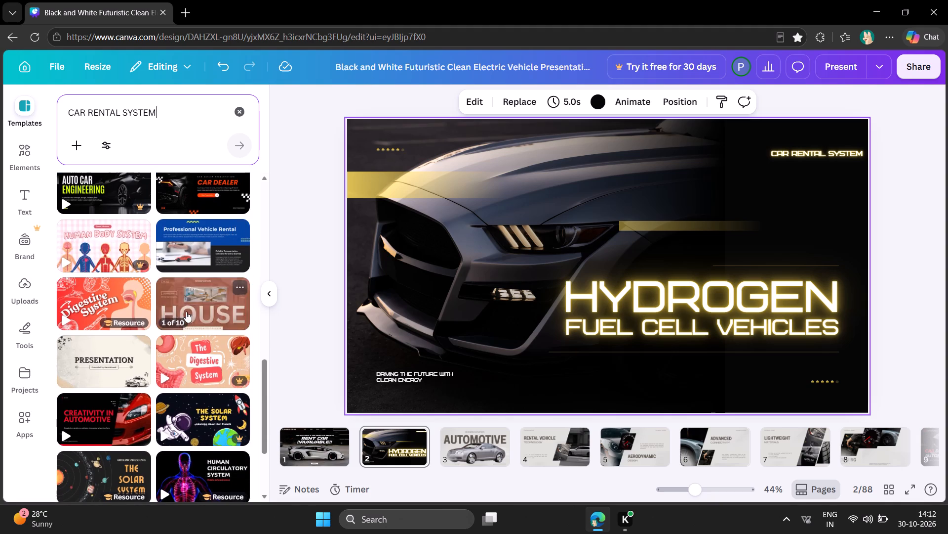
scroll(186, 311, "down", 3)
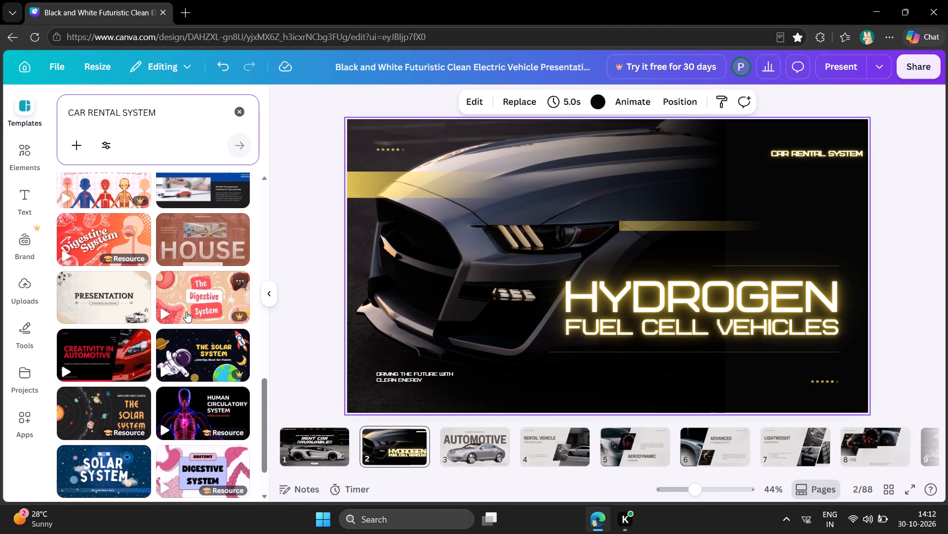
scroll(186, 311, "down", 3)
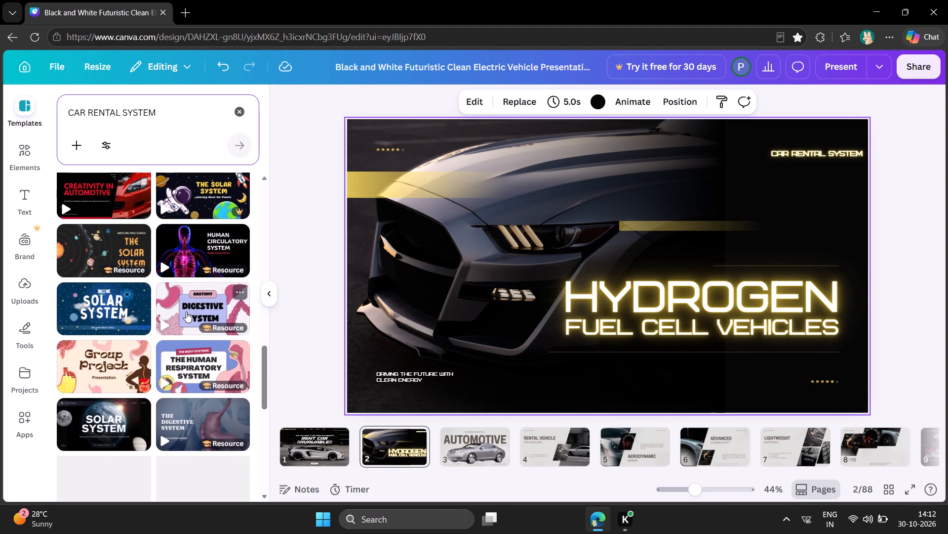
scroll(186, 311, "down", 3)
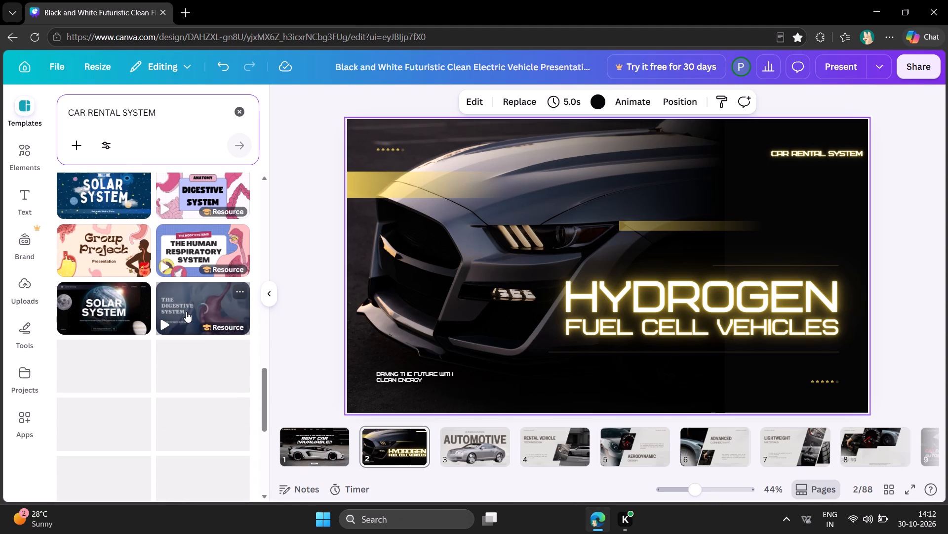
scroll(186, 311, "down", 1)
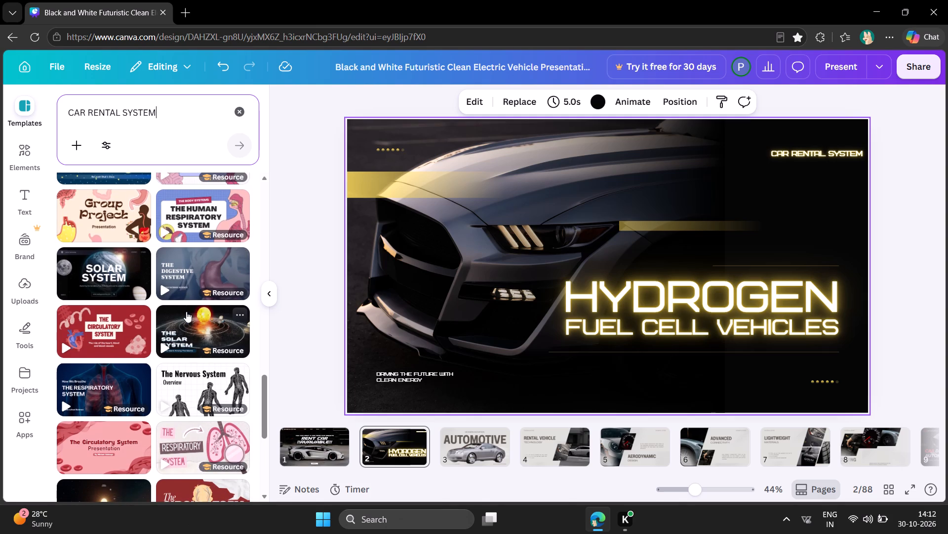
scroll(186, 311, "down", 3)
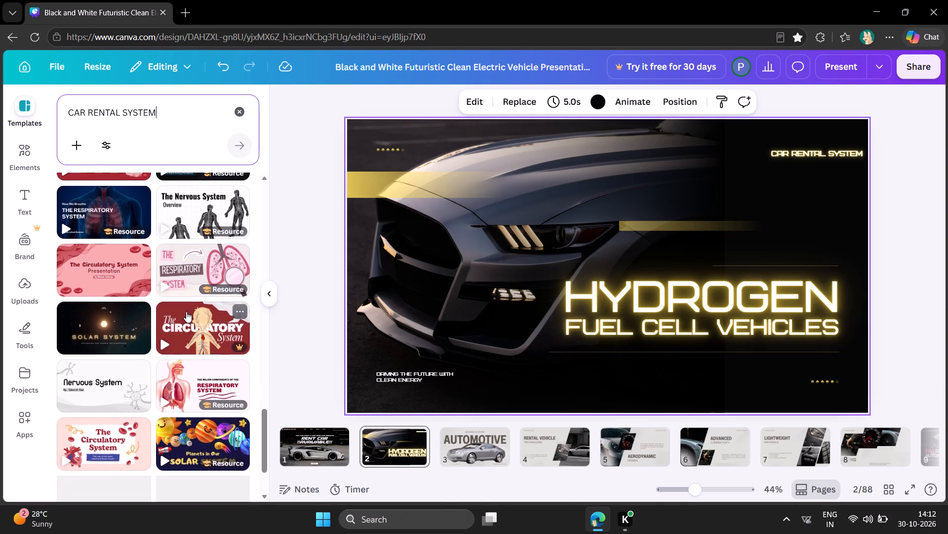
scroll(186, 311, "down", 1)
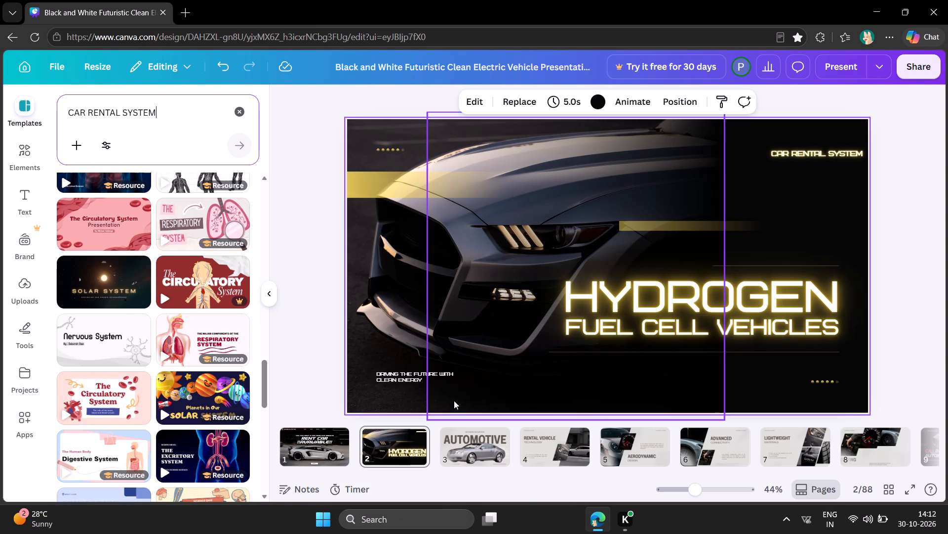
Replace the "Driving the future with clean energy" tagline on the cover page with "CAR RENTAL SYSTEM HYDROGEN FUEL VEHICLE".
double_click(409, 371)
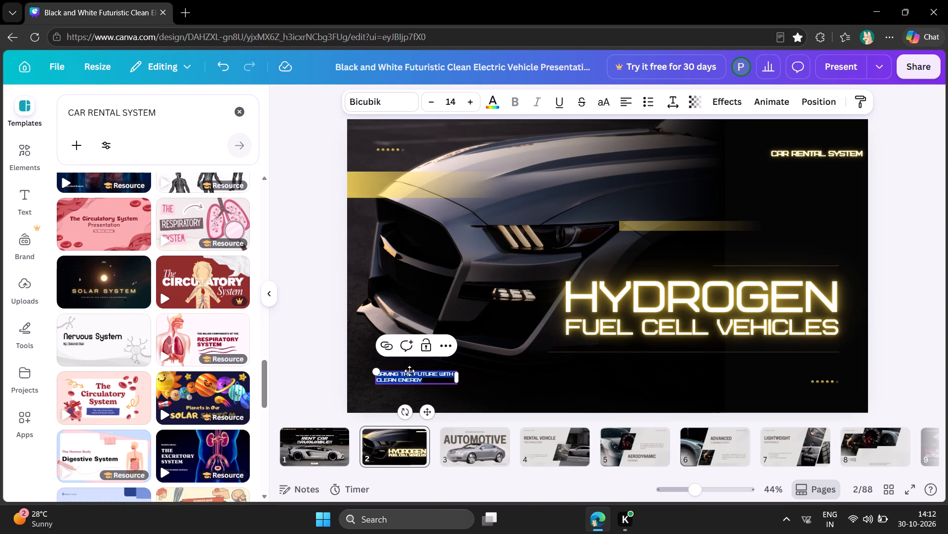
key("BackSpace")
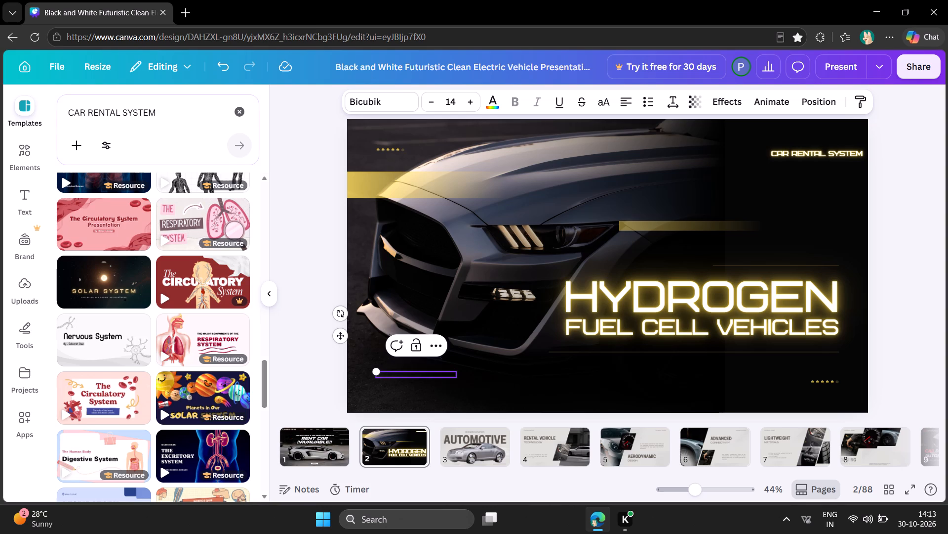
type("CAR RENTAL SYSTE")
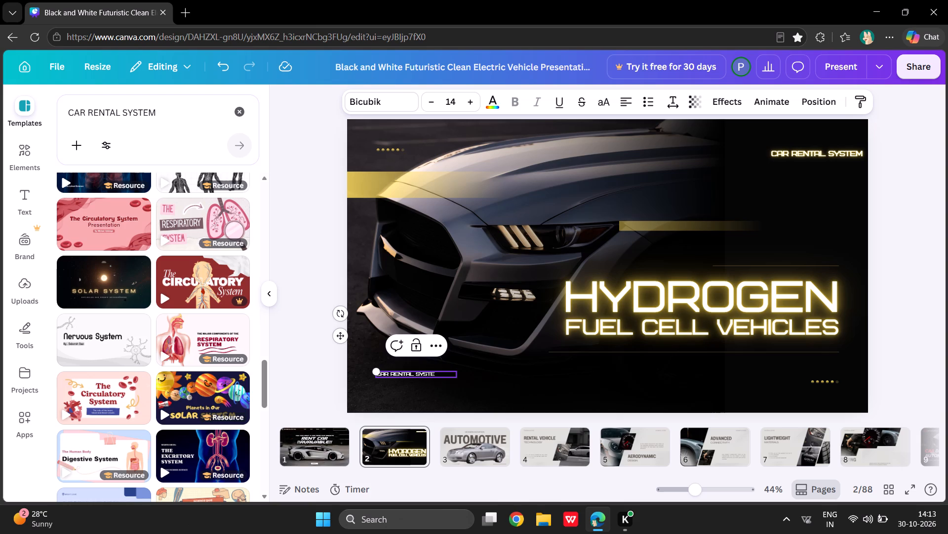
key("BackSpace")
key("BackSpace")
key("BackSpace")
type("STEM")
key("space")
type("HYDROGEN")
key("space")
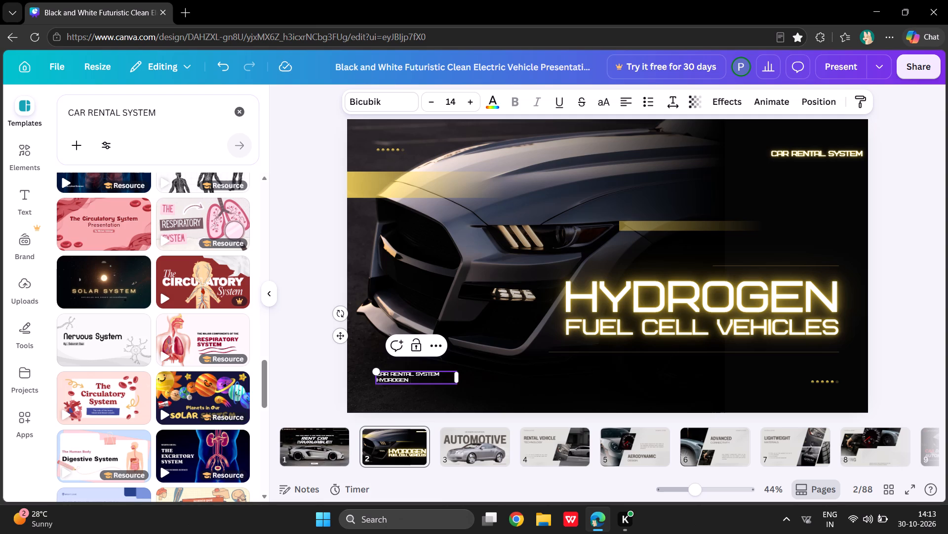
type("FUEL")
key("space")
type("VEHICLE")
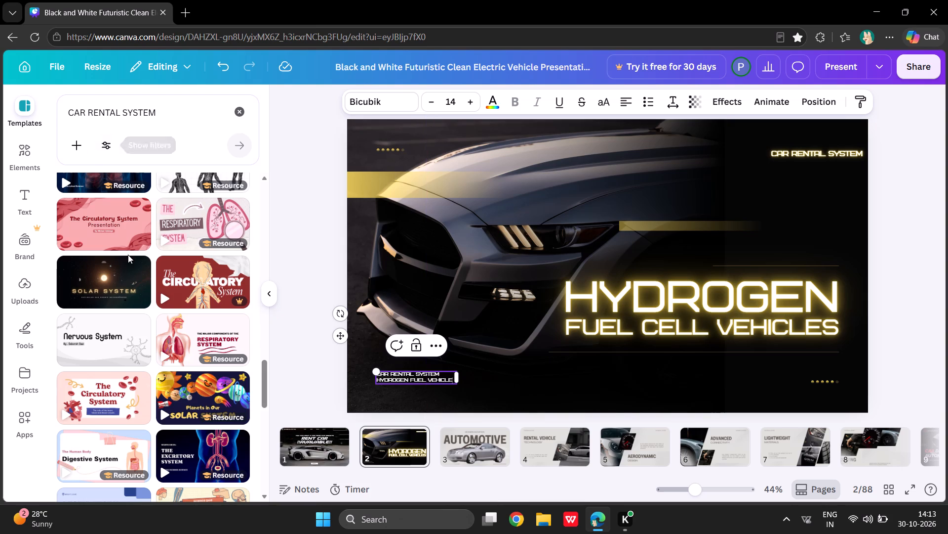
Look back through the CAR RENTAL SYSTEM template results, including the pages of the Blue Black and Red Modern Car Rental template.
scroll(127, 254, "up", 5)
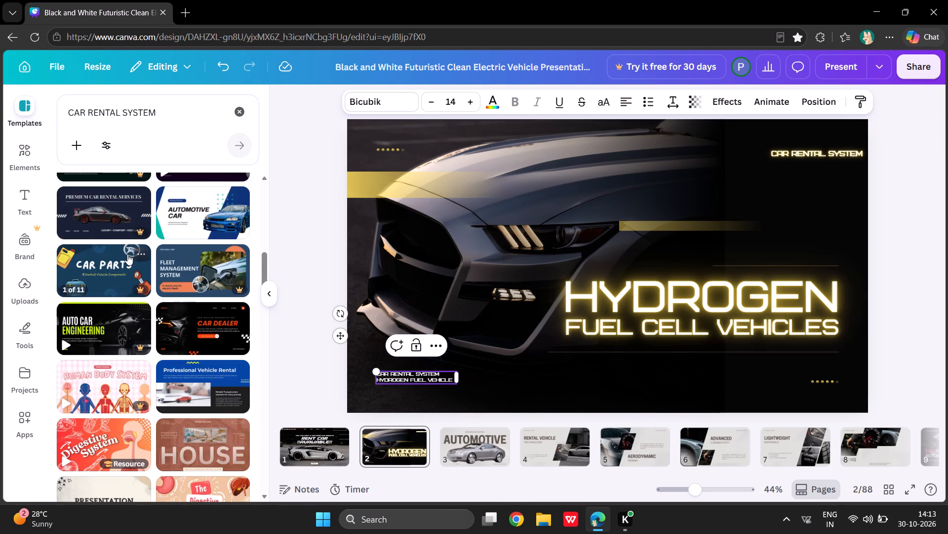
scroll(127, 254, "up", 1)
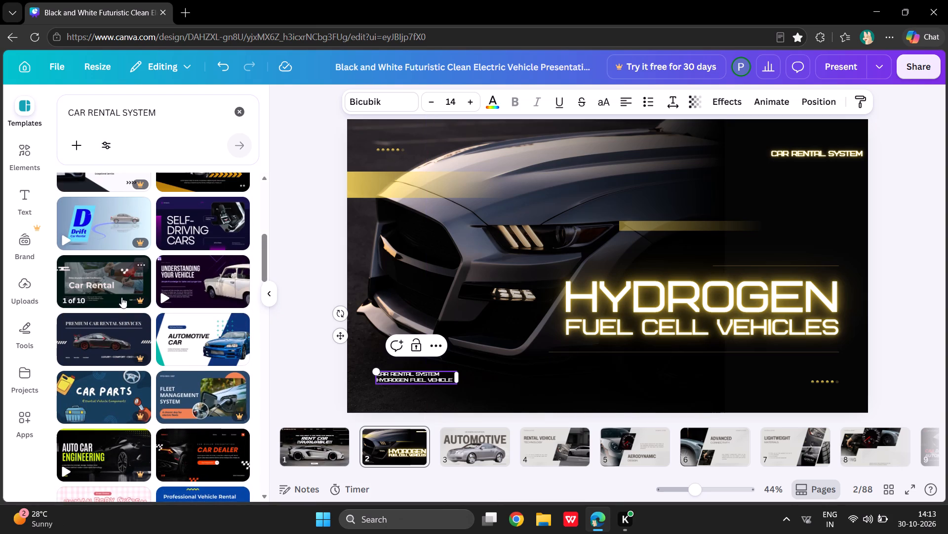
left_click(92, 338)
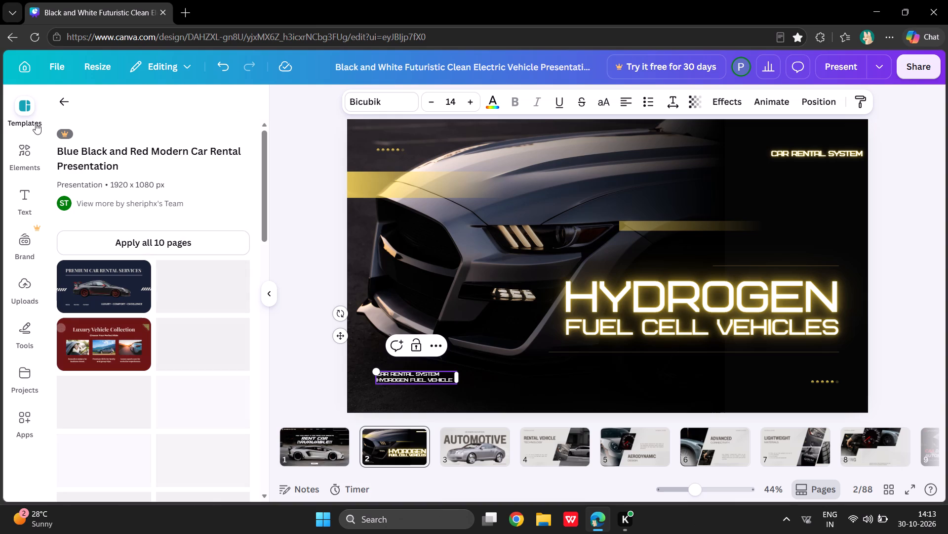
left_click(64, 104)
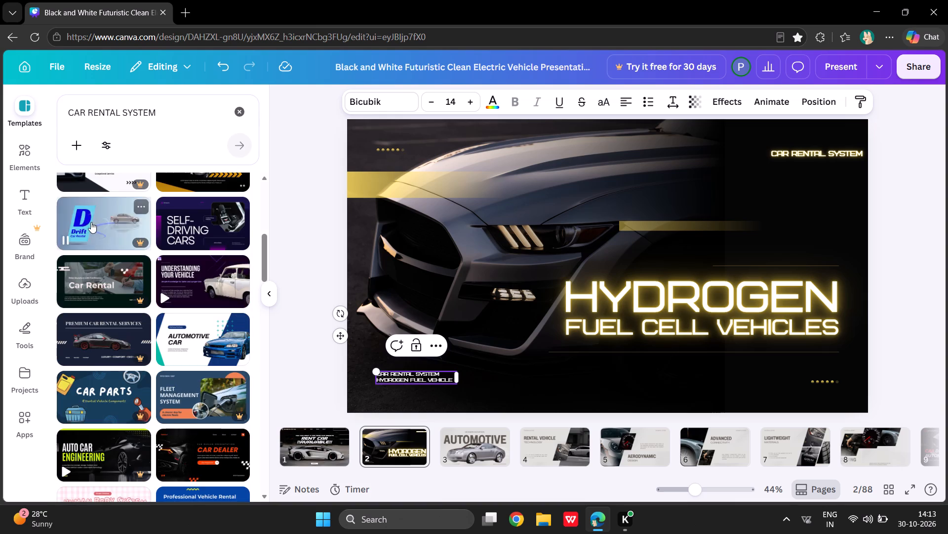
scroll(91, 222, "up", 3)
scroll(91, 222, "down", 2)
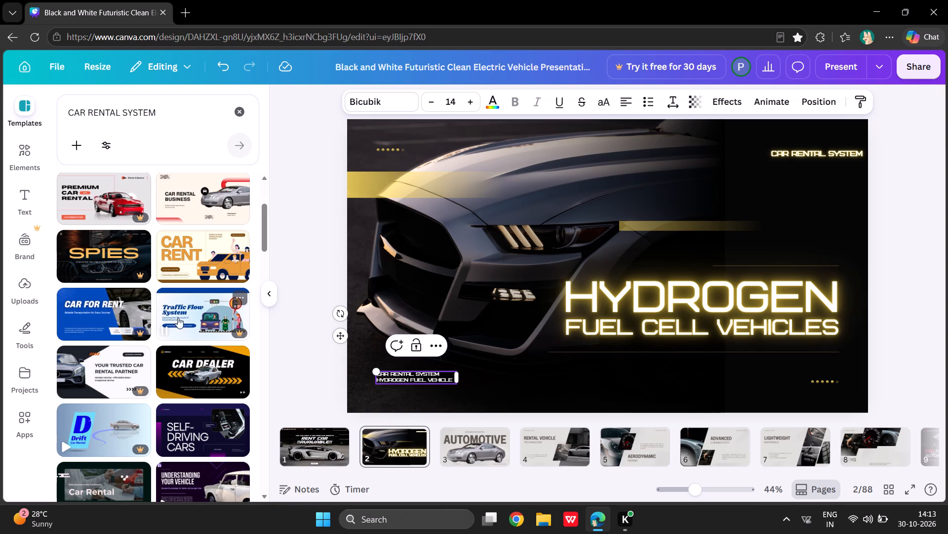
scroll(189, 326, "up", 1)
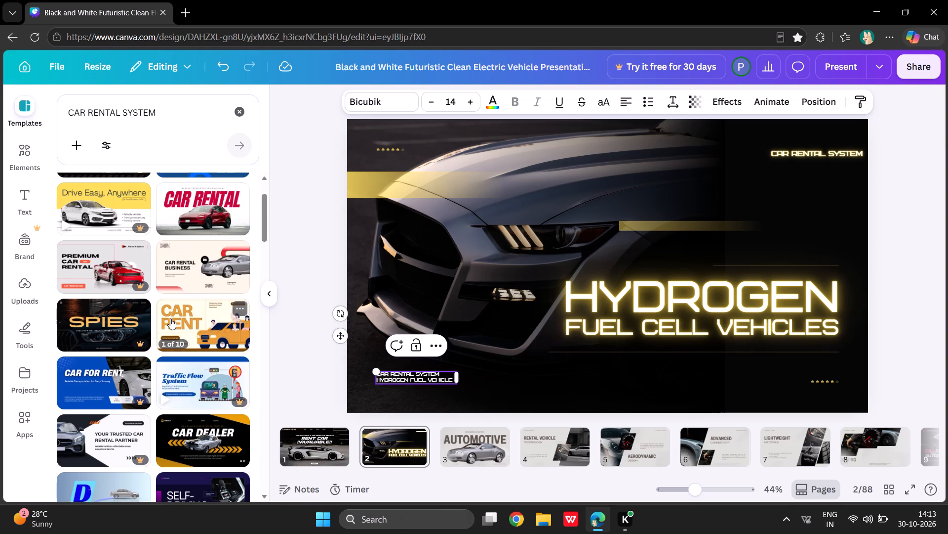
scroll(170, 318, "up", 3)
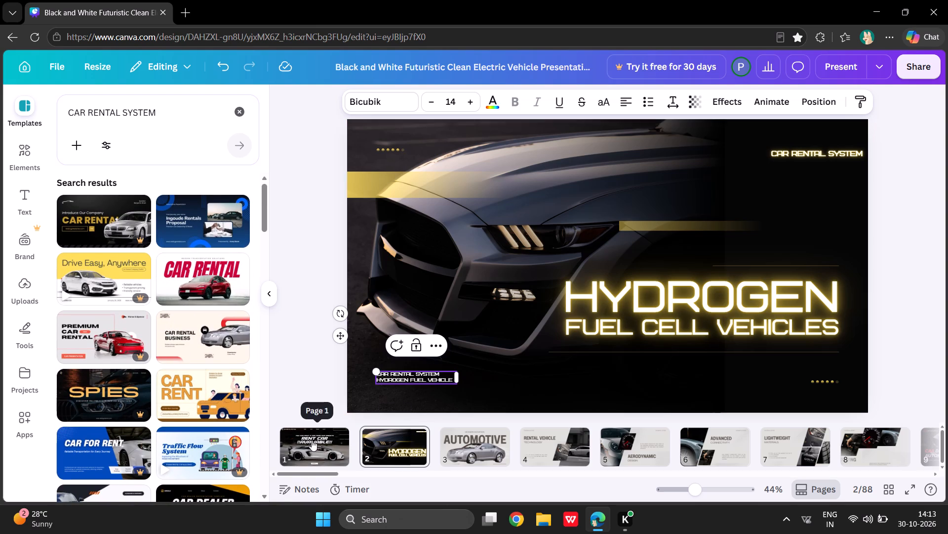
Add the CAR DEALER cover from the Black and Yellow Modern Dynamic Car Dealer template as a new page.
scroll(143, 373, "down", 4)
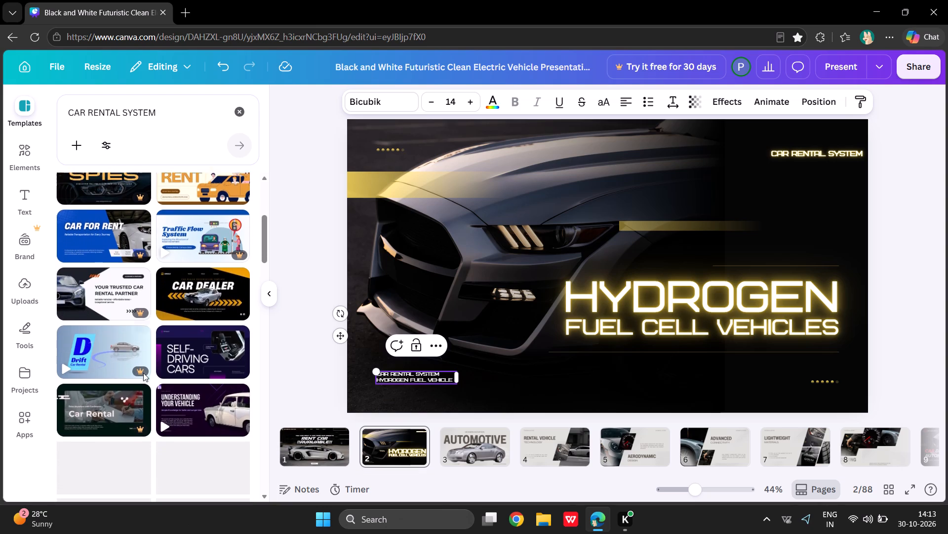
scroll(143, 373, "down", 1)
left_click(184, 271)
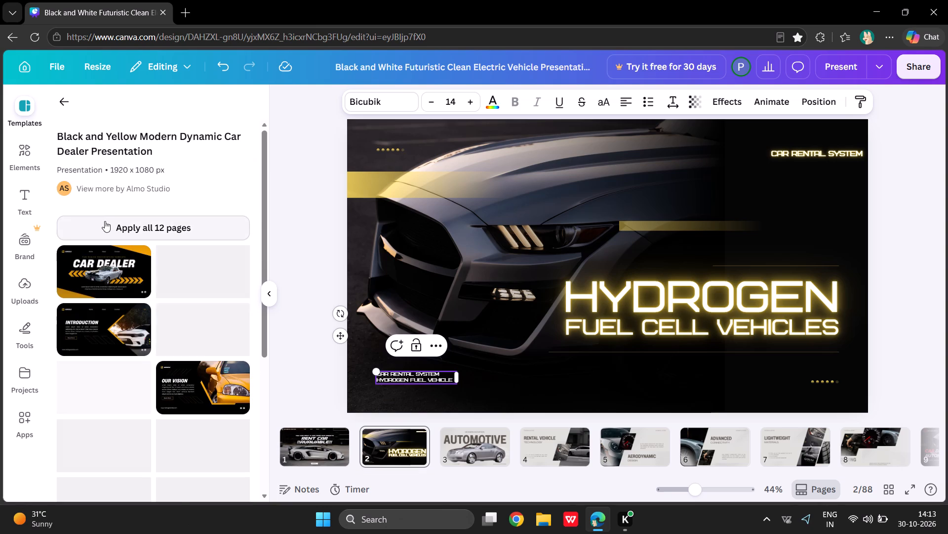
left_click(106, 247)
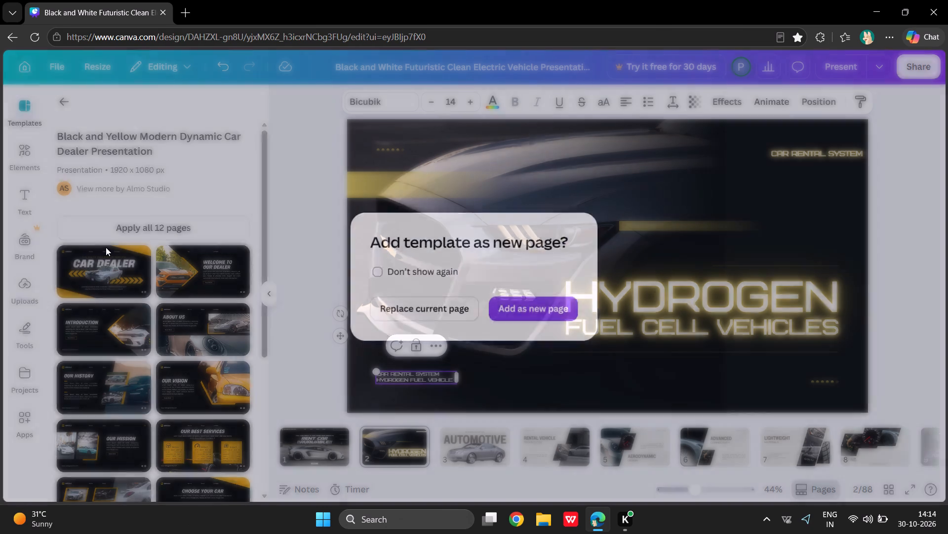
left_click(531, 310)
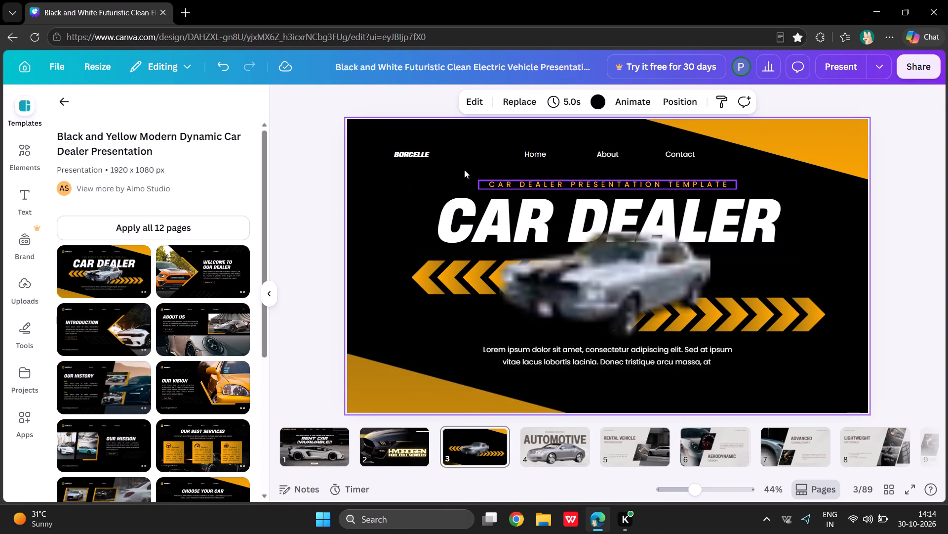
Replace the BORCELLE brand text on the CAR DEALER page with "CAR RENTAL SYSTEM" and widen its box to fit one line.
double_click(419, 155)
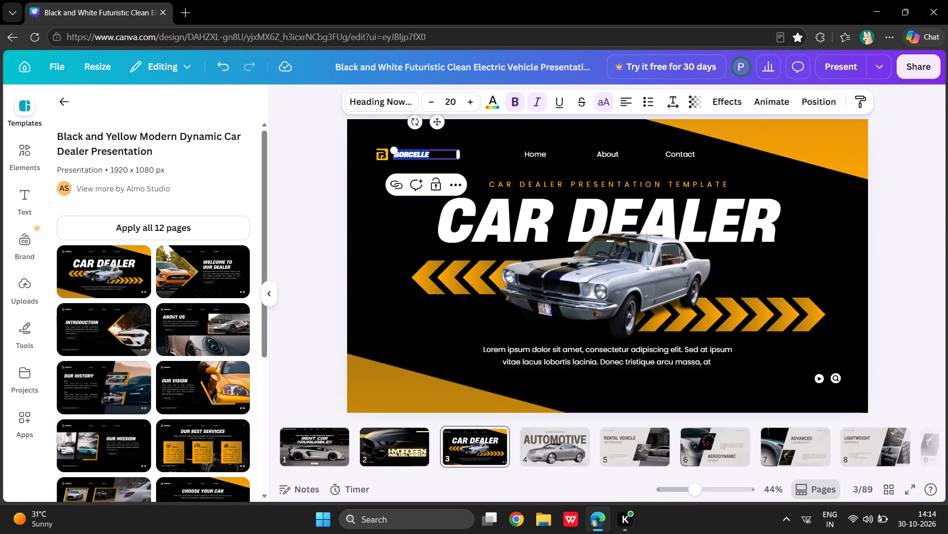
key("BackSpace")
type("CA")
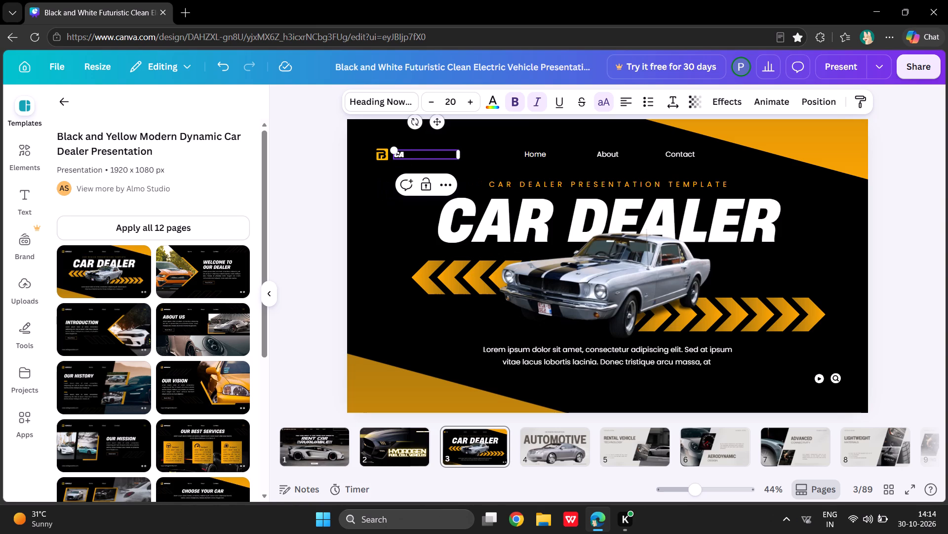
type("R RENTAL SYSTEM")
key("space")
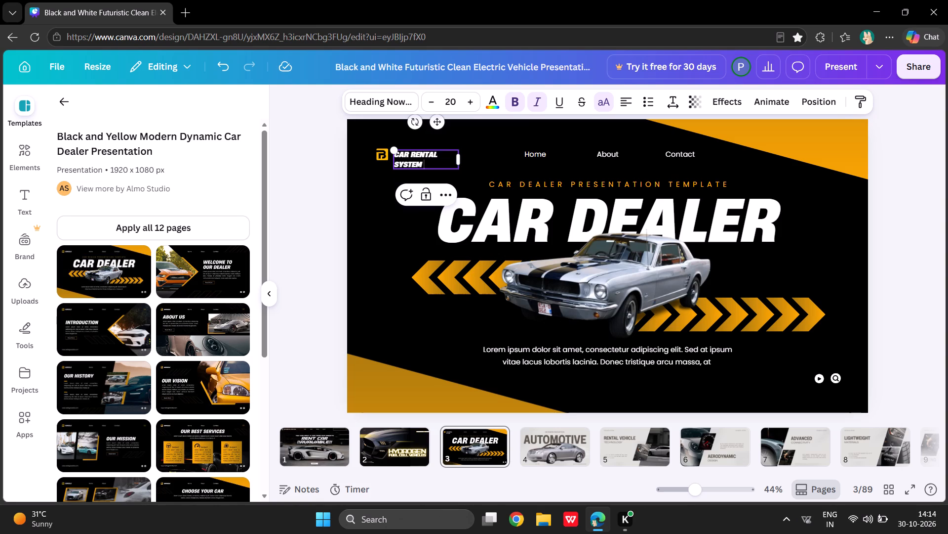
left_click_drag(458, 160, 461, 158)
left_click_drag(461, 158, 471, 156)
Enlarge the Home, About and Contact labels on the CAR DEALER page to size 24.
left_click(538, 150)
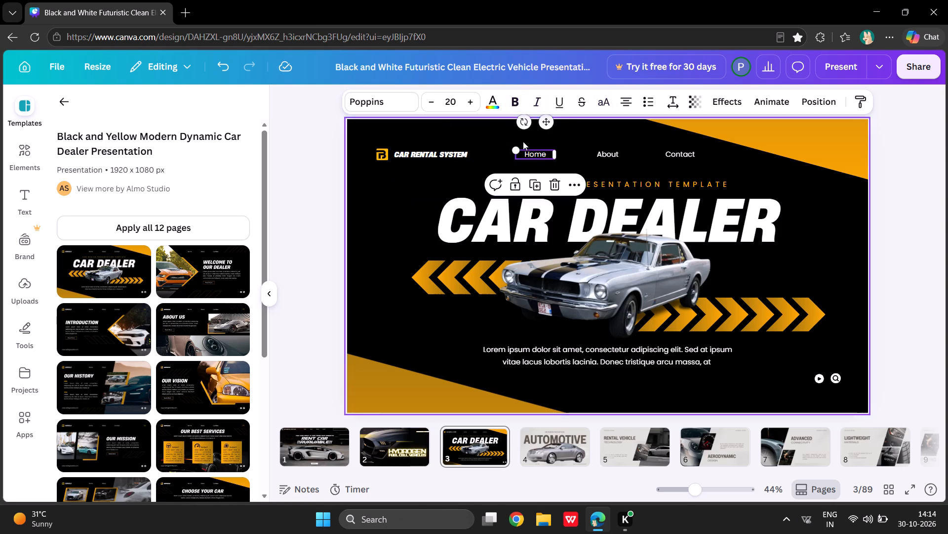
triple_click(473, 105)
left_click(473, 105)
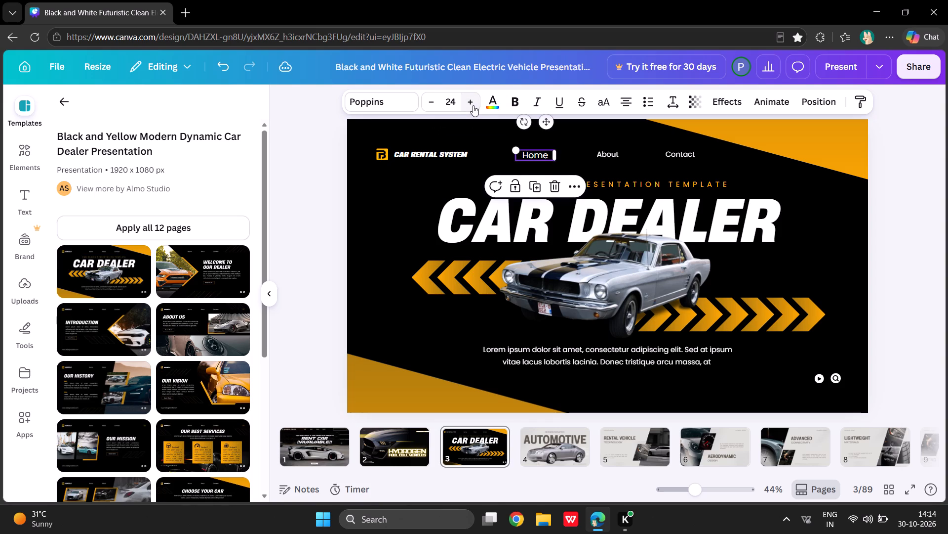
left_click(601, 157)
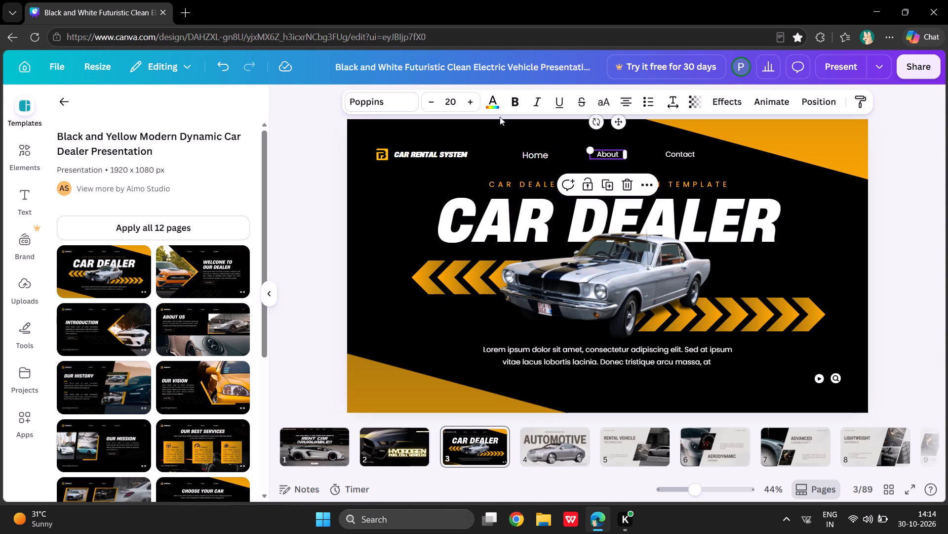
triple_click(474, 105)
left_click(474, 105)
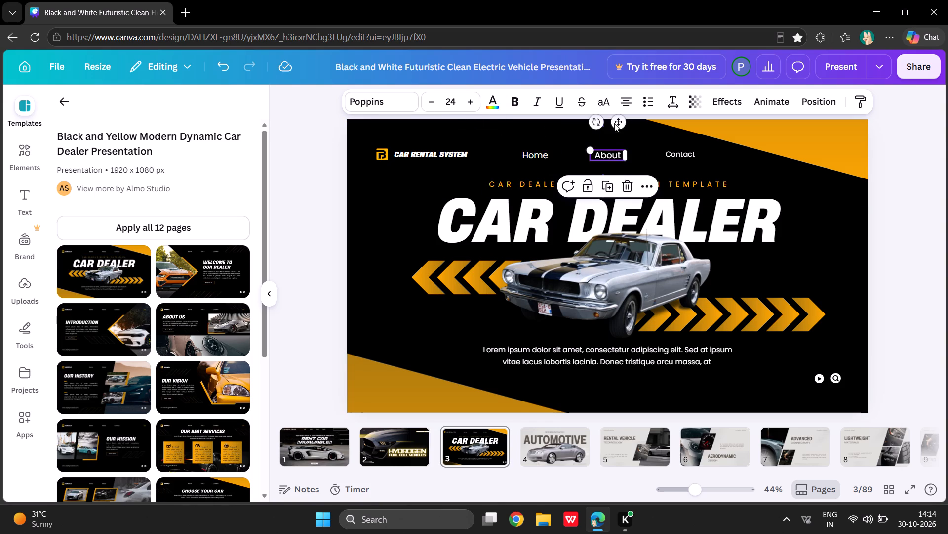
left_click(671, 158)
triple_click(461, 97)
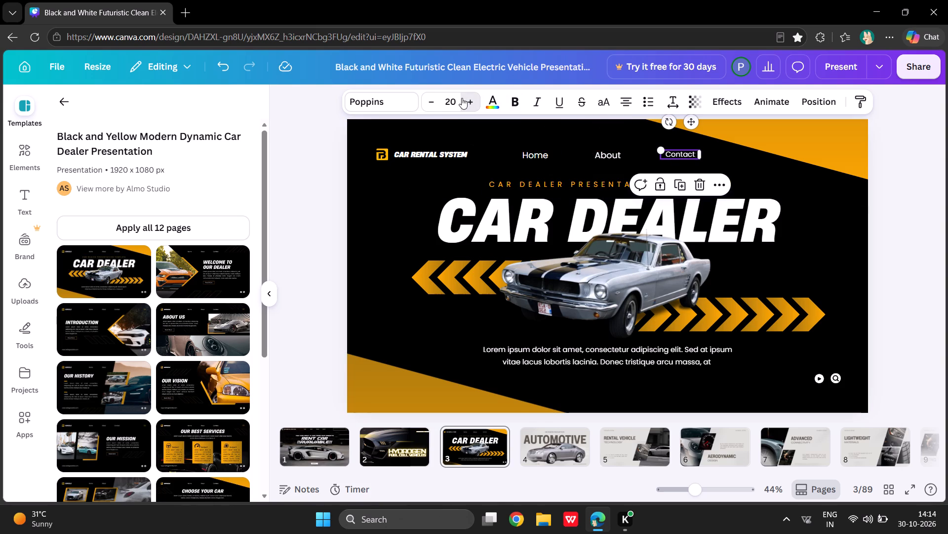
left_click(463, 97)
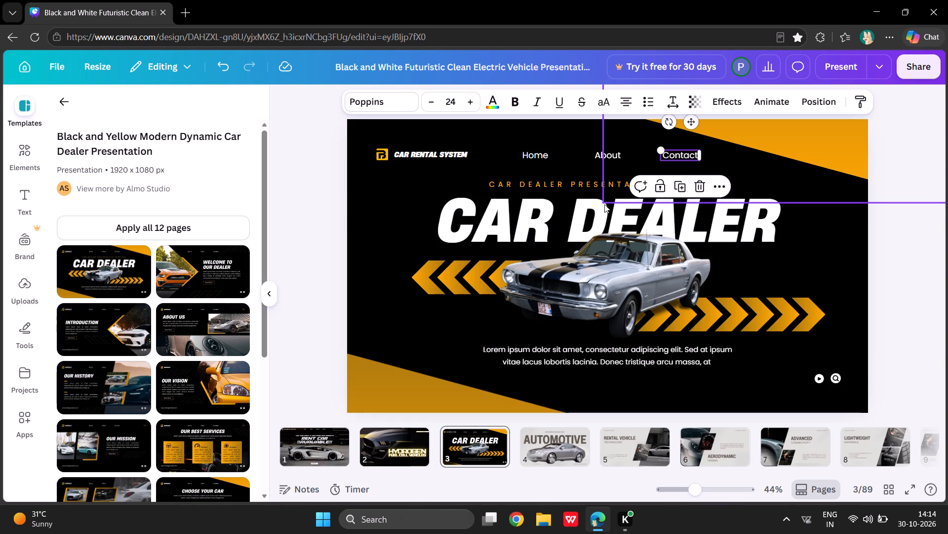
Replace the lorem ipsum text below the car with "WE HAVE INTRODUCING IN INDIAN FIRST TIME THE CAR RENTAL SYTEM PROJECT".
double_click(570, 358)
key("BackSpace")
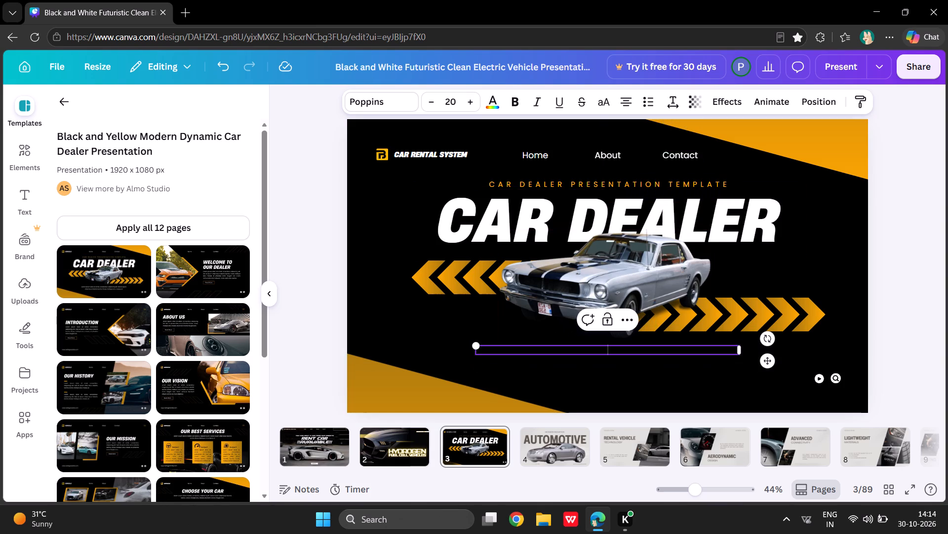
type("WE HAV")
key("space")
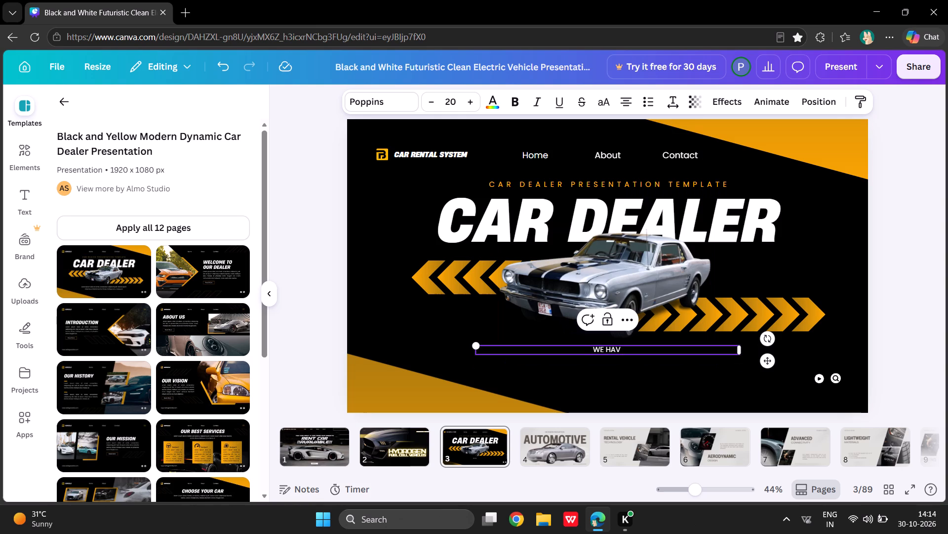
key("BackSpace")
type("E INTRODUCING")
key("space")
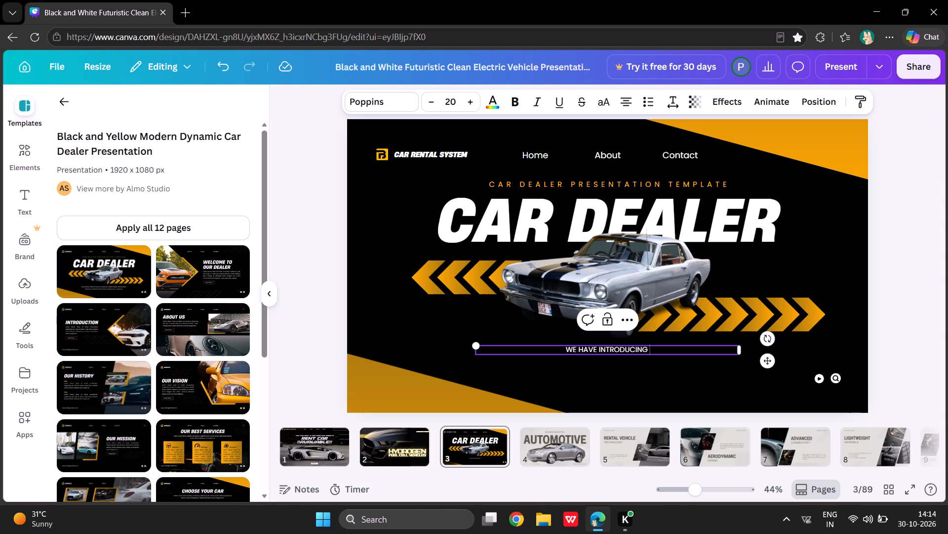
type("IN INDIAN FOO")
key("BackSpace")
key("BackSpace")
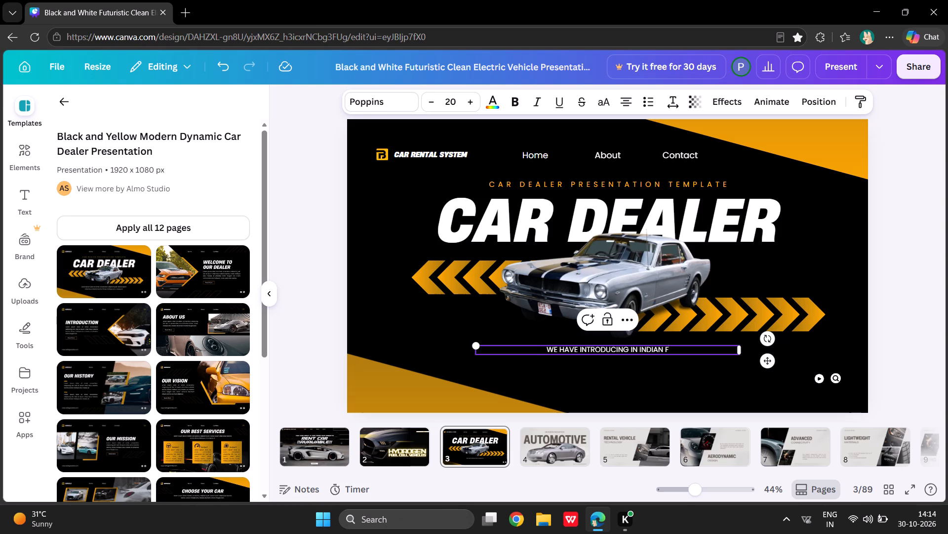
type("IRT")
key("BackSpace")
type("ST TIME THE CAR RENTAL SY")
type("TEM PROJECT")
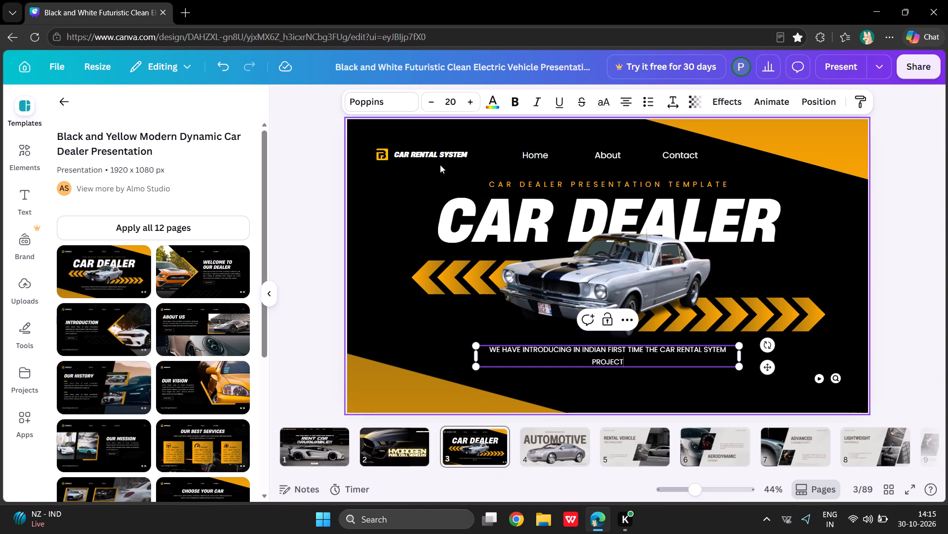
Add the template's "WELCOME TO OUR DEALER" page as a new page after the CAR DEALER page.
left_click(188, 283)
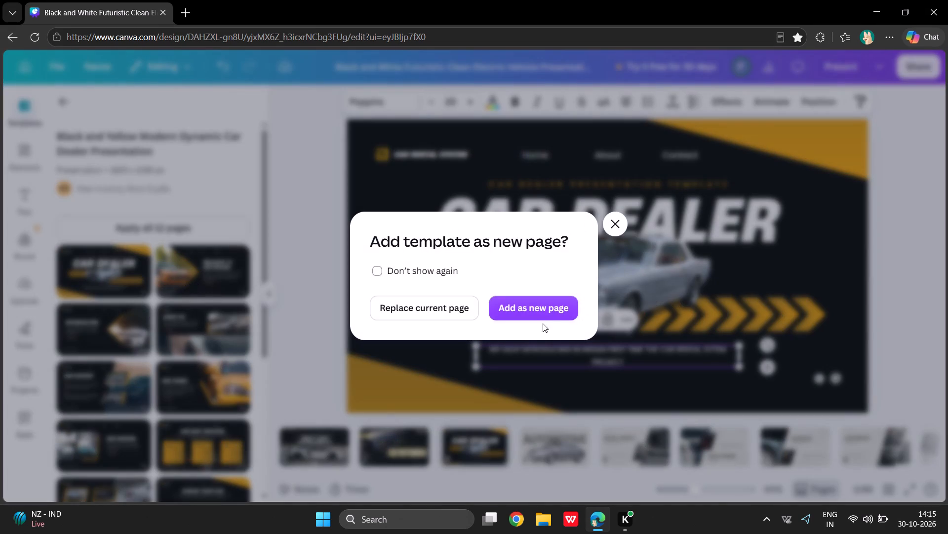
left_click(546, 312)
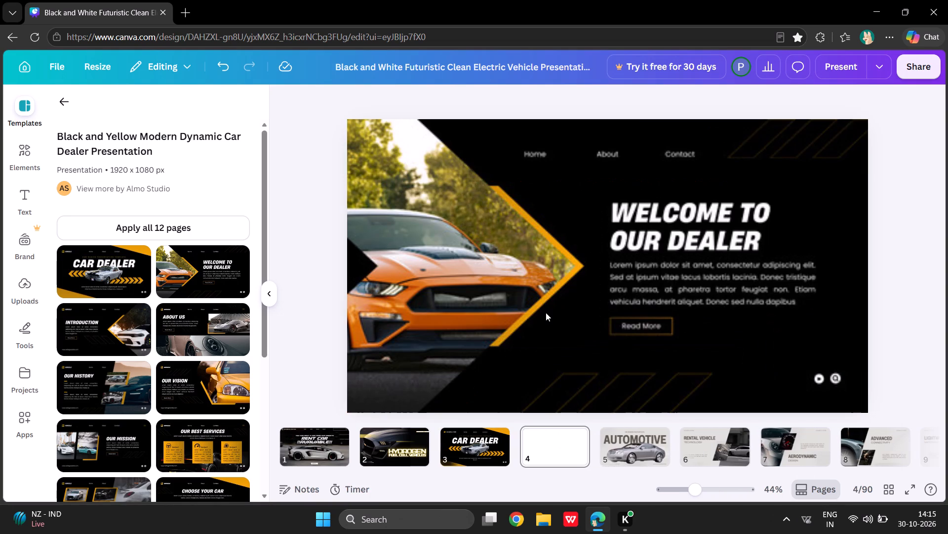
Enlarge the Home, About and Contact labels on the WELCOME TO OUR DEALER page to size 24.
left_click(542, 154)
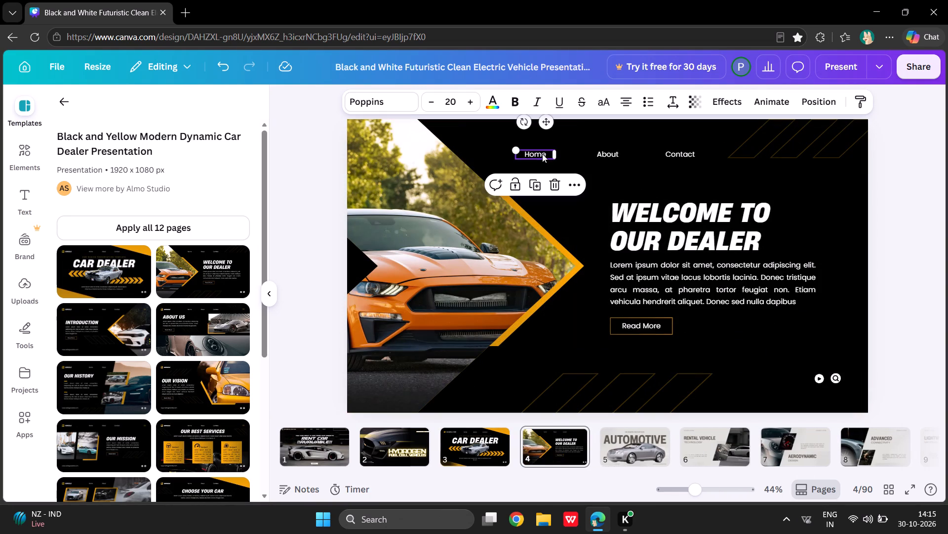
triple_click(470, 99)
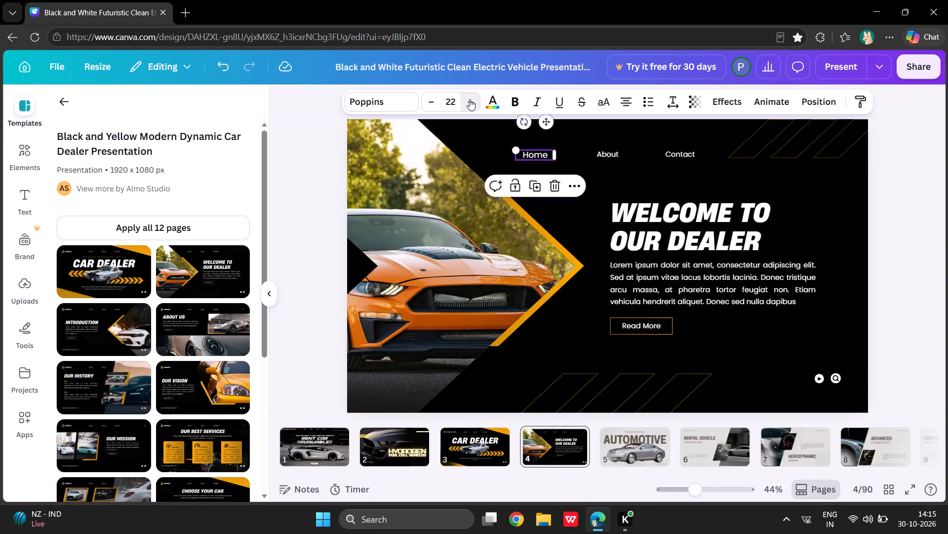
left_click(470, 99)
left_click(616, 155)
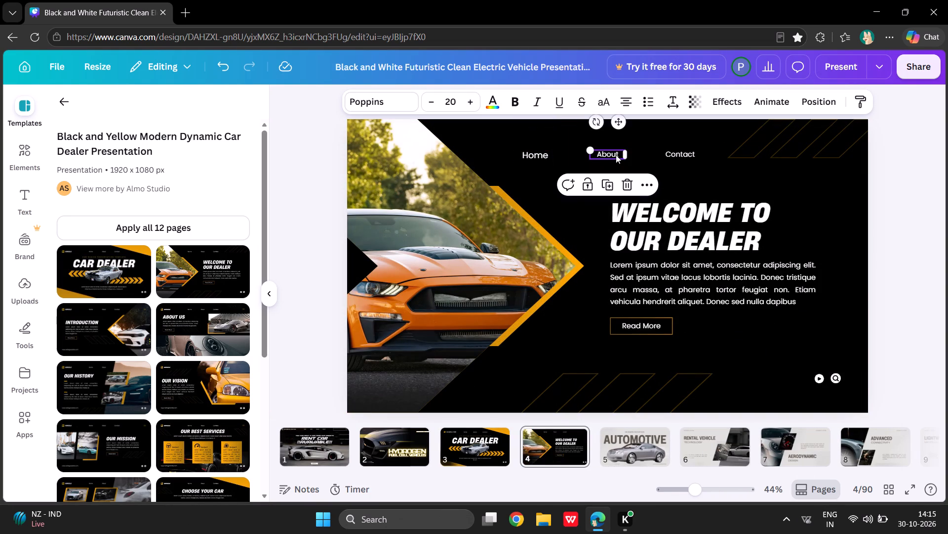
triple_click(473, 106)
left_click(473, 106)
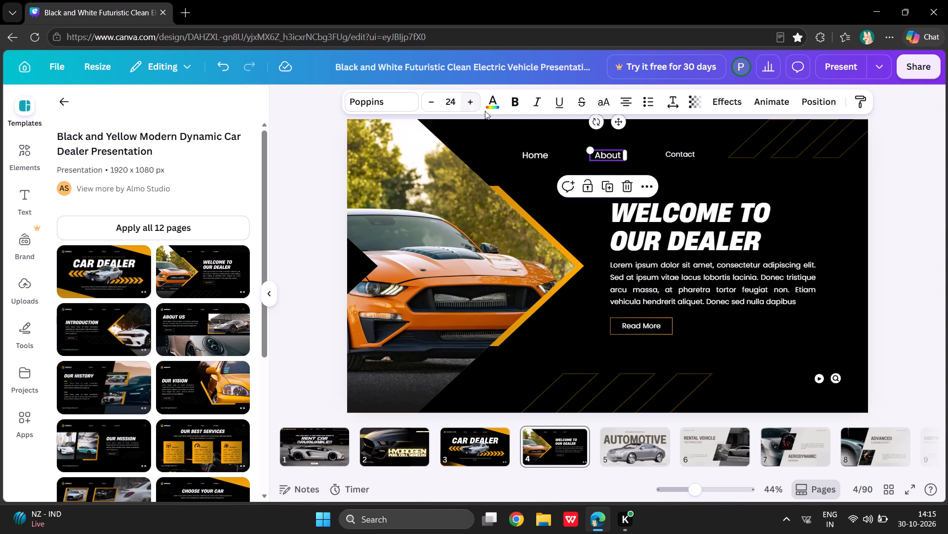
left_click(688, 153)
triple_click(474, 103)
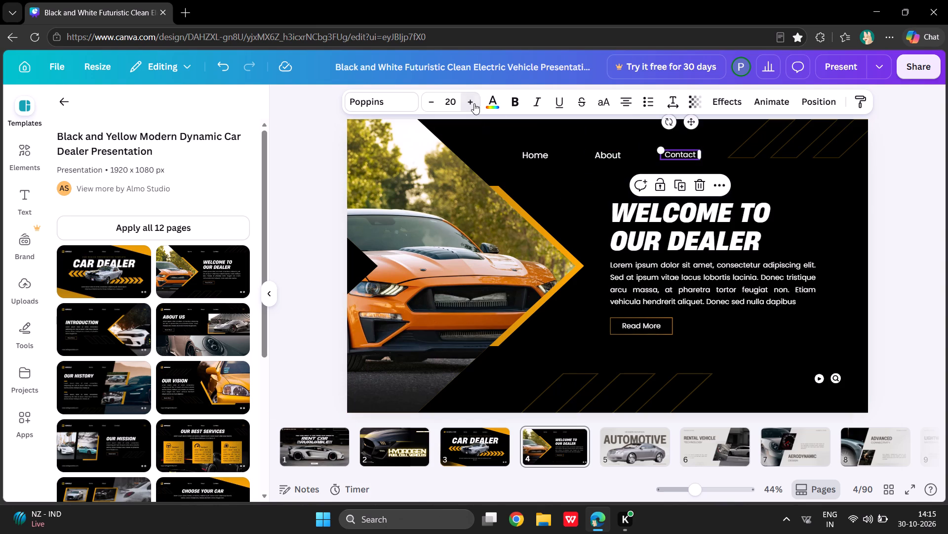
left_click(474, 103)
Replace the page's lorem ipsum with "HERE WE ARE FOR PROPOSING ARE PORJECT WHICH NOW TRENDING NOWDAYS BEAUSE OF MORE TOURST AR INCRASING IN INDIA".
double_click(673, 275)
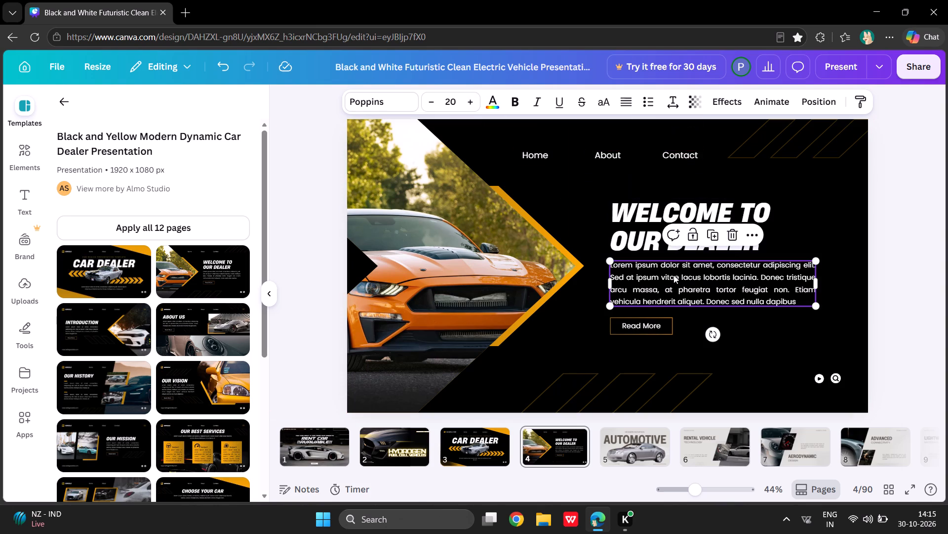
key("BackSpace")
key("BackSpace")
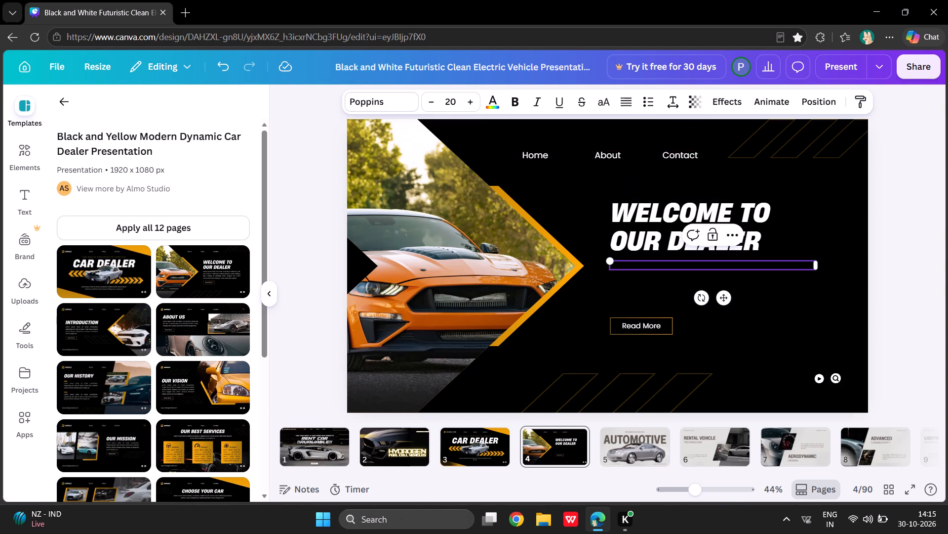
type("HERE")
key("space")
type("WE ARE FOR")
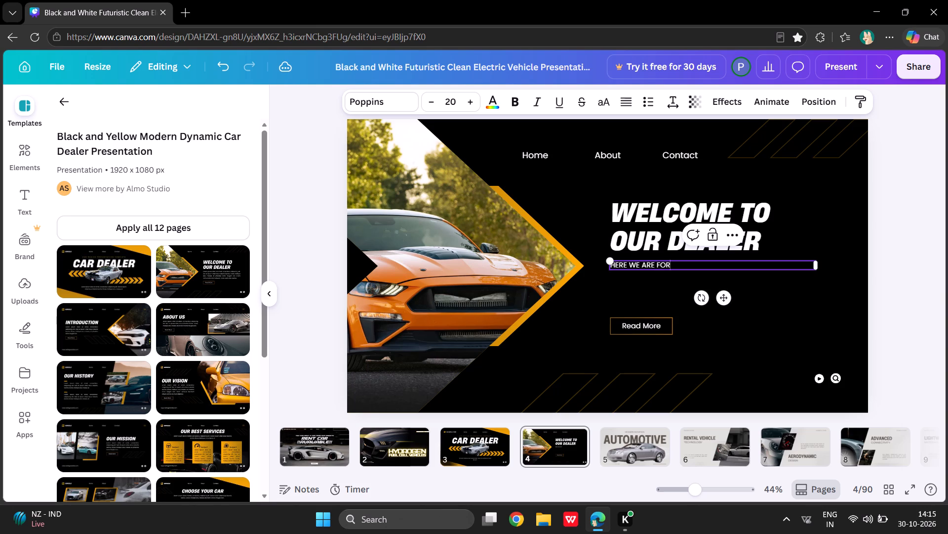
key("space")
type("PROPOSING ARE POR")
type("JECT WHICH NOW TRENDING")
key("space")
type("NOWDAYS BEA")
key("BackSpace")
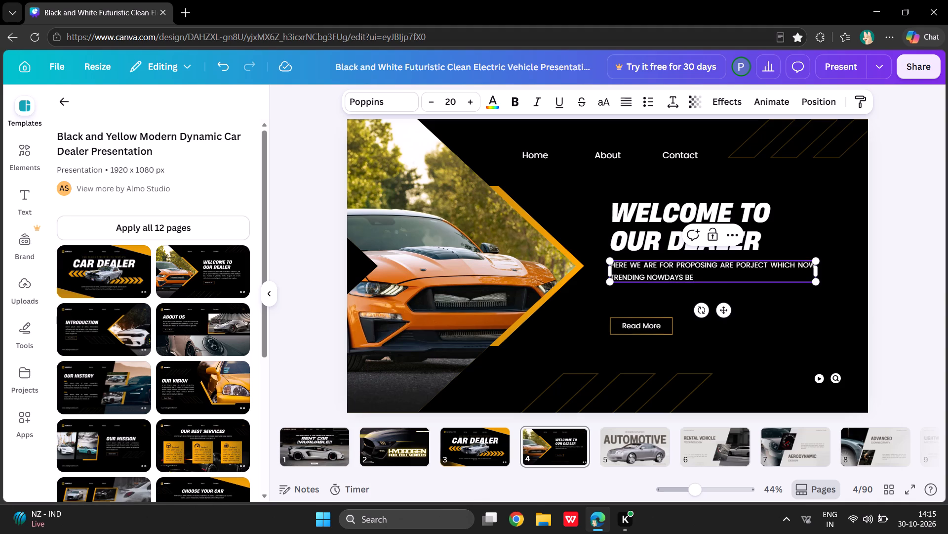
type("AUSE OF")
key("space")
type("MORE TOURST")
key("space")
type("AR INCRASING")
key("space")
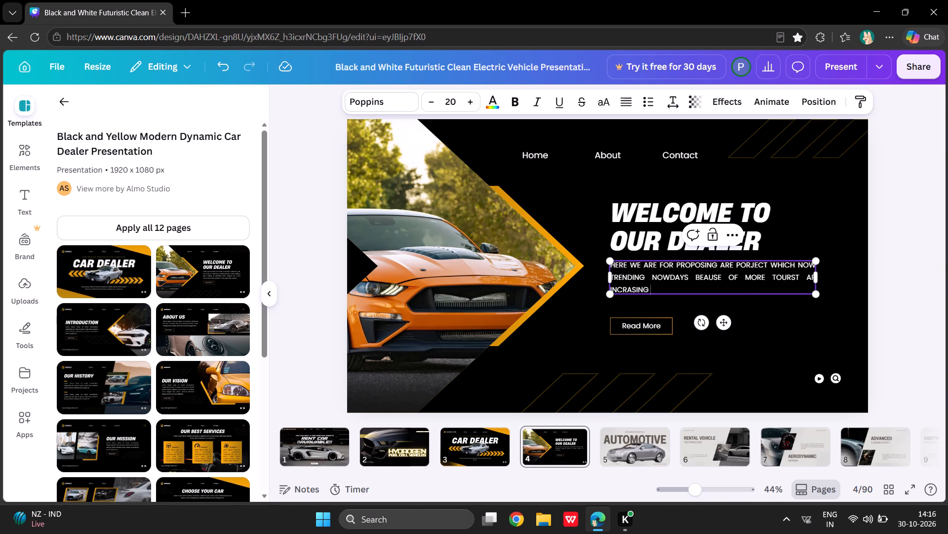
type("IN INDIA")
key("space")
Continue the paragraph with "SO MORE PEOPLE WANTS TO RENT THE BIKE AND ALSO OWNER EARN MONEY BY GIVING THERE CAR RENTLY".
type("SO MORE PEOPLE WANTS")
key("space")
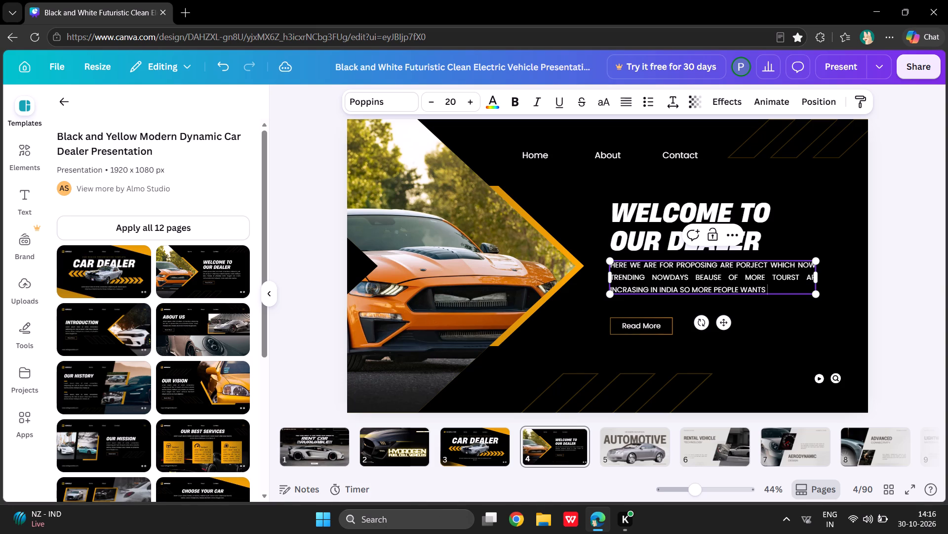
type("TO")
key("space")
type("RENT THE BIKE A")
type("NF")
key("BackSpace")
type("D ALSO OWNER")
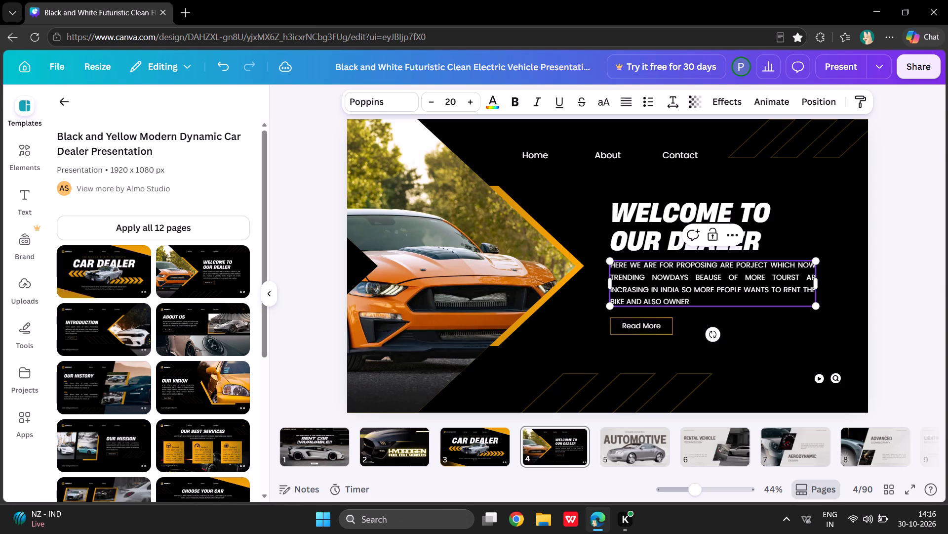
key("space")
type("EARN MONEY")
key("space")
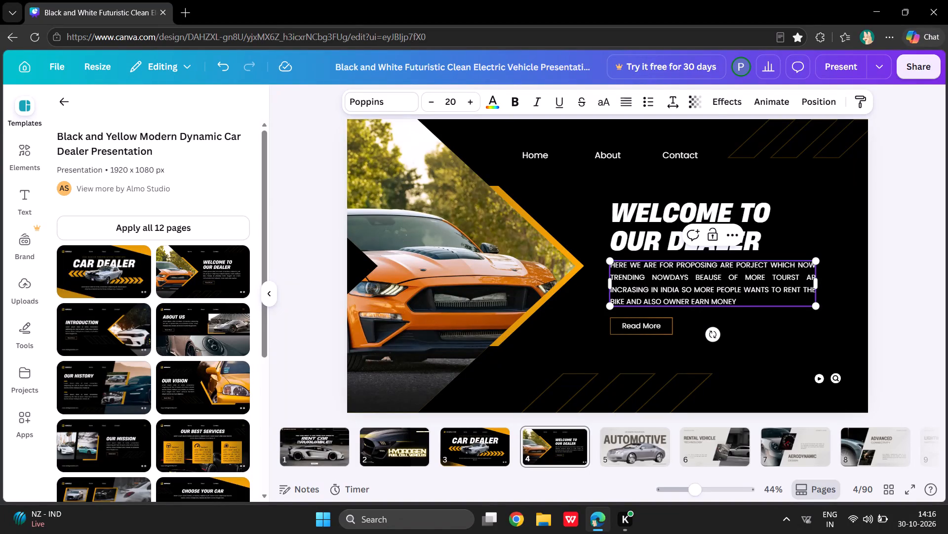
type("BY GIC")
key("BackSpace")
type("VING THERE")
key("space")
type("CAR")
key("space")
type("RENT")
type("LY")
key("space")
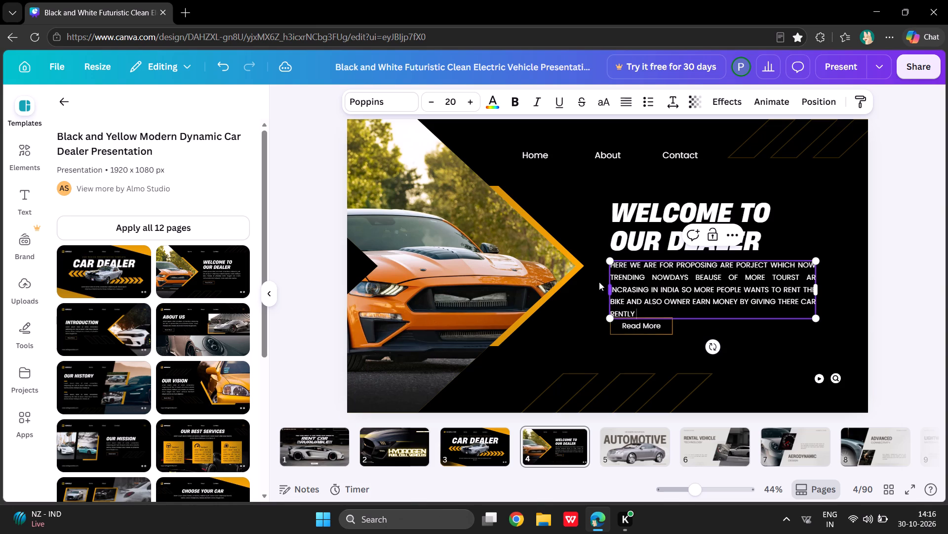
Add the template's INTRODUCTION page as a new page after the WELCOME TO OUR DEALER page.
left_click(113, 335)
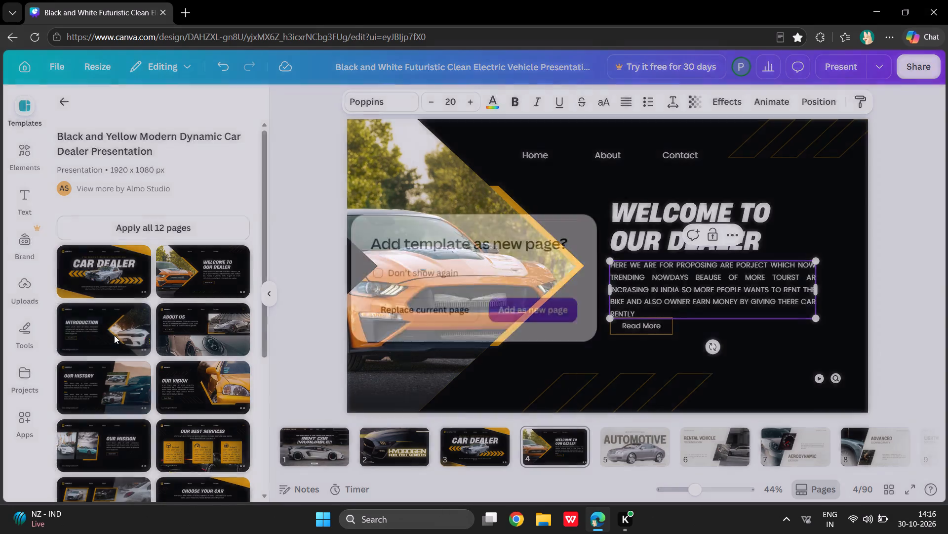
left_click(527, 303)
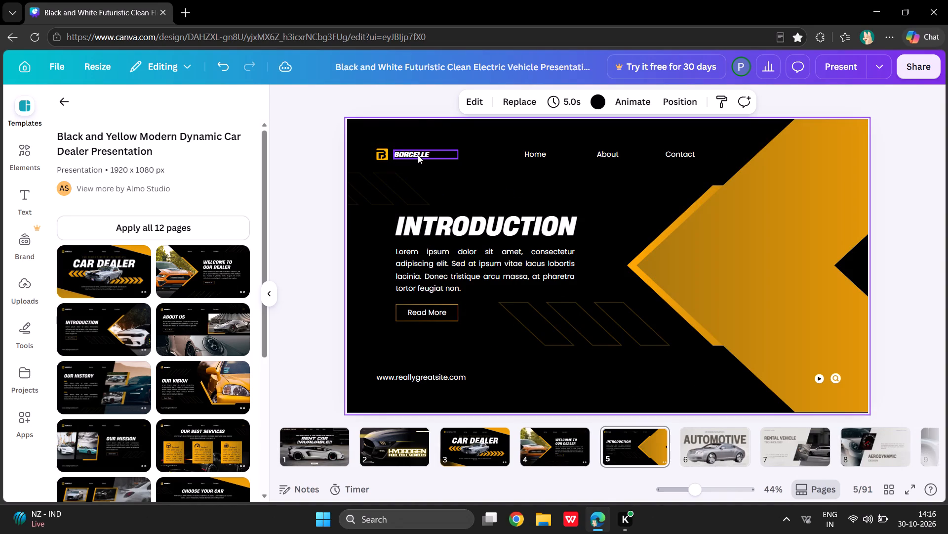
Replace the BORCELLE brand name on the INTRODUCTION page with "CAR RENTAL SYSTEM" and widen its text box to fit one line.
double_click(418, 155)
double_click(418, 155)
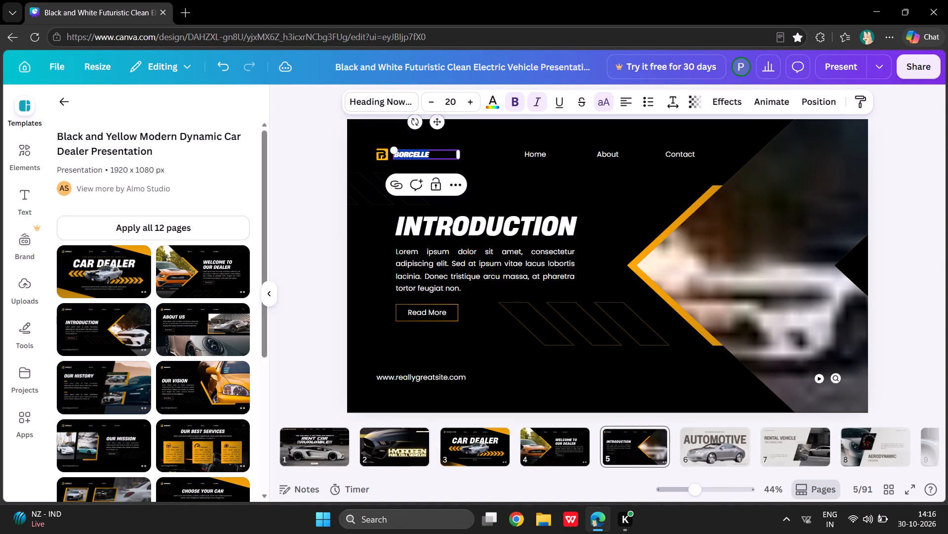
key("BackSpace")
type("CAR RENTAL SYSTEM")
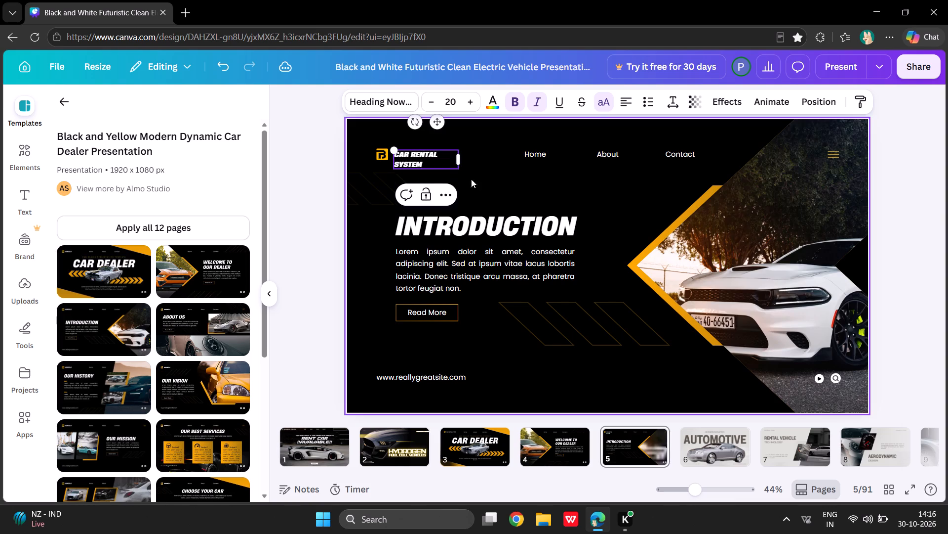
left_click_drag(458, 160, 476, 158)
Set the Home, About and Contact labels on the INTRODUCTION page to size 24 and bold.
left_click(528, 150)
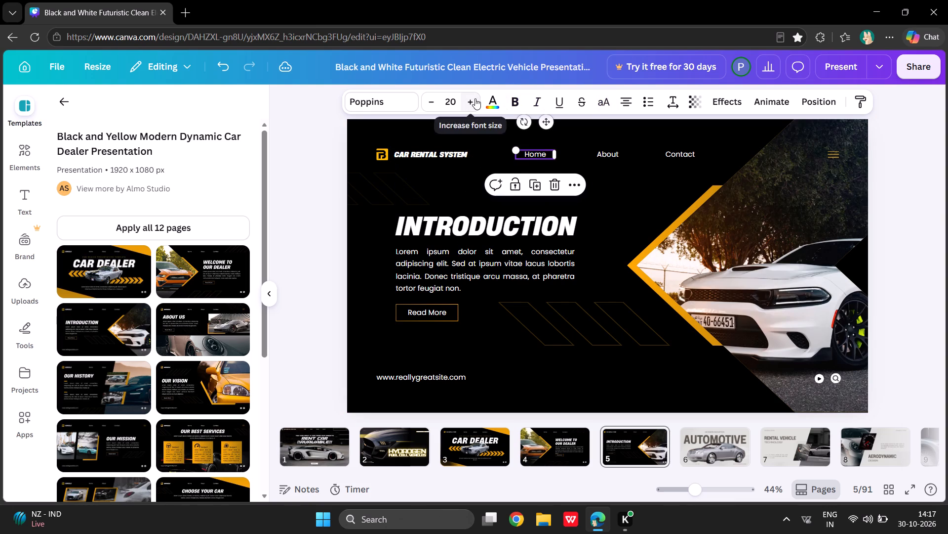
triple_click(475, 98)
left_click(475, 98)
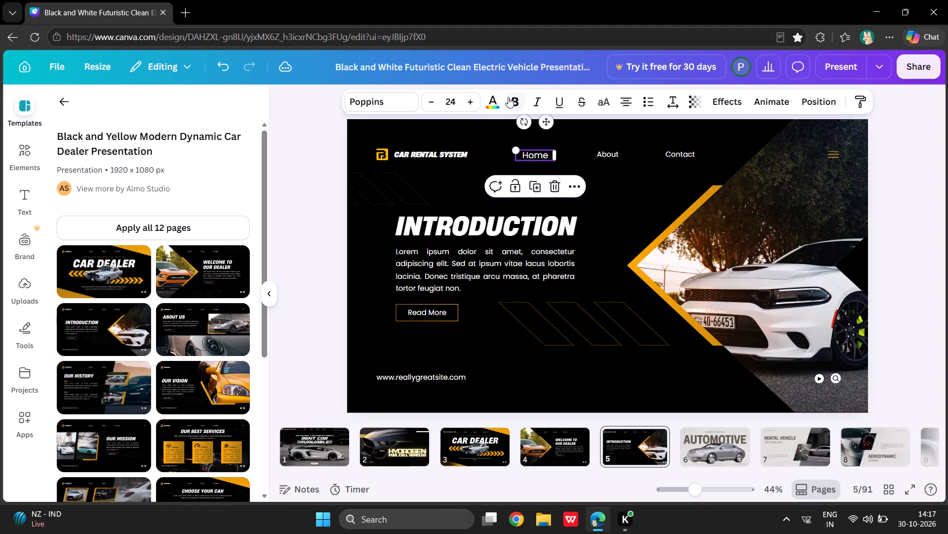
left_click(514, 101)
left_click(616, 152)
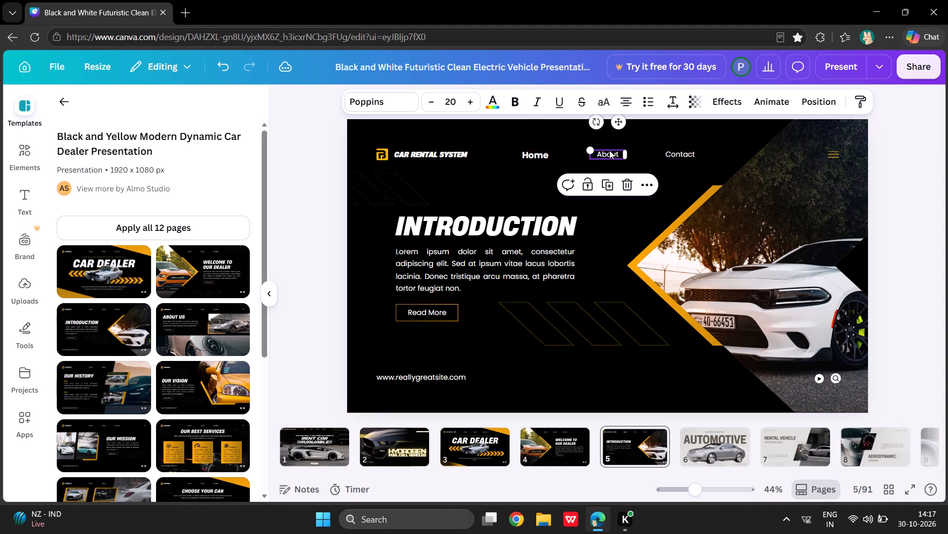
triple_click(468, 106)
left_click(468, 106)
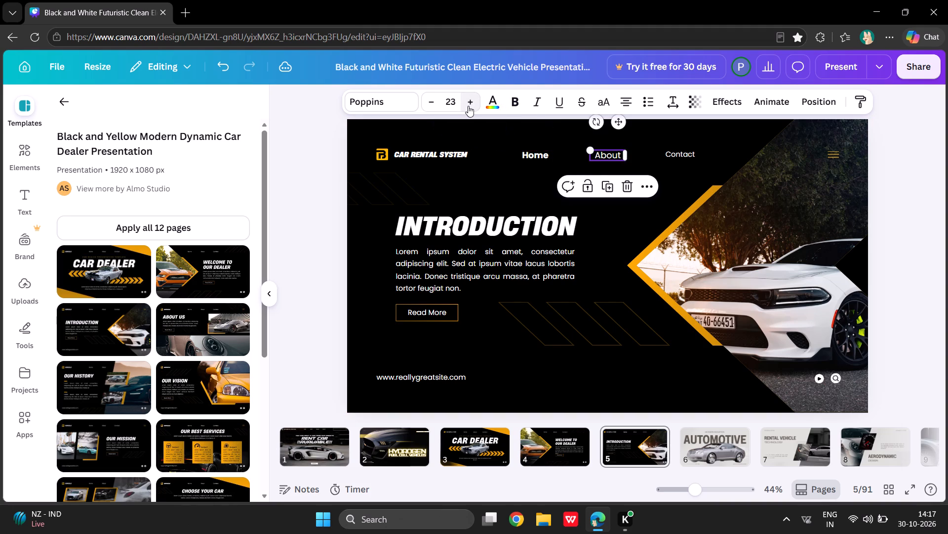
left_click(516, 103)
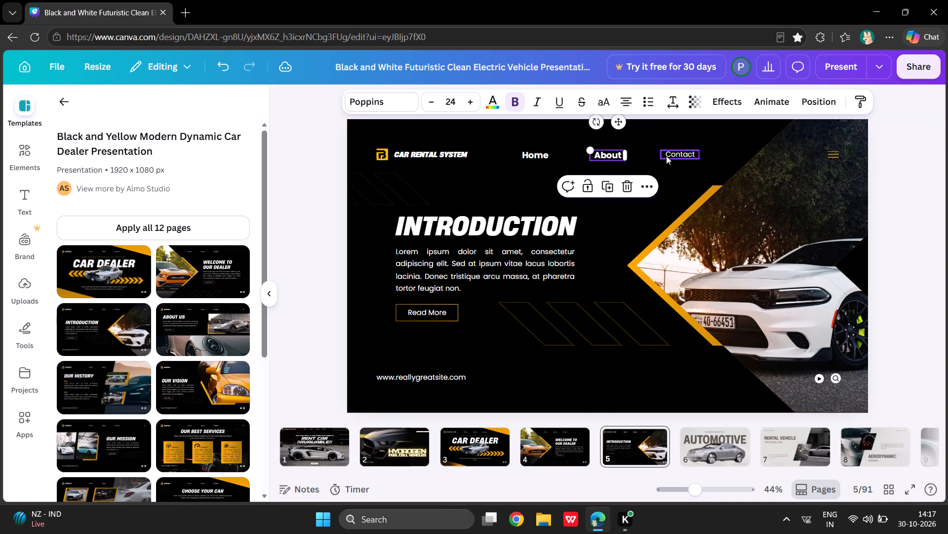
left_click(676, 155)
triple_click(472, 106)
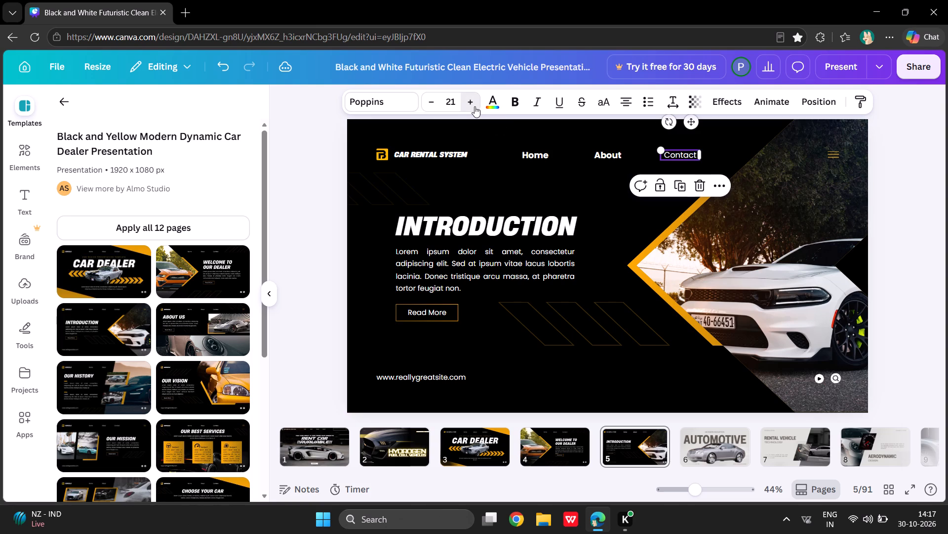
left_click(474, 106)
left_click(510, 104)
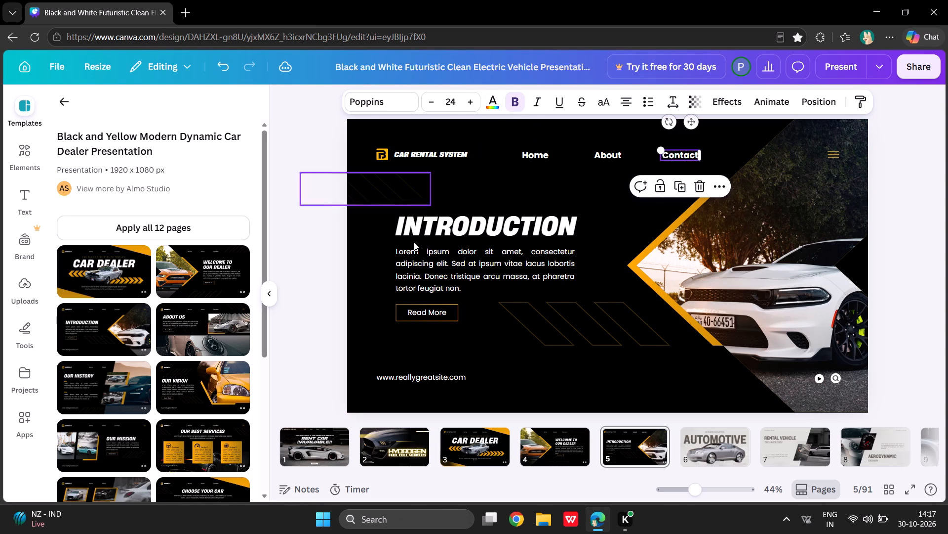
Replace the lorem ipsum below INTRODUCTION with "INTRODUCTION OF ARE PROJECT CAR RENTAL SYSTEM WHICH INTRODUCED BEACSUE OF HIGH DEMAND OF PEOPLE".
double_click(412, 251)
key("BackSpace")
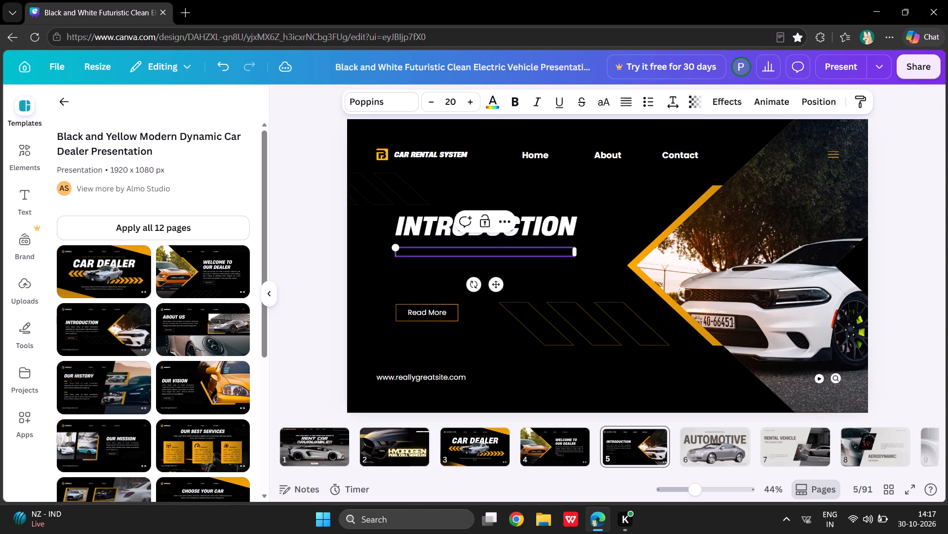
type("INTRODUCTION OF ARE PROJECT CAR RENTAL SYSTEM")
key("space")
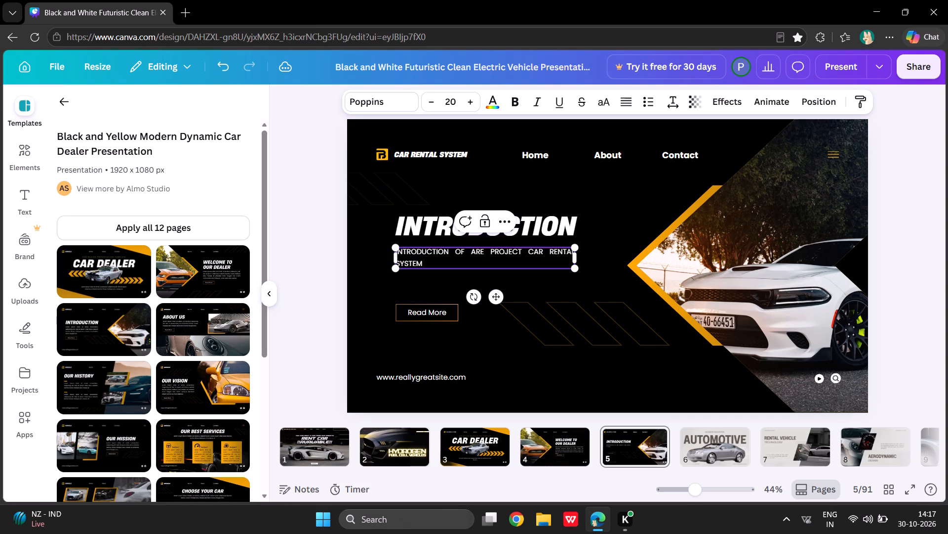
type("WHICH INTROD")
type("UCED BEACSUE OF THE")
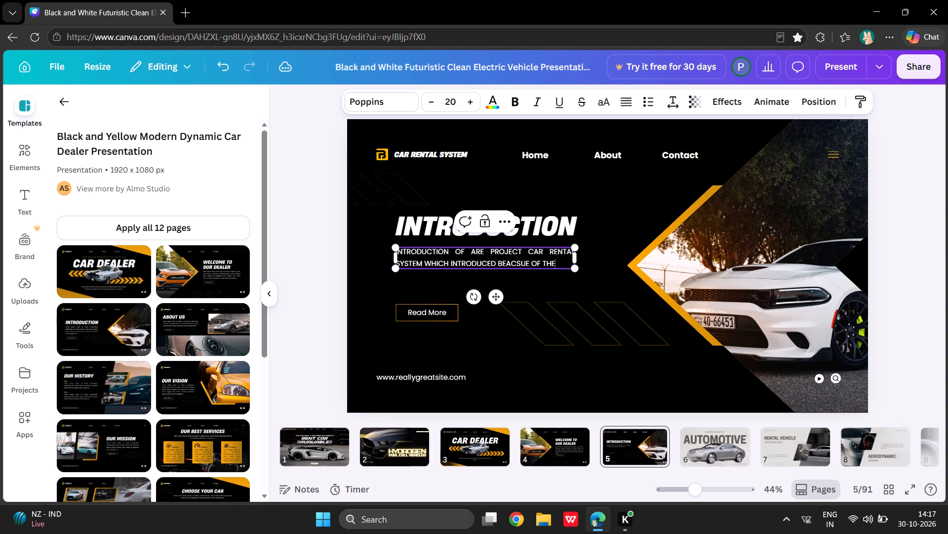
key("space")
type("MANY")
key("space")
type("PE\\")
key("BackSpace")
key("BackSpace")
key("BackSpace")
key("BackSpace")
key("BackSpace")
key("BackSpace")
key("BackSpace")
key("BackSpace")
key("BackSpace")
key("BackSpace")
key("BackSpace")
key("BackSpace")
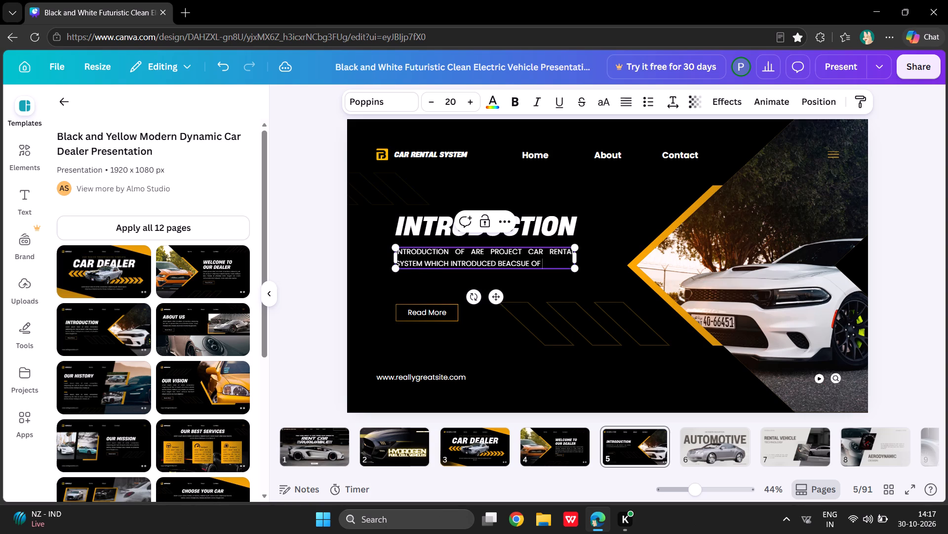
type("HIGH DEMAND OF PEOPLE")
key("space")
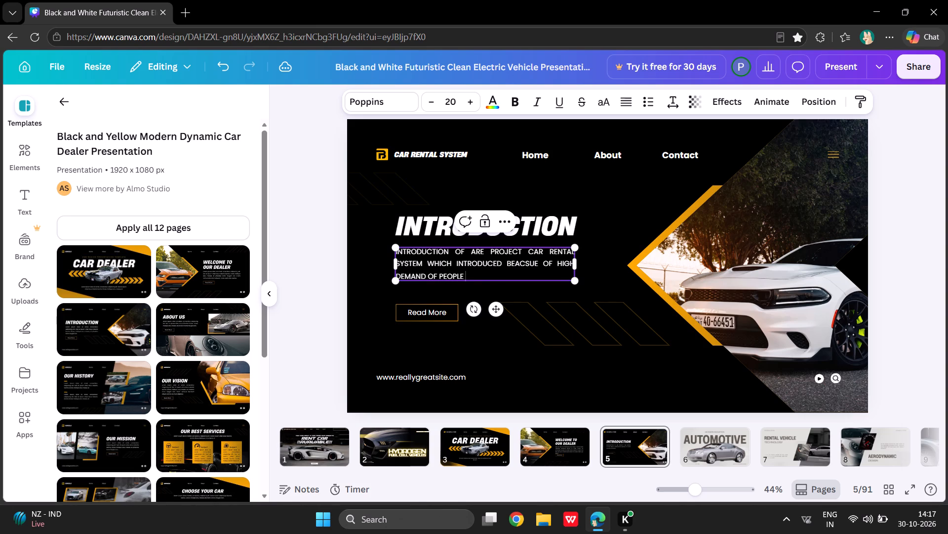
Continue the introduction paragraph with "WANT TO GET CARSS,BIKE,CYCLE ON RENT BY SKIPING IT BUYING IT".
type("WANT TO")
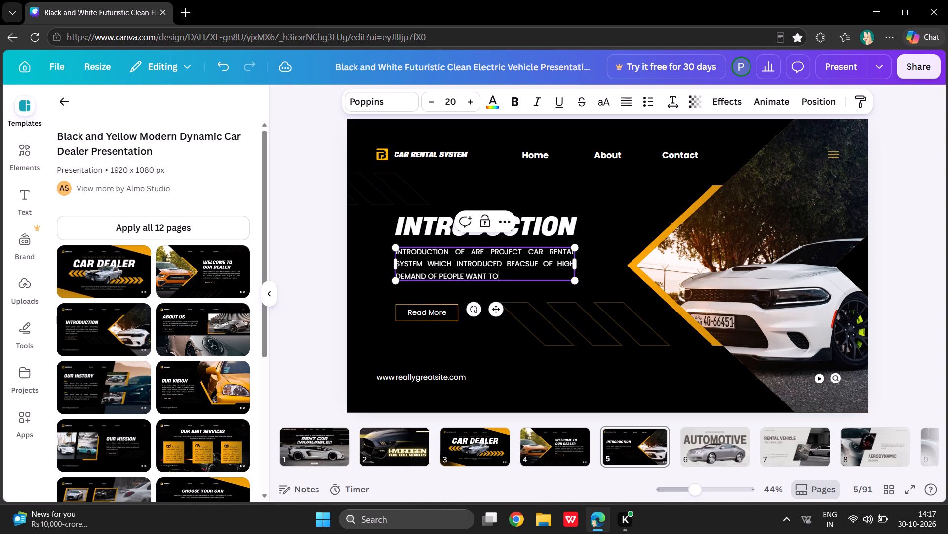
key("space")
type("GET CAR")
key("space")
key("BackSpace")
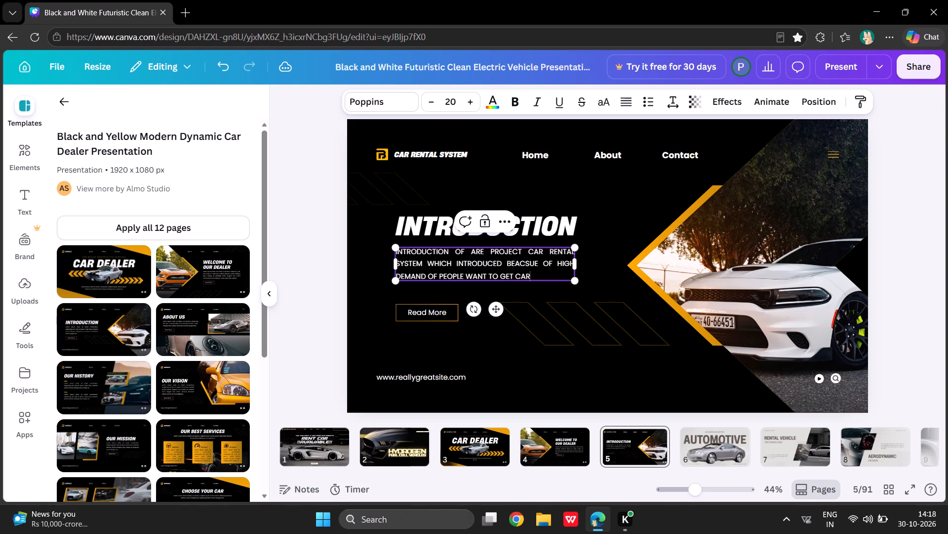
type("SS,")
type("BIKE,CYCLE ON RENT")
key("space")
type("BY SKIPING IT BUY")
type("ING IT")
key("space")
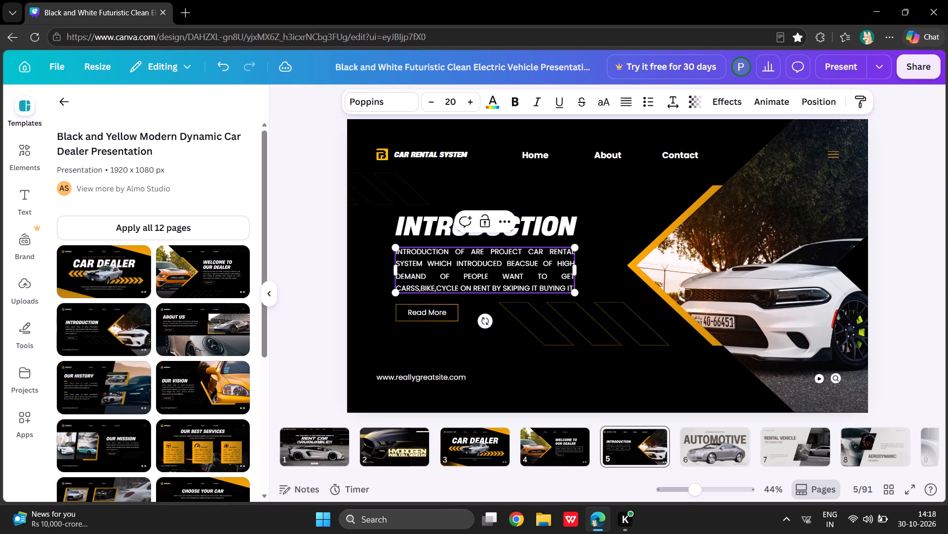
Finish the introduction paragraph with "THEY CAN DRIVE IT FOR A DAY AS USER WISH".
type("THEY CAN DRIVE IT")
key("space")
type("FOR A")
key("space")
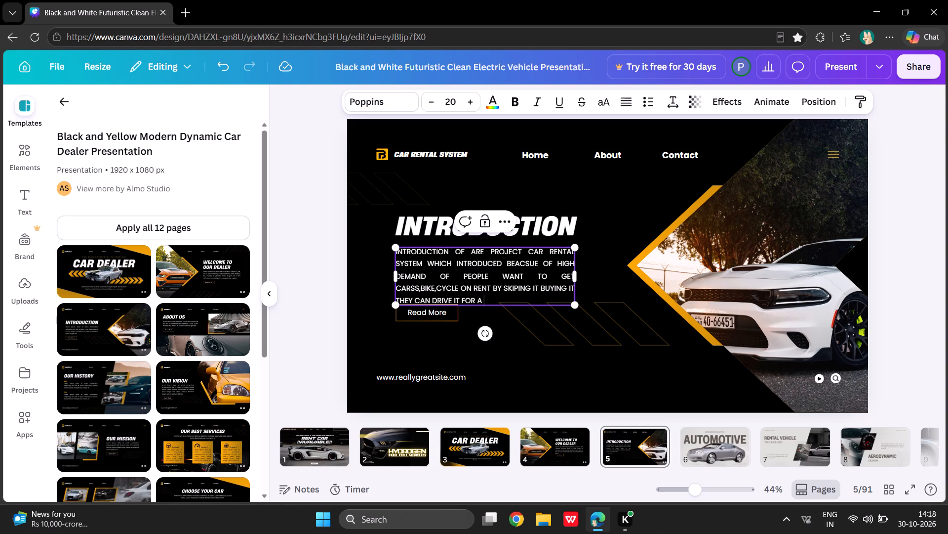
type("DAY AS USER WISH")
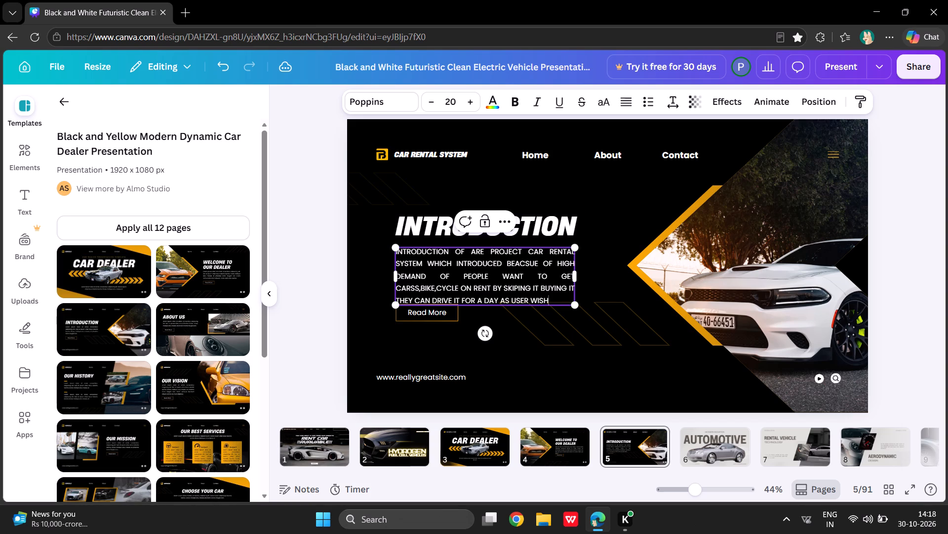
double_click(451, 381)
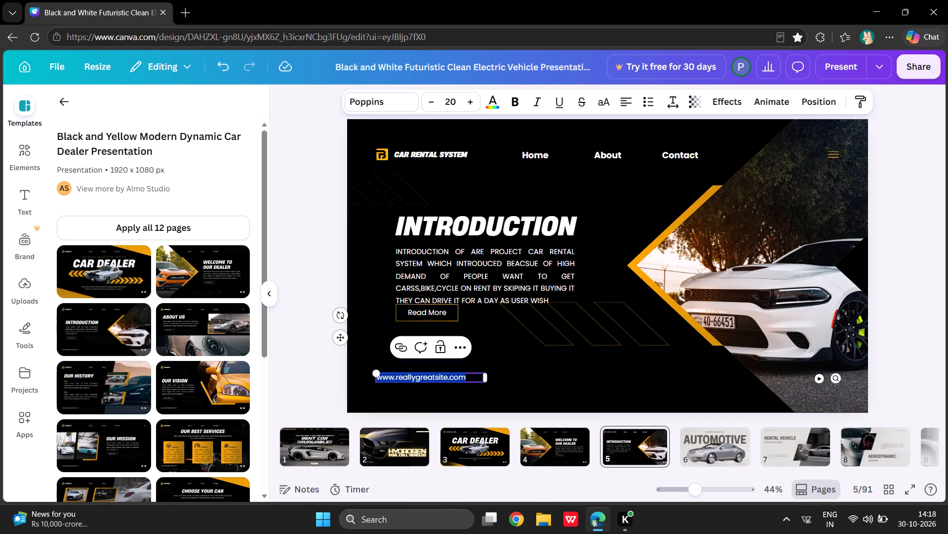
key("BackSpace")
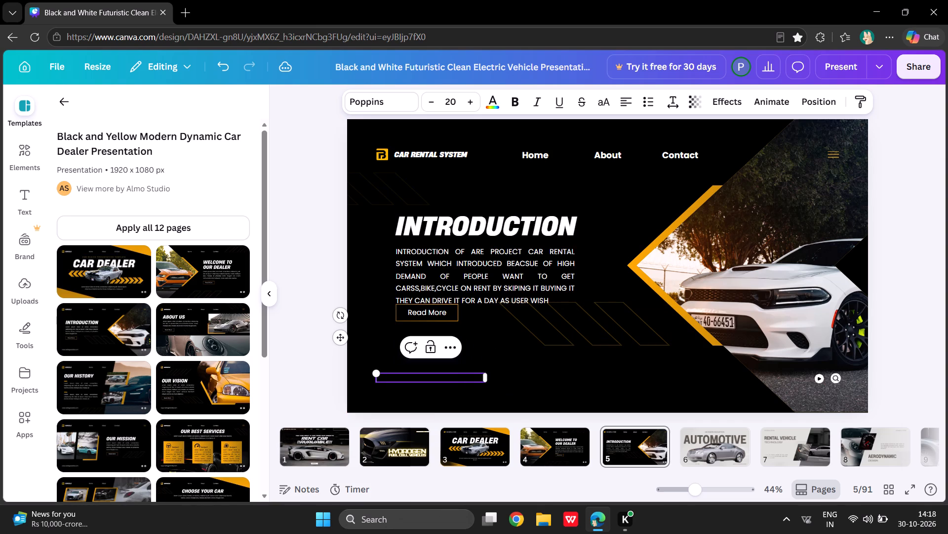
type("WWW")
key("BackSpace")
key("BackSpace")
key("BackSpace")
type("www")
type(".carrental")
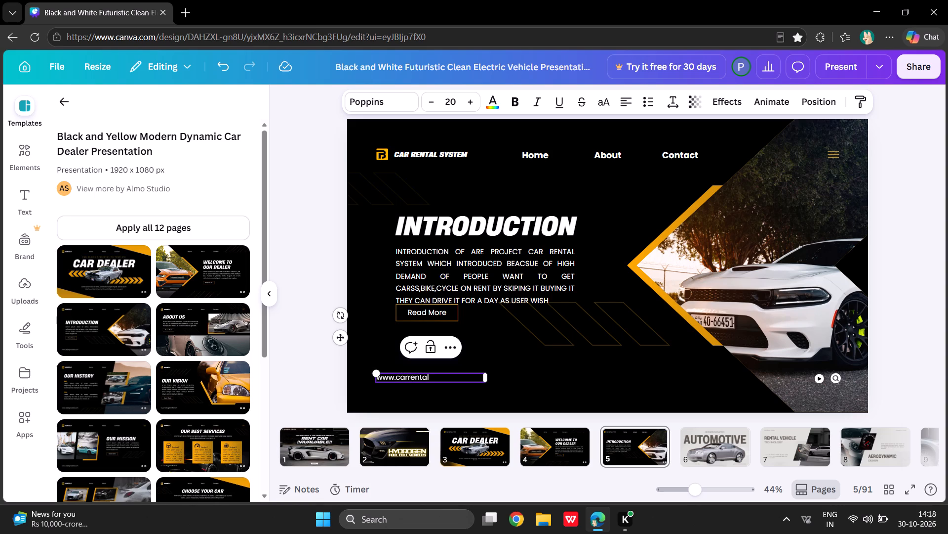
type("systeem.com")
Add the ABOUT US page of the Black and Yellow Car Dealer template as a new page.
left_click(198, 312)
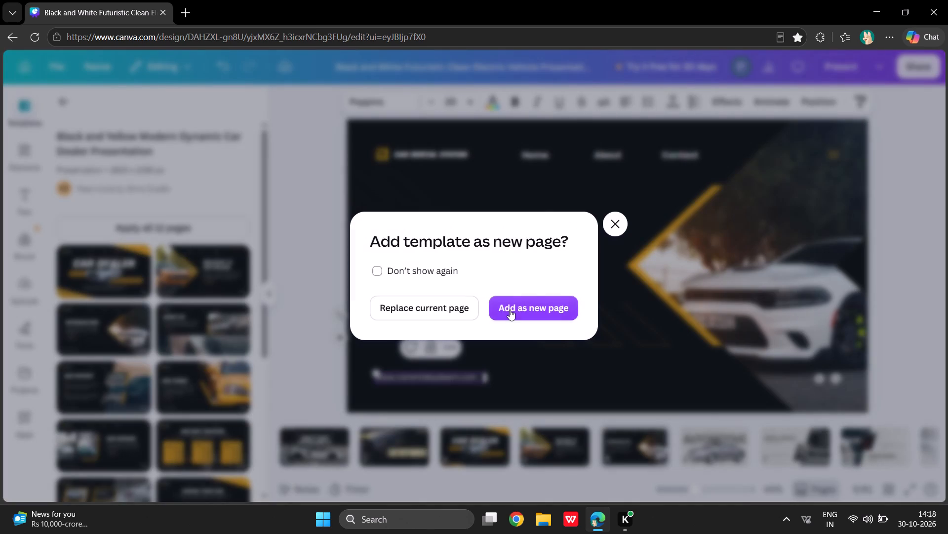
left_click(510, 310)
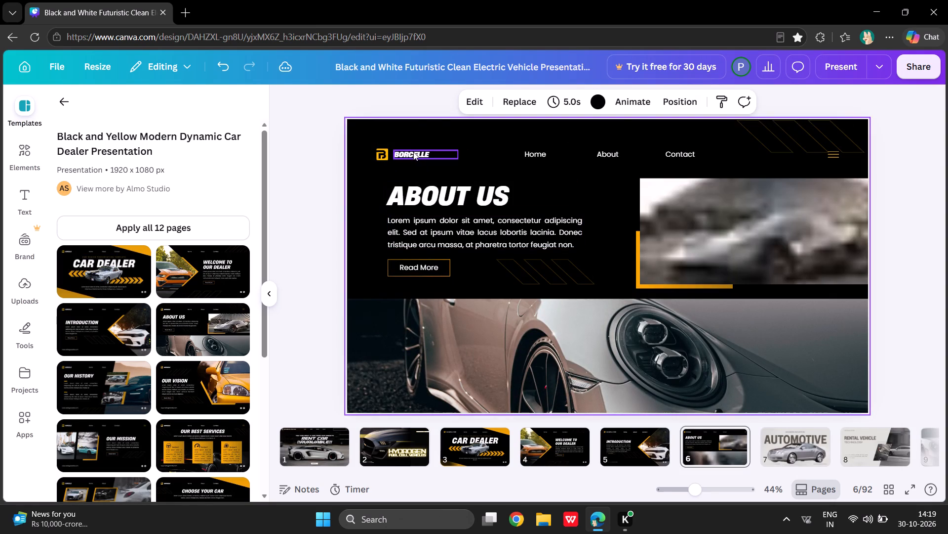
Replace the BORCELLE brand name on the ABOUT US page with "CAR RENTAL SYSTEM" and widen its text box to fit one line.
double_click(413, 152)
key("BackSpace")
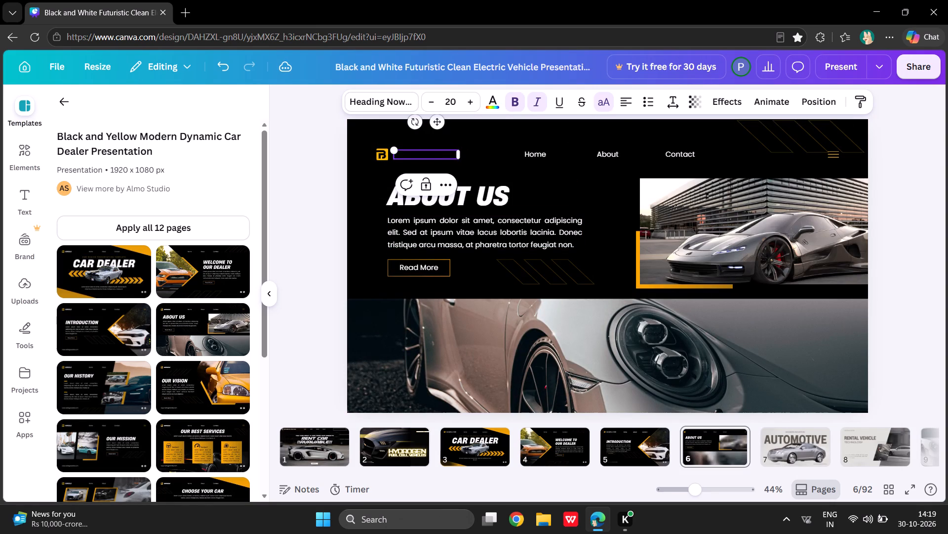
type("CAR RENTAL SYSTEM")
left_click_drag(458, 160, 472, 157)
Set the Home, About and Contact labels on the ABOUT US page to size 24 and bold.
left_click(526, 151)
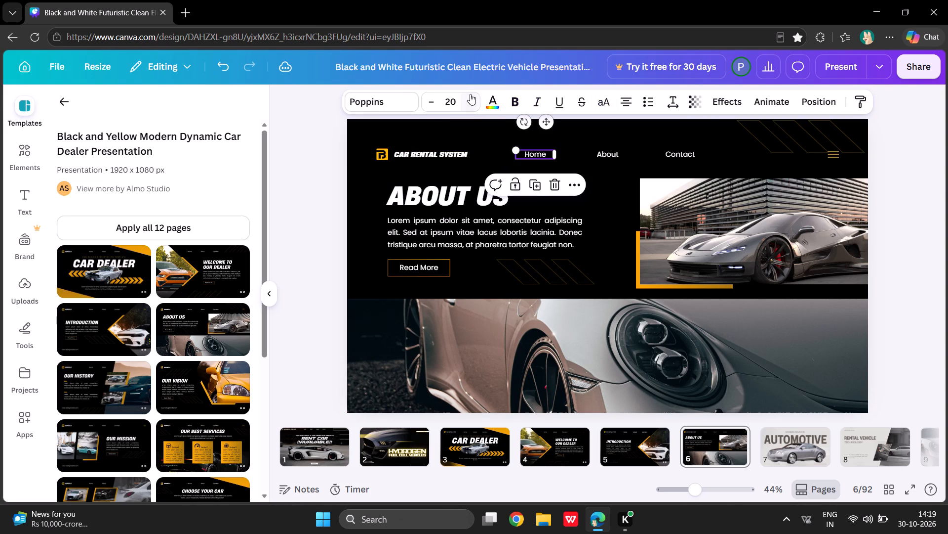
triple_click(476, 107)
left_click(474, 106)
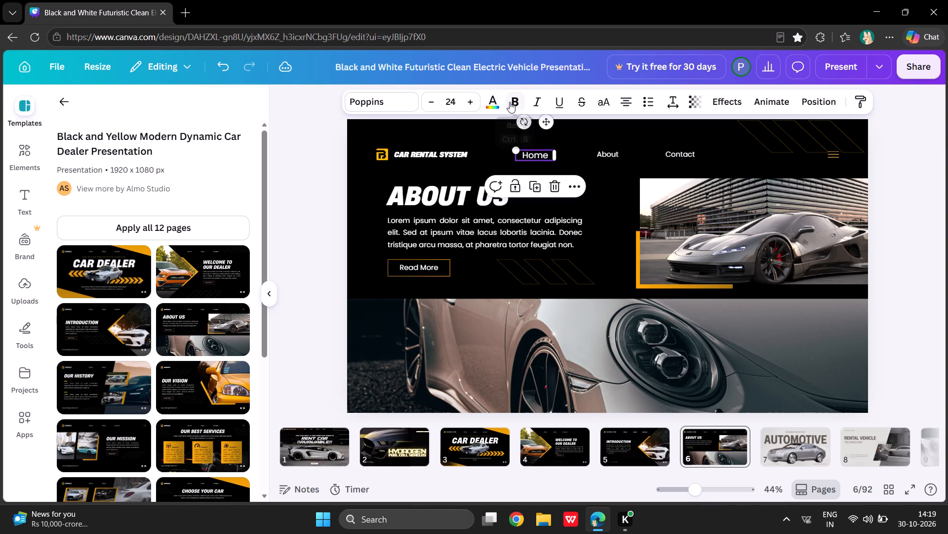
left_click(513, 101)
left_click(595, 153)
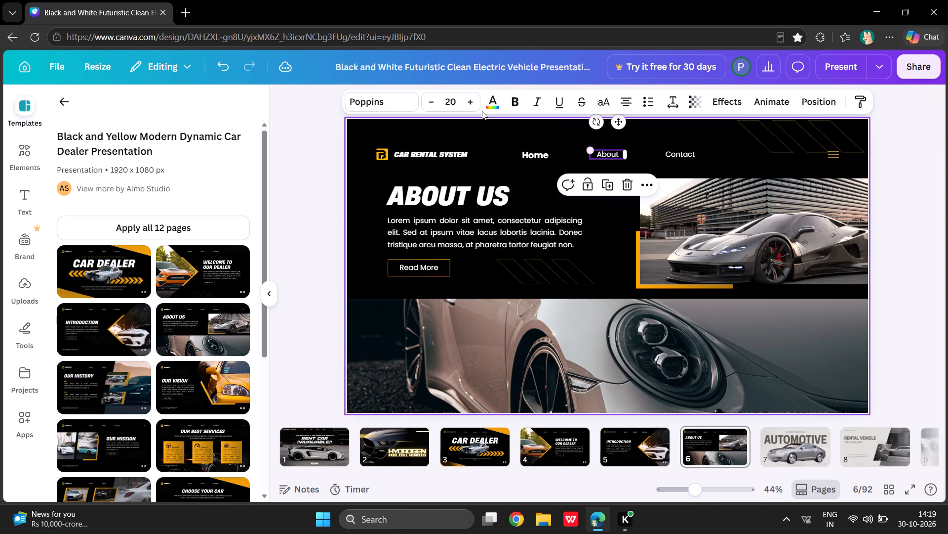
triple_click(467, 104)
left_click(467, 104)
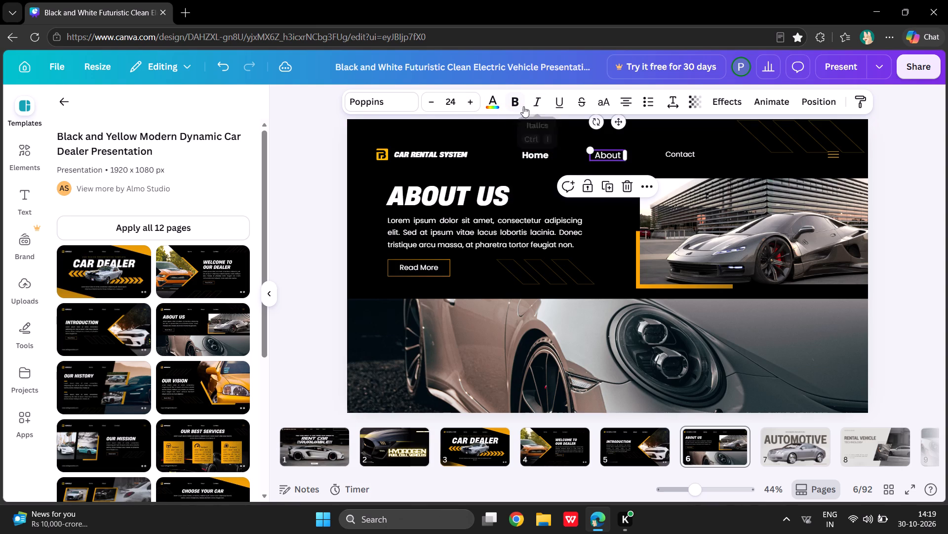
left_click(518, 106)
left_click(669, 157)
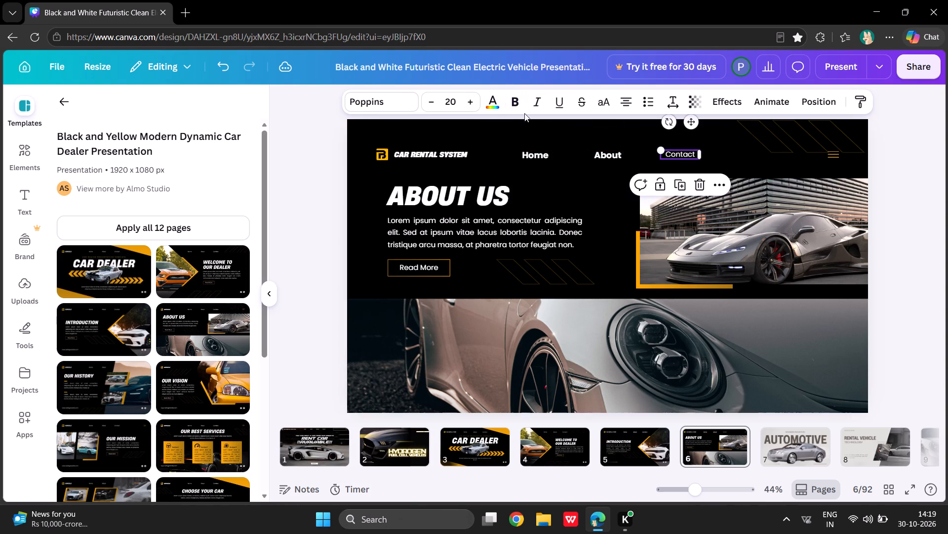
triple_click(473, 103)
left_click(473, 103)
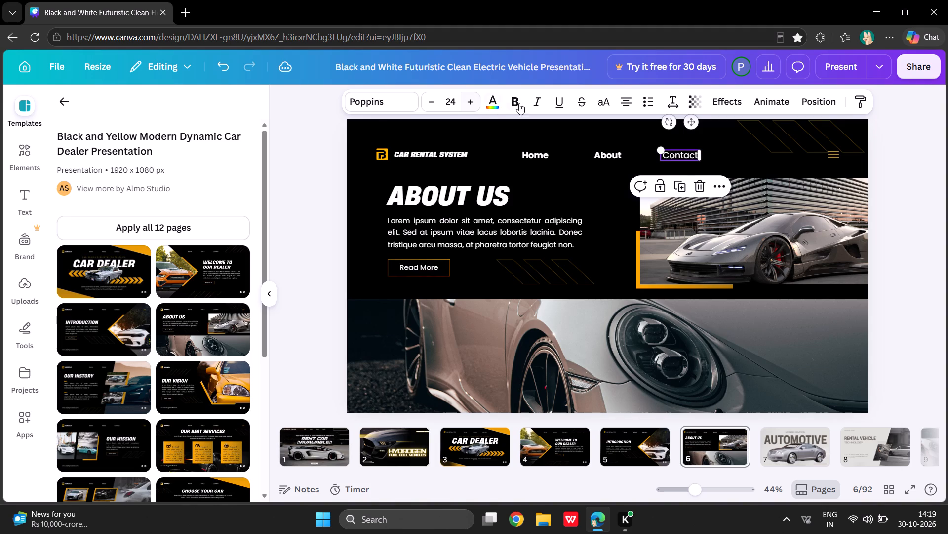
left_click(515, 104)
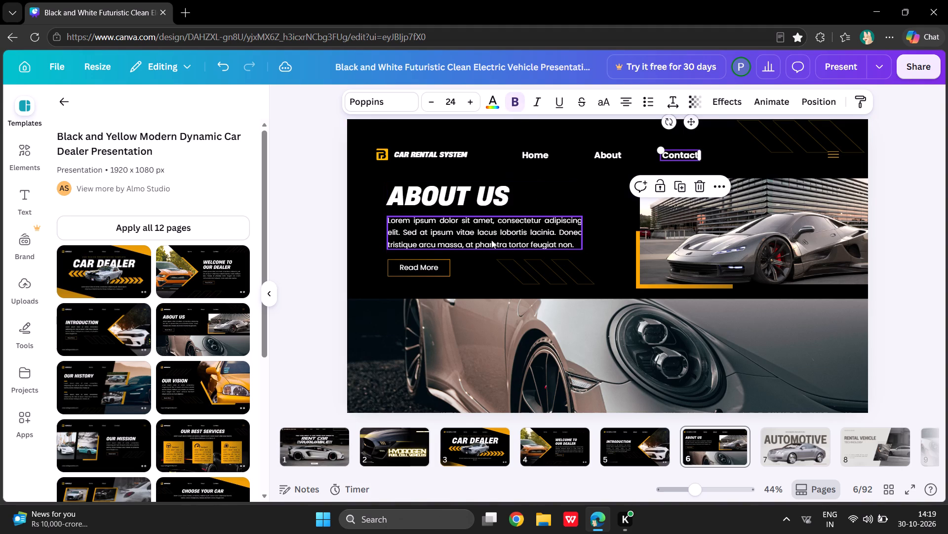
Replace the lorem ipsum below ABOUT US with "WE ARE FROM BTECH COLLEGE FROM MIT PUNE".
double_click(491, 240)
key("BackSpace")
type("WE")
key("space")
type("ARE FROM")
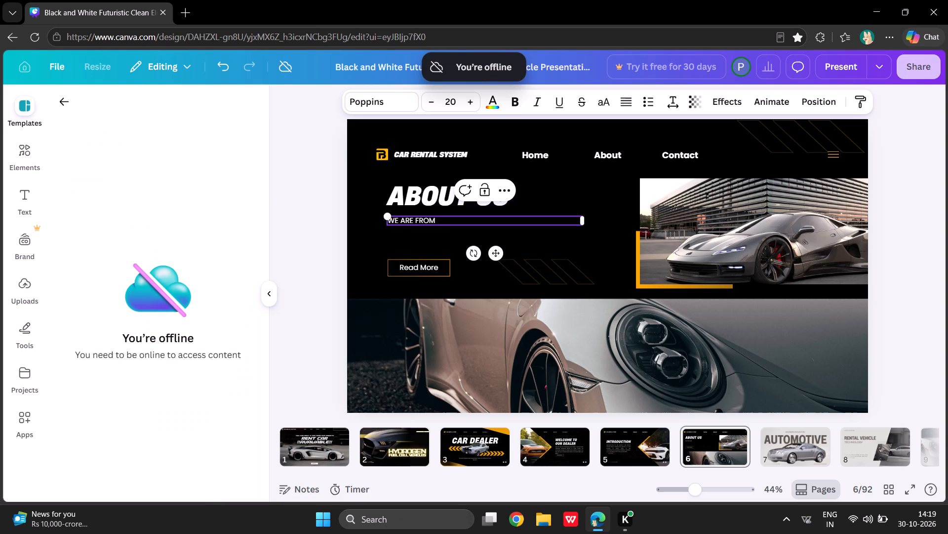
key("space")
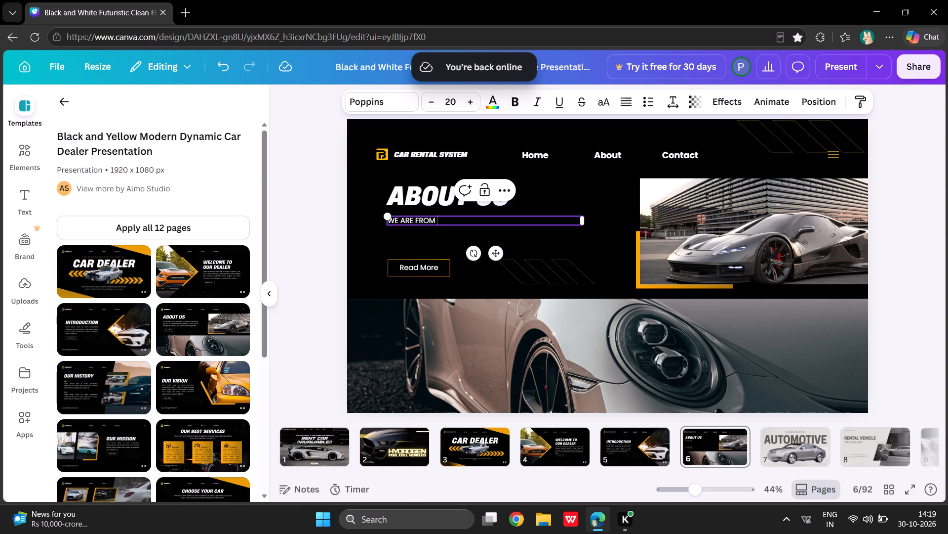
type("BTECH COLLEGE FROM")
key("space")
type("MIT PUNE")
key("space")
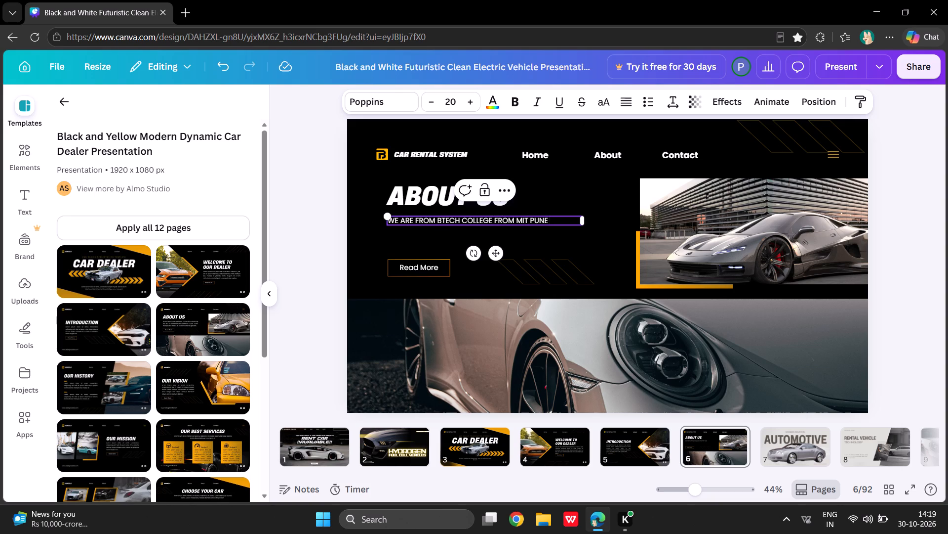
Continue the ABOUT US paragraph with "IN ARE TEAMS THERE ARE 14 MEMBER WHICH WORK ON THIS PROJECT WHERE".
type("IN ARE")
key("space")
type("TEAM")
type("S THERE ARE 14 MEMBER WHICH WORK O")
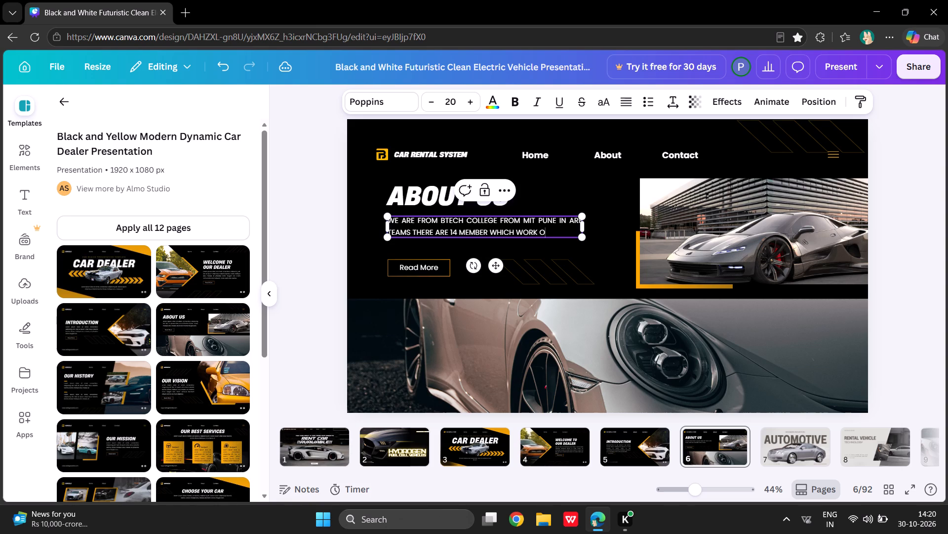
type("N THIS")
key("space")
type("PROJECT WHERE")
key("space")
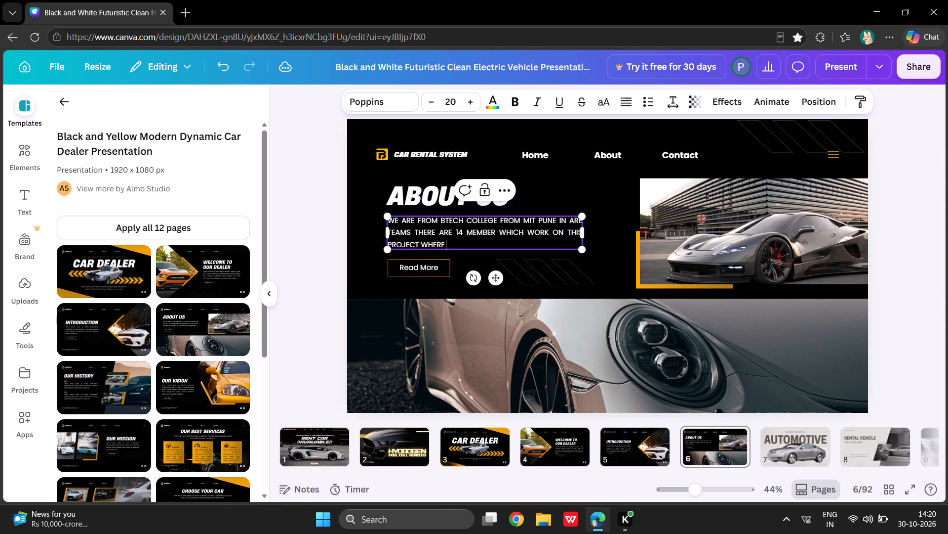
Finish the ABOUT US paragraph with "ALL ARE MASTERING IN THERE FEILD PROPERLY".
type("ALL ARE MASTERING")
key("space")
type("IN H")
key("BackSpace")
type("THERE")
key("space")
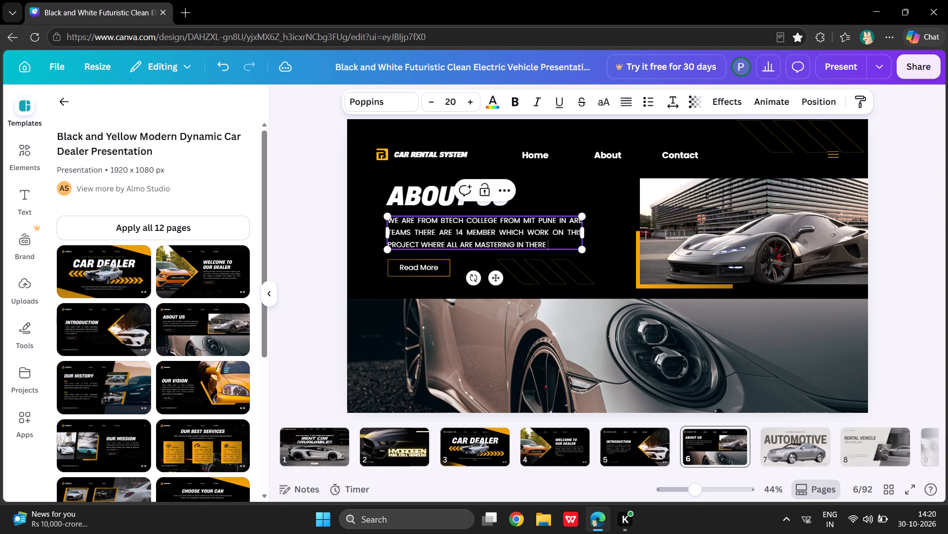
type("FEILD")
key("space")
type("PROPERLY")
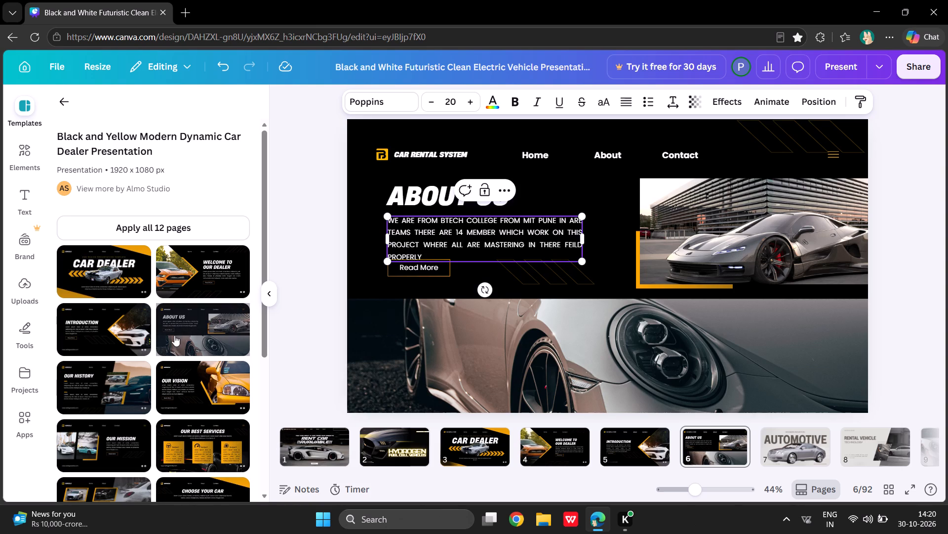
Add the OUR HISTORY page of the car dealer template as a new page after the ABOUT US page.
left_click(63, 405)
left_click(510, 308)
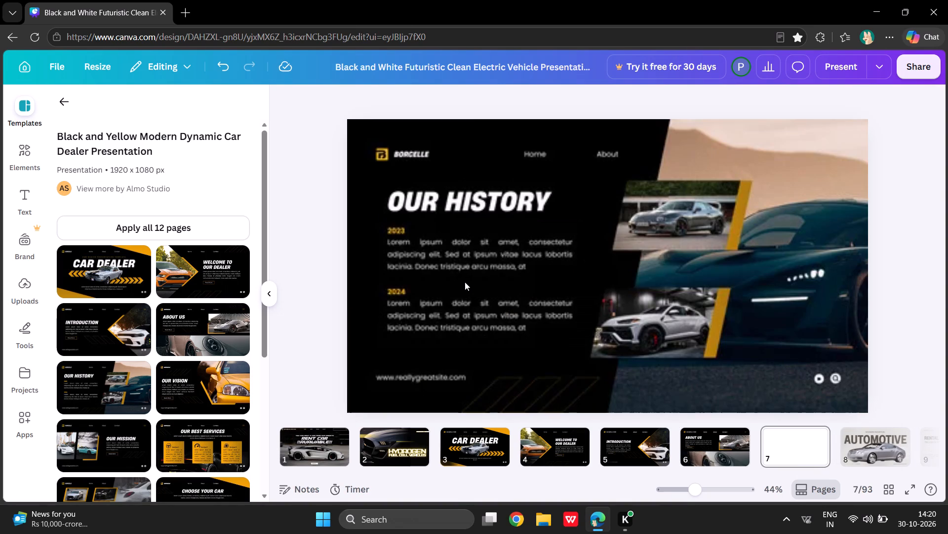
left_click(230, 326)
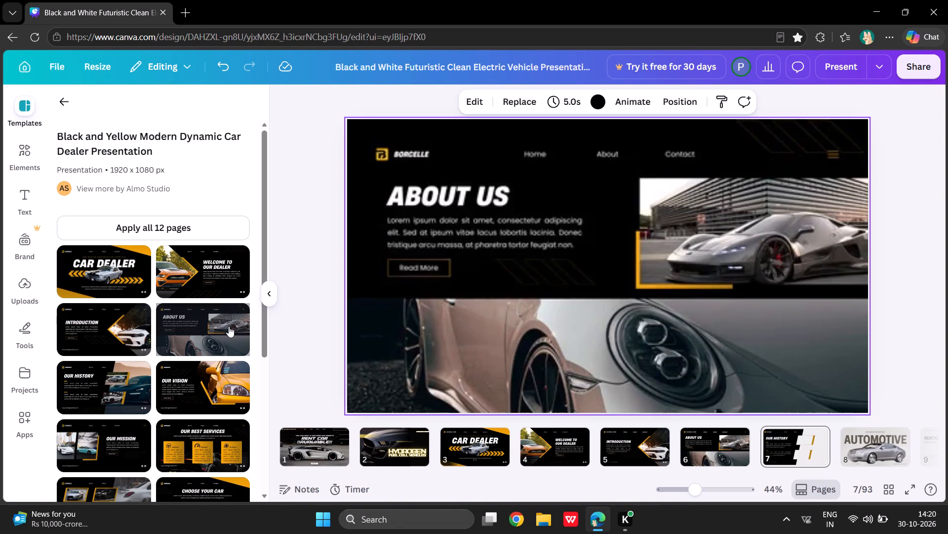
left_click(105, 379)
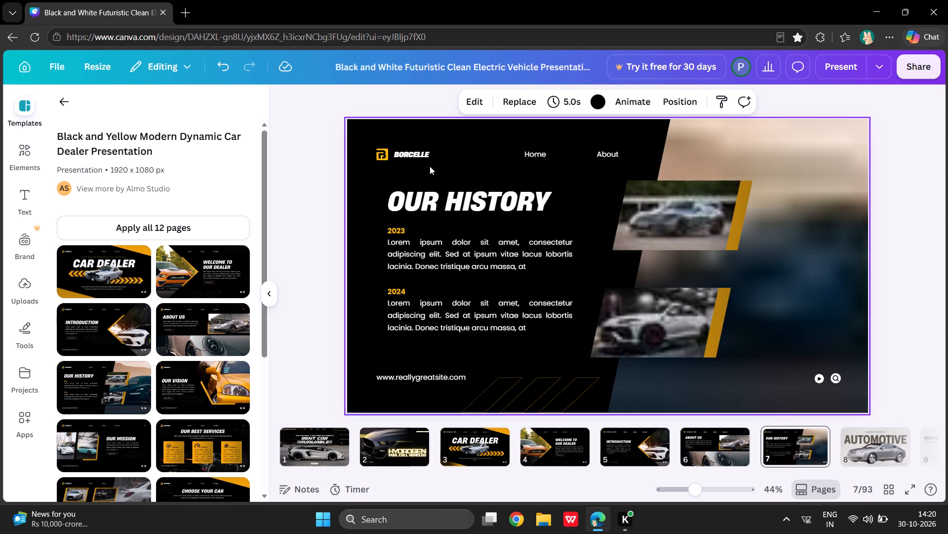
Replace the BORCELLE brand name on the OUR HISTORY page with "CAR RENTAL SYSTEM".
double_click(414, 156)
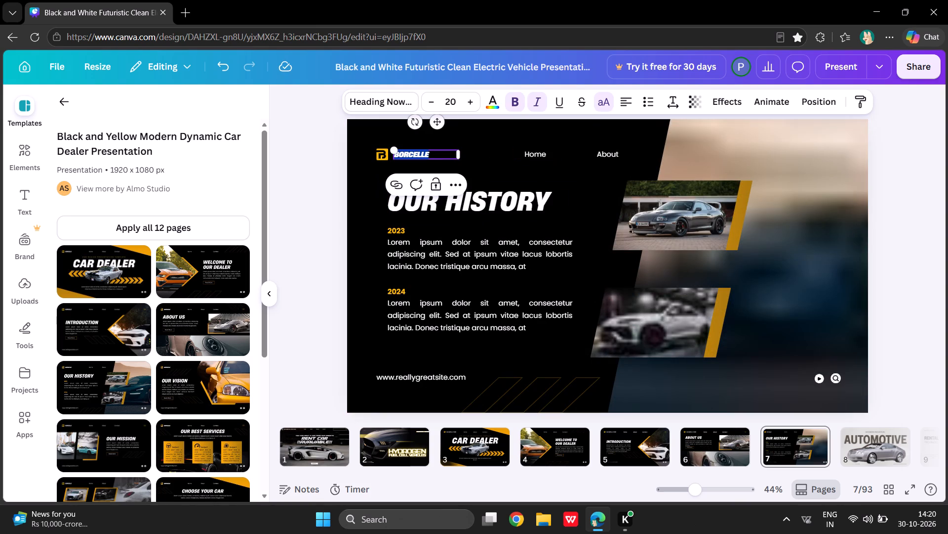
key("BackSpace")
type("CAR REN")
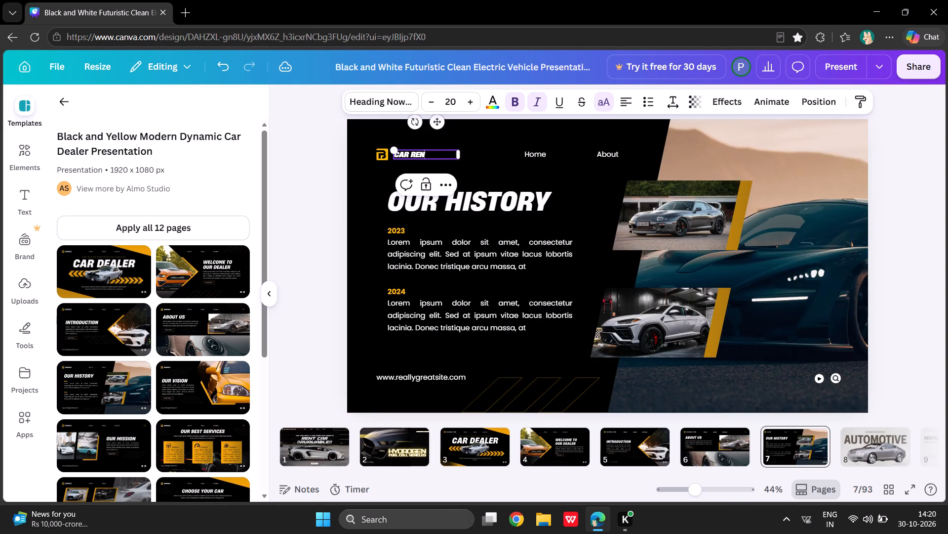
type("TAL SYS")
type("TEM")
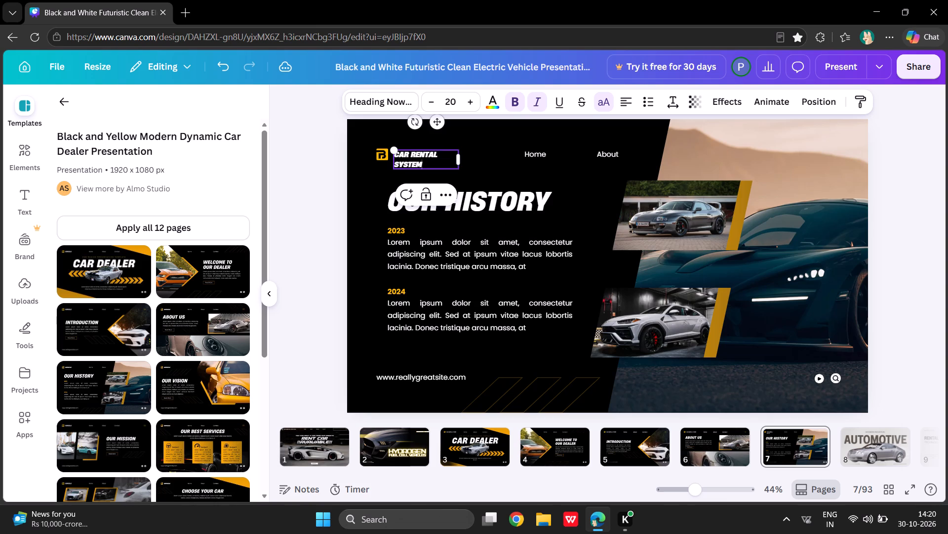
Set the Home and About labels on the OUR HISTORY page to font size 24 and bold.
left_click(551, 156)
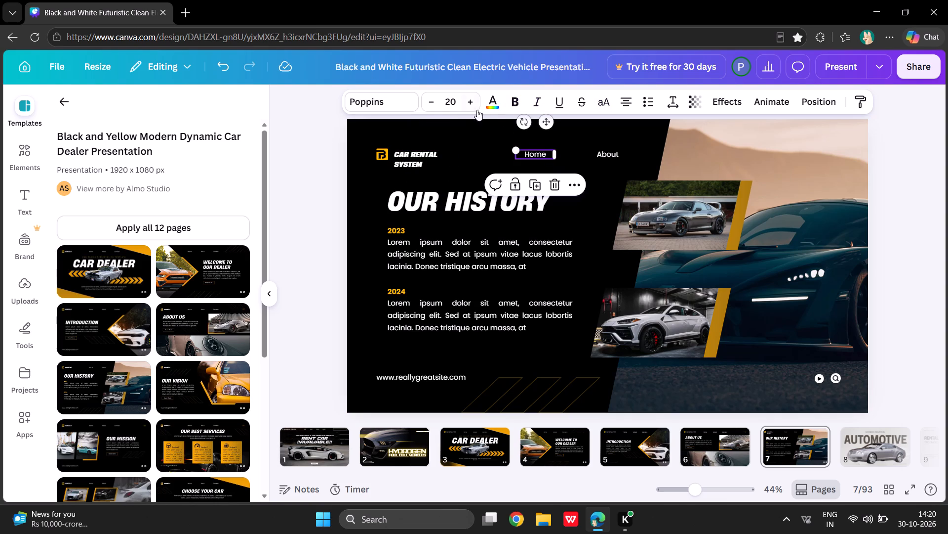
triple_click(472, 104)
left_click(472, 104)
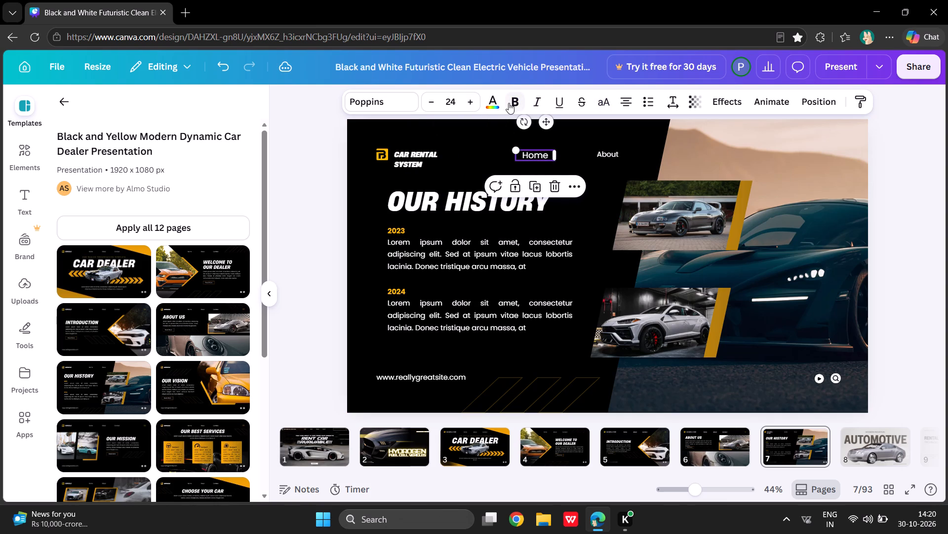
left_click(514, 101)
left_click(612, 159)
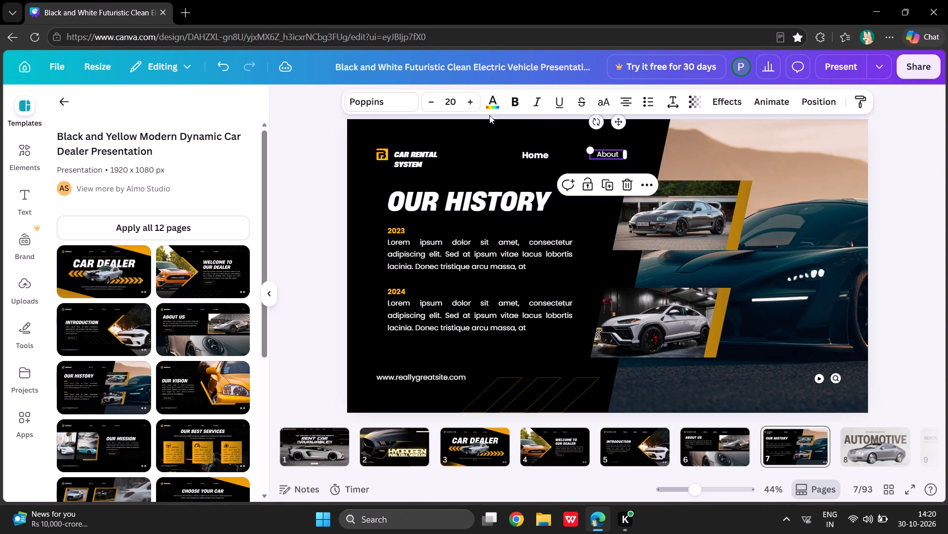
triple_click(472, 104)
left_click(473, 105)
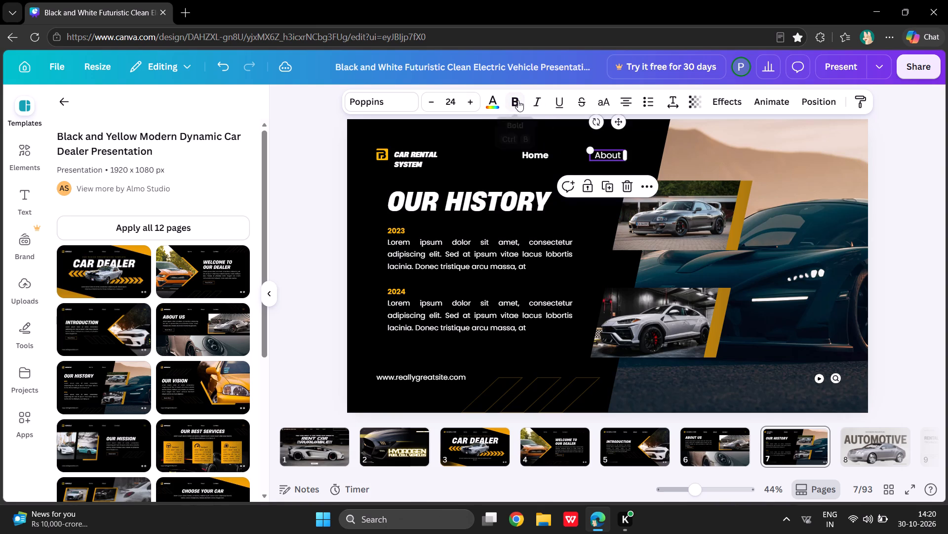
left_click(518, 100)
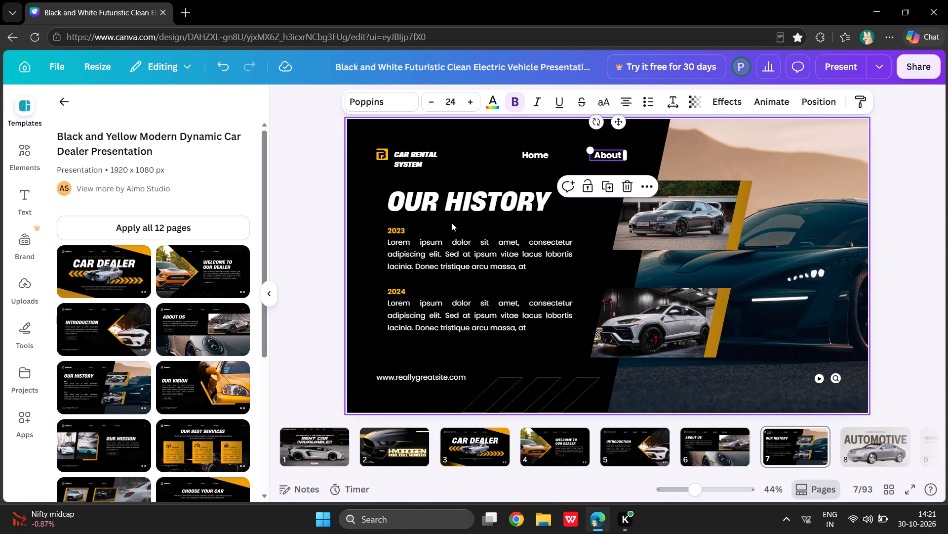
Replace the lorem ipsum below 2023 with "IN 2023 WE HAVE LAUNCH".
double_click(416, 259)
key("BackSpace")
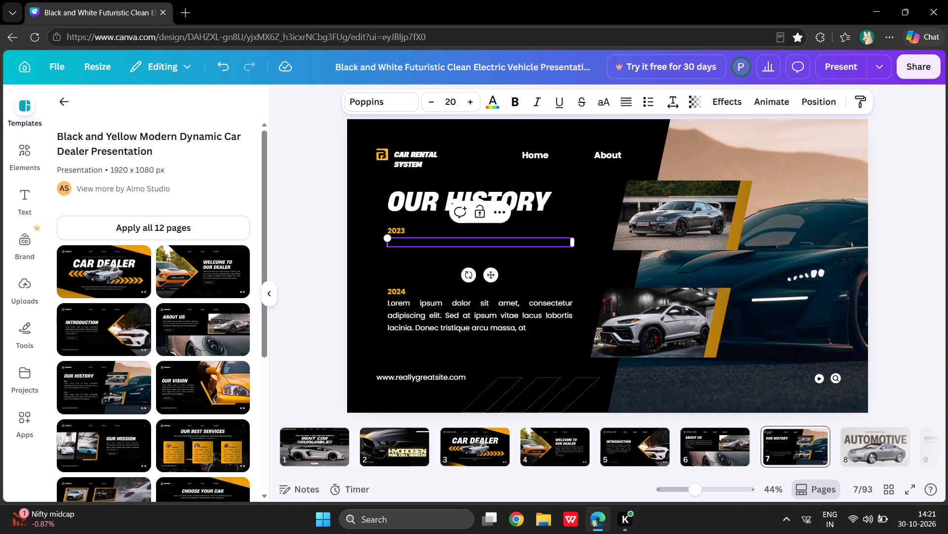
type("IN")
key("space")
type("2023")
key("space")
type("WE")
key("space")
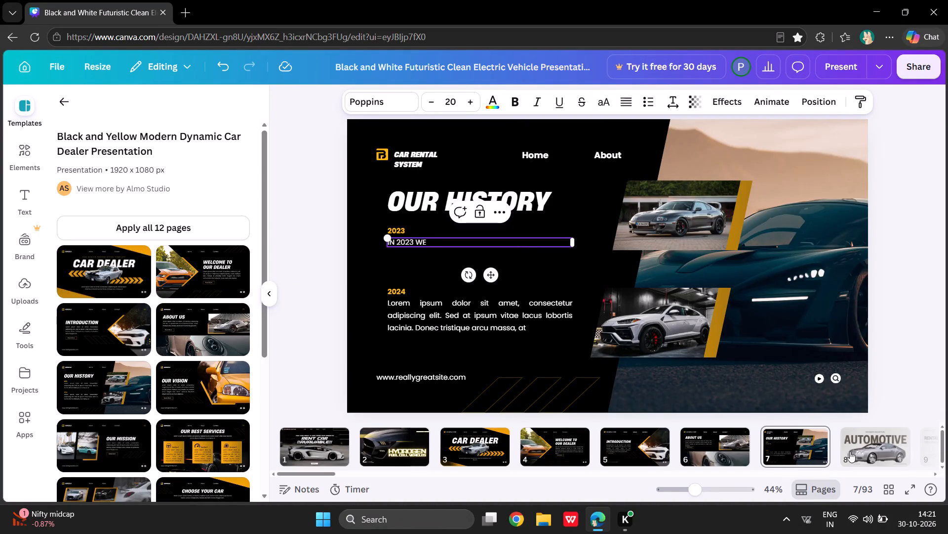
scroll(850, 451, "left", 1)
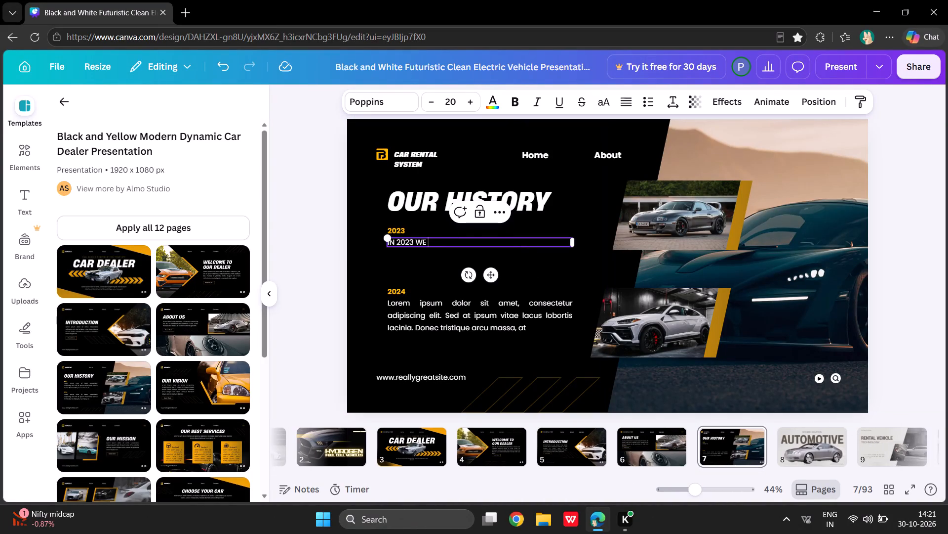
type("HA")
type("VE")
key("space")
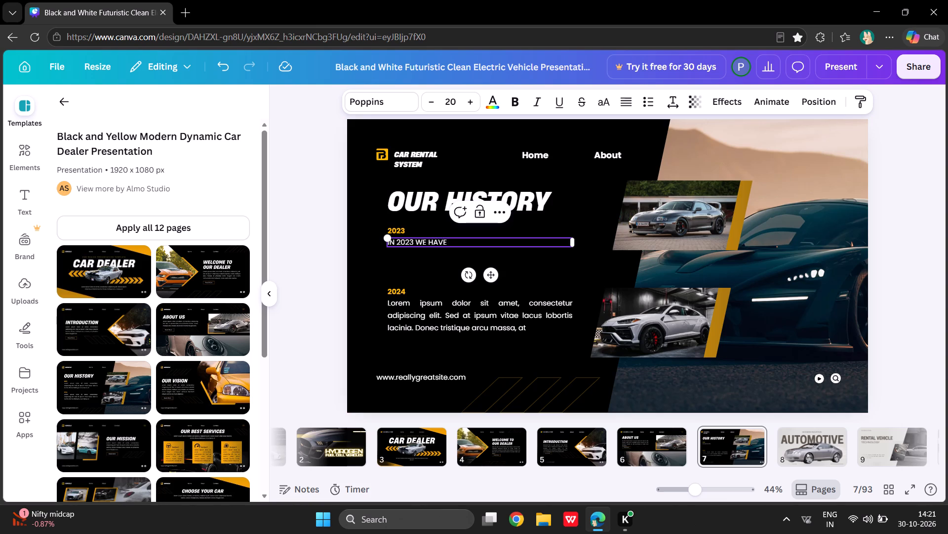
type("LAUNCH")
key("space")
Continue the text below 2023 on the OUR HISTORY page with "OUR PROTOTYPE WAS REDAY IN 2023".
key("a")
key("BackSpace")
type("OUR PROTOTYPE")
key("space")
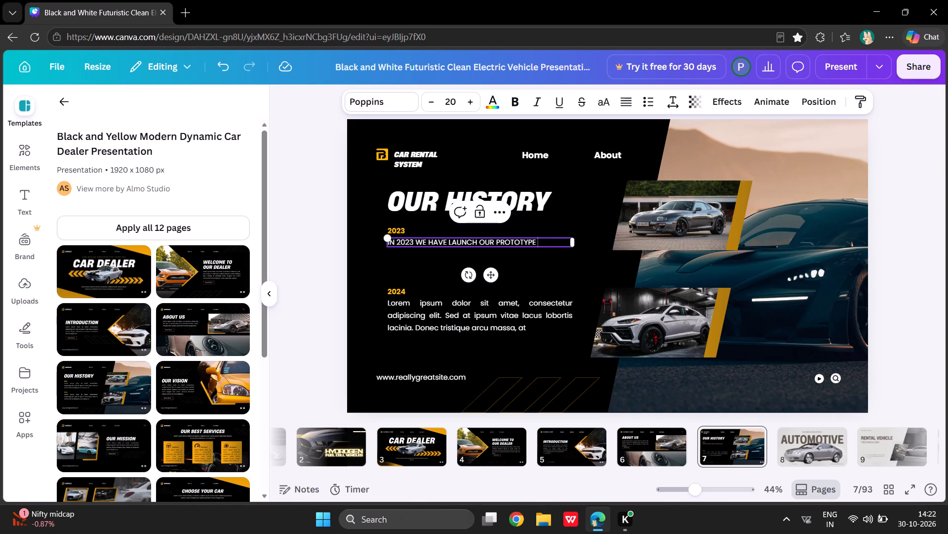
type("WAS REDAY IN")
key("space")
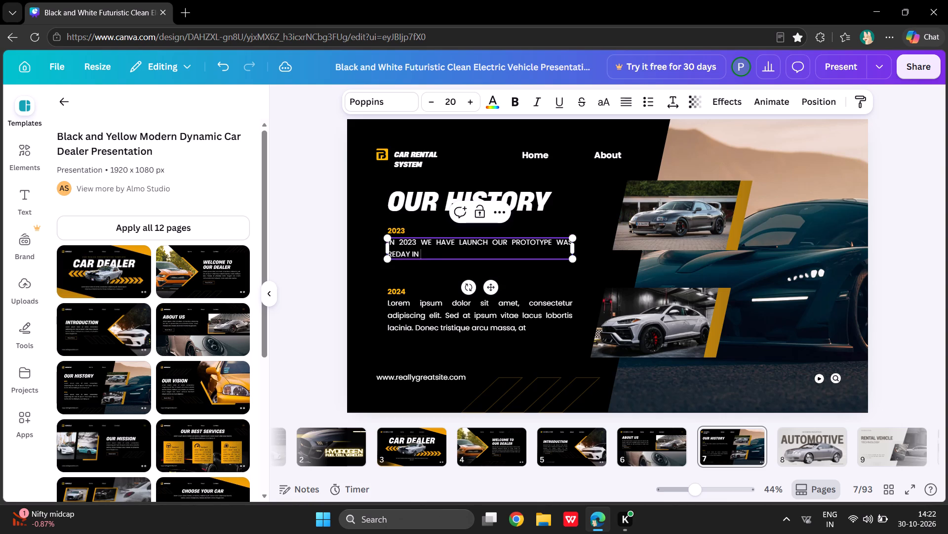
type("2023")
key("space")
Complete the 2023 history text by adding "APPROVED BY MANY OFTWARE SOURCE THAT WE CAN LAUNCH ARE SITE".
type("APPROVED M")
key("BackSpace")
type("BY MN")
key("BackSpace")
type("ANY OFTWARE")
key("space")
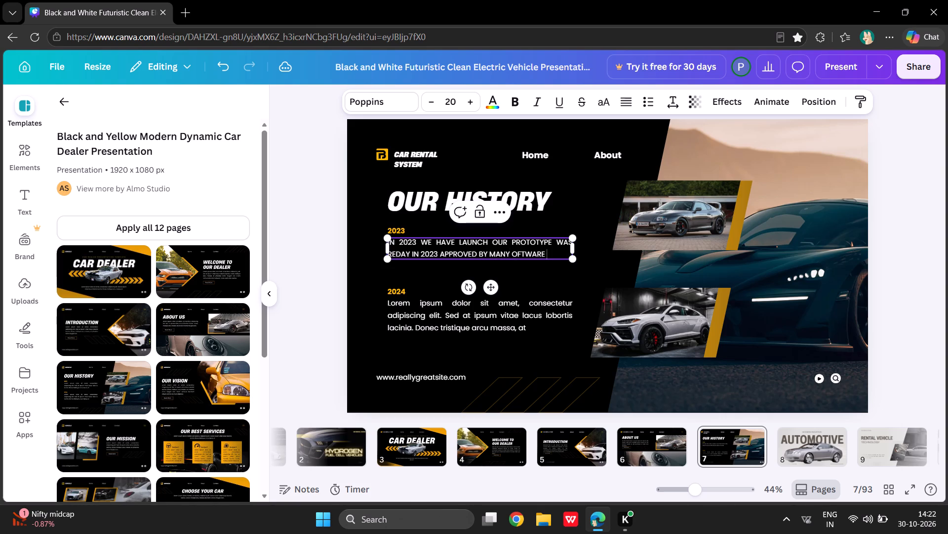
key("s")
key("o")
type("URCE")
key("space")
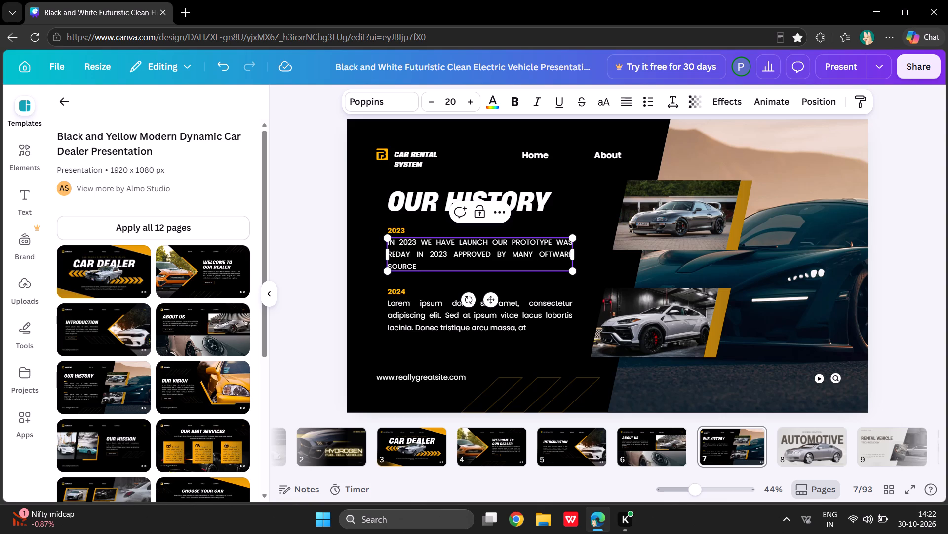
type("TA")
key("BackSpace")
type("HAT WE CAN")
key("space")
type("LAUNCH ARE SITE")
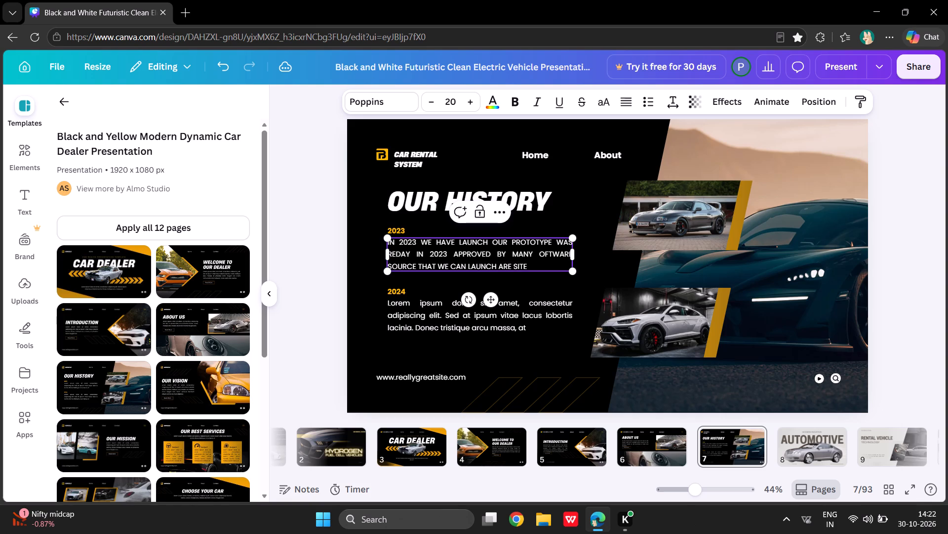
Replace the lorem ipsum below 2024 with "IN 2024 WE HAVE FINALLY LAUNCH ARE WEBSITE".
double_click(475, 329)
key("BackSpace")
type("IN 2024")
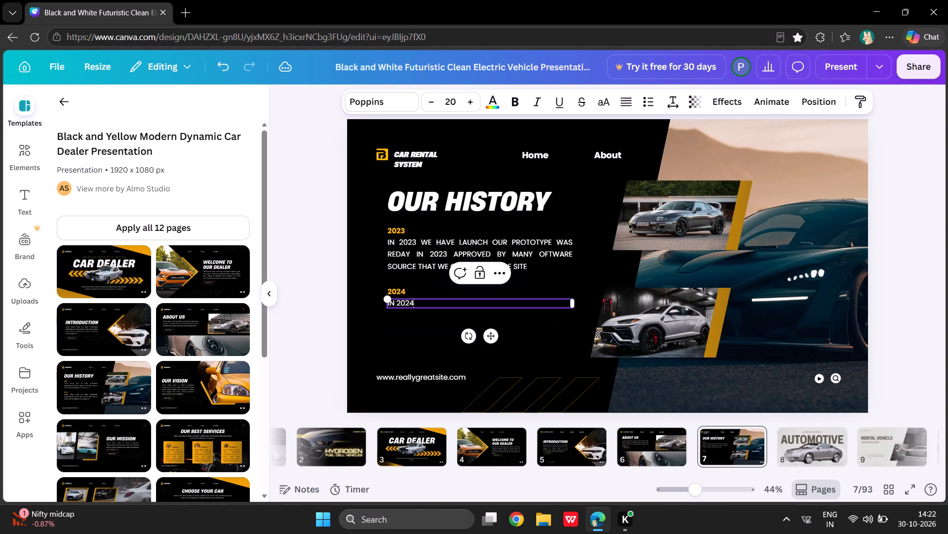
key("space")
type("WE HAVE FINALLY LAUNCH ARE WEBSITE")
key("space")
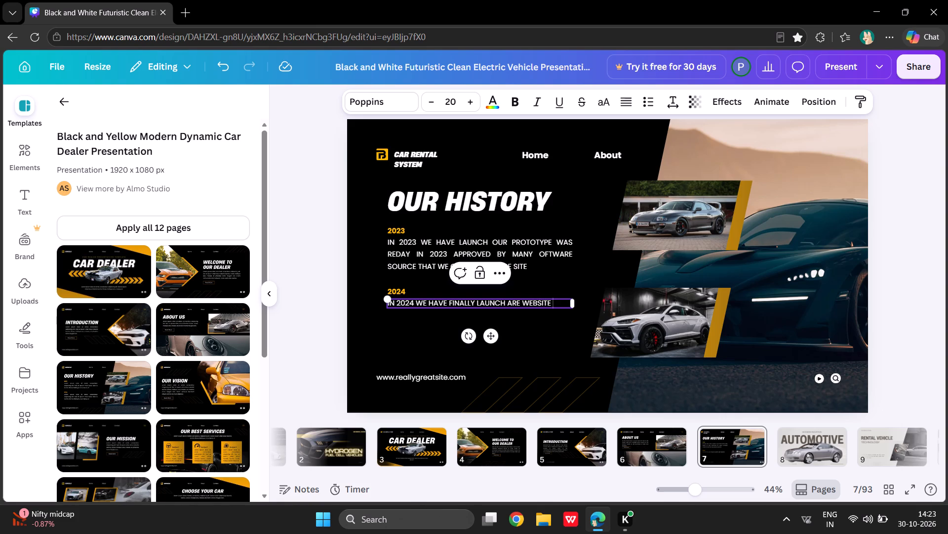
Continue the 2024 paragraph with "USER CAN INSTALLED FROM THE PLAYSTORE".
type("USER CAN")
key("space")
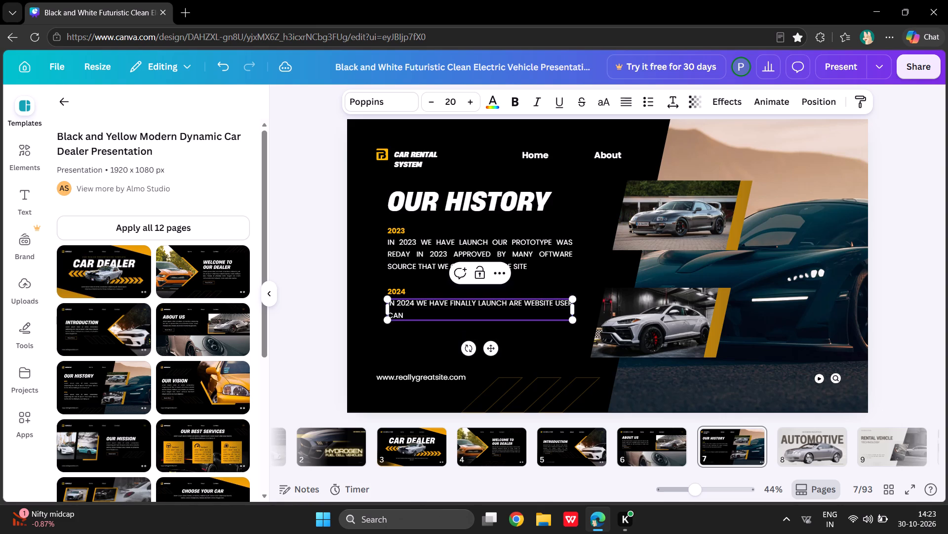
type("INSTALLED")
key("space")
type("FROM")
key("space")
key("t")
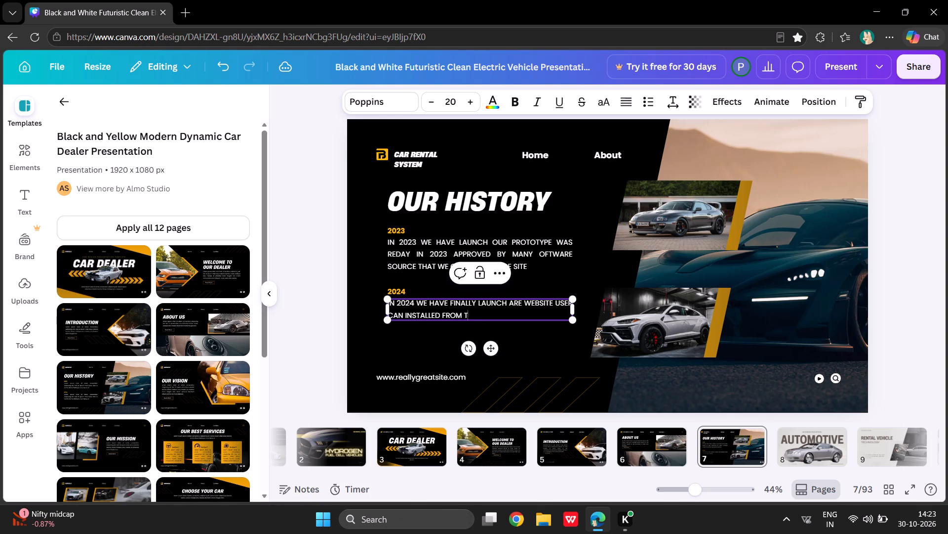
type("HE PLAYSTORE")
key("space")
Finish the 2024 paragraph with "ALSO WE GET A+ GRADE CERTIFICATE".
key("l")
key("BackSpace")
type("ALSO WE GET A")
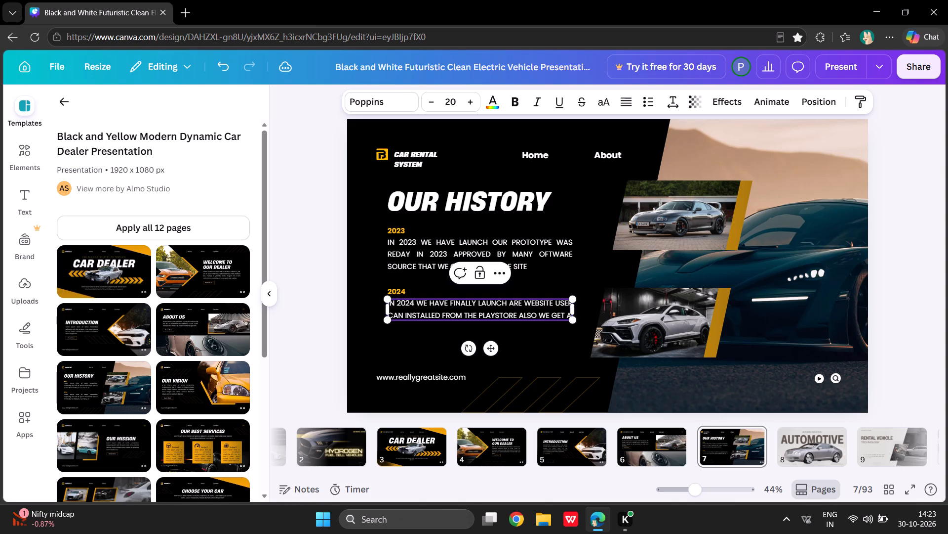
key("shift+plus")
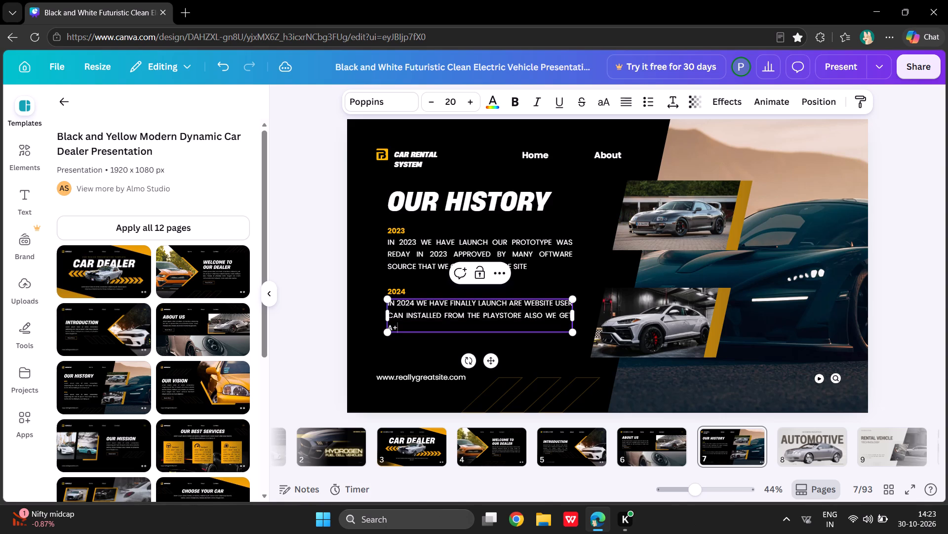
key("space")
type("C")
key("BackSpace")
type("GRADE CERTIFICATE")
key("space")
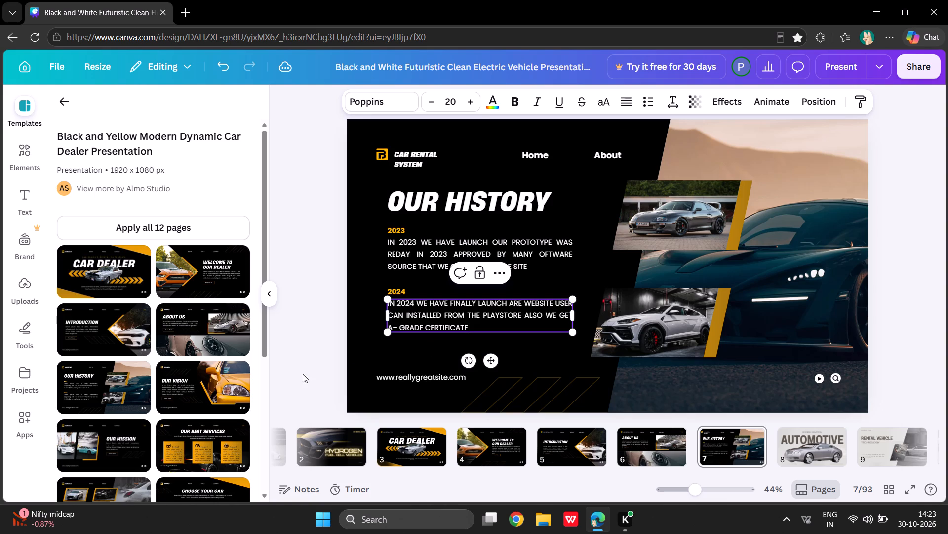
left_click(187, 400)
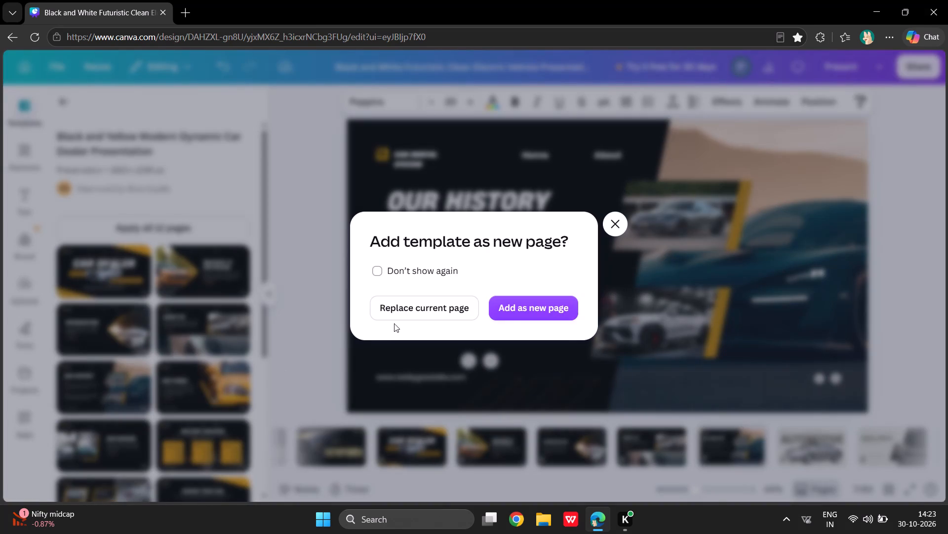
left_click(618, 214)
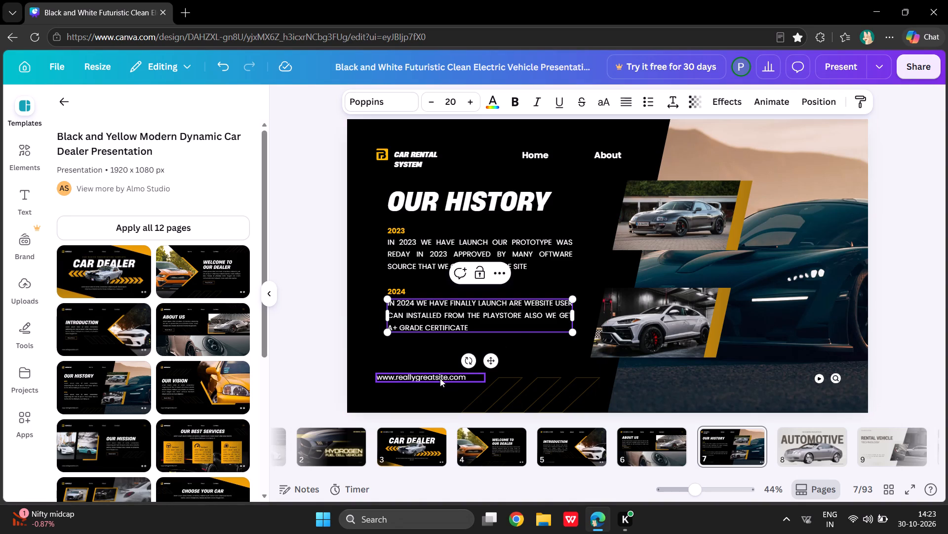
double_click(439, 378)
key("BackSpace")
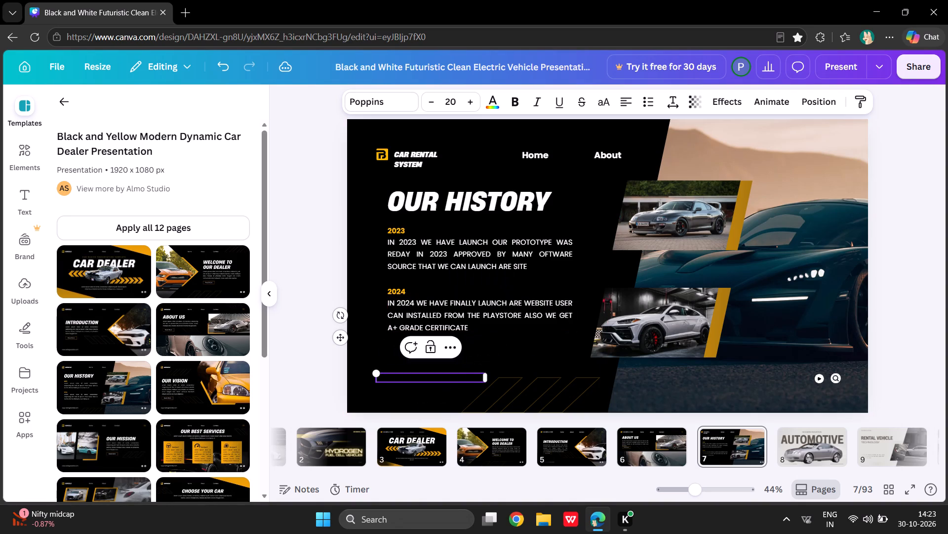
type("WWW")
type(".CARRENTAL")
type("ST")
key("BackSpace")
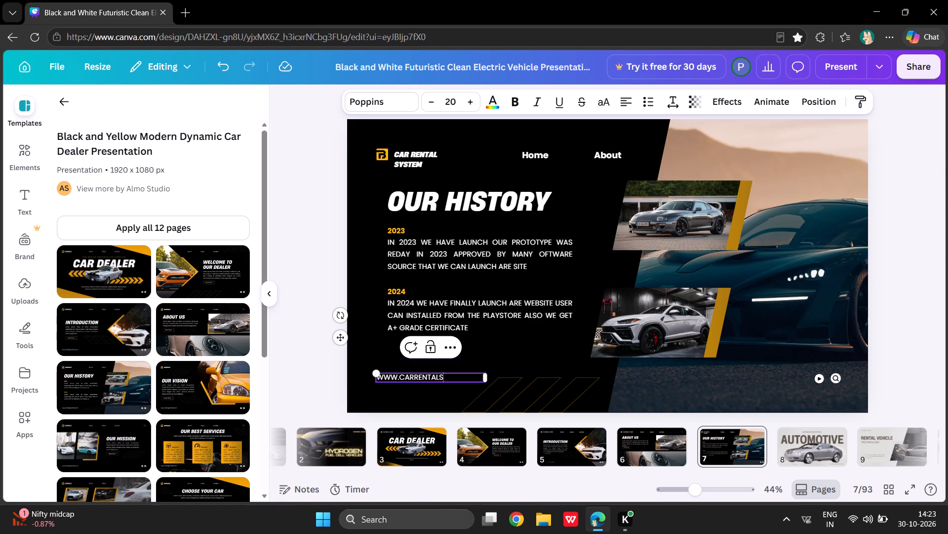
type("YSTEM.COM")
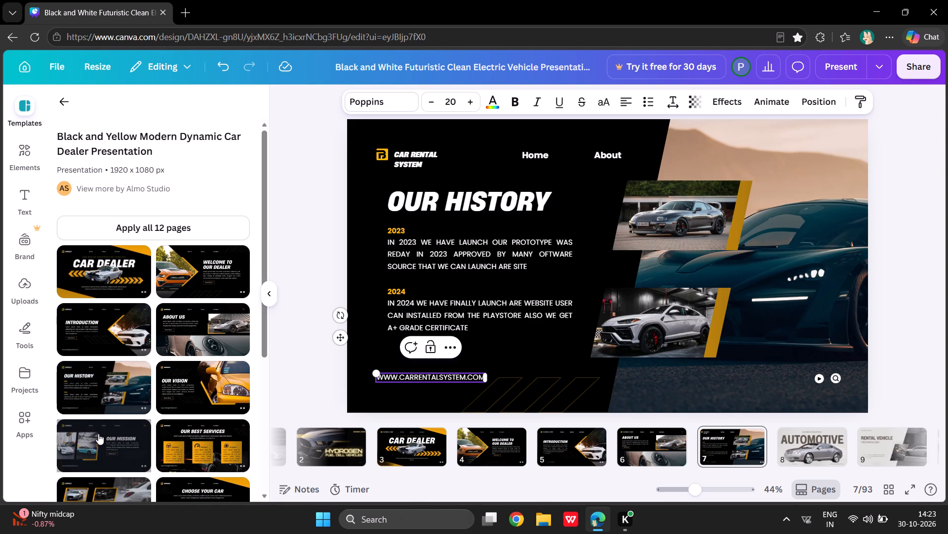
Add the Our Mission page from the Car Dealer template as a new page after the Our History page.
left_click(98, 434)
left_click(506, 307)
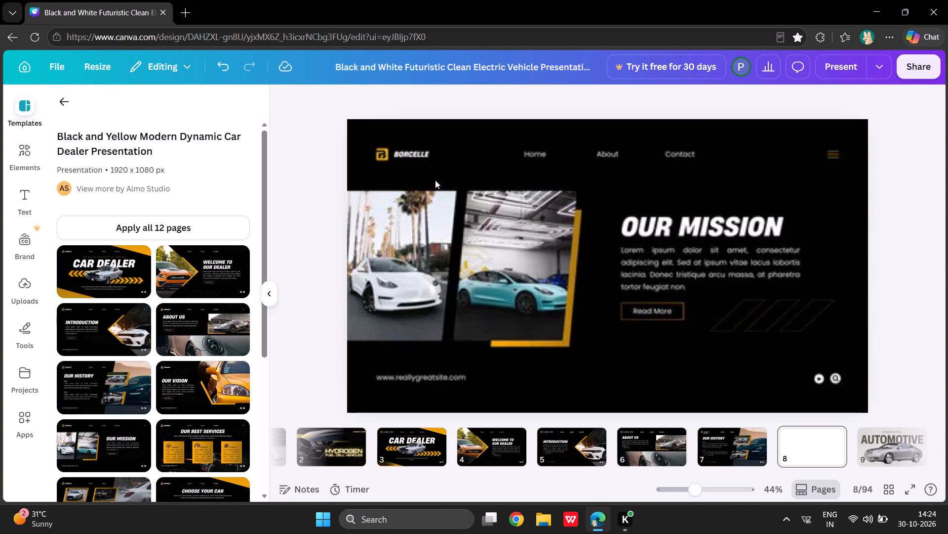
Replace the BORCELLE brand name on the Our Mission page with "CAR RENTAL SYSTEM" and widen its text box to fit one line.
double_click(416, 155)
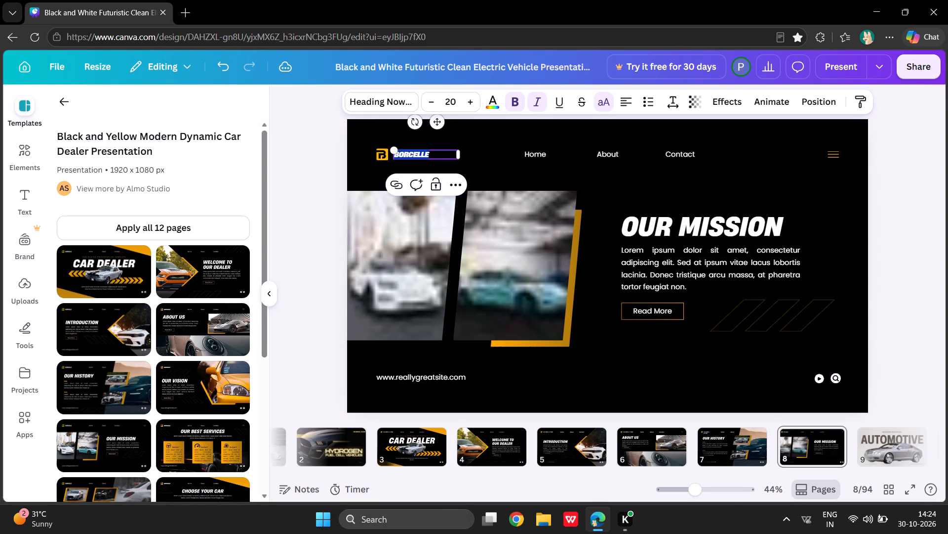
key("BackSpace")
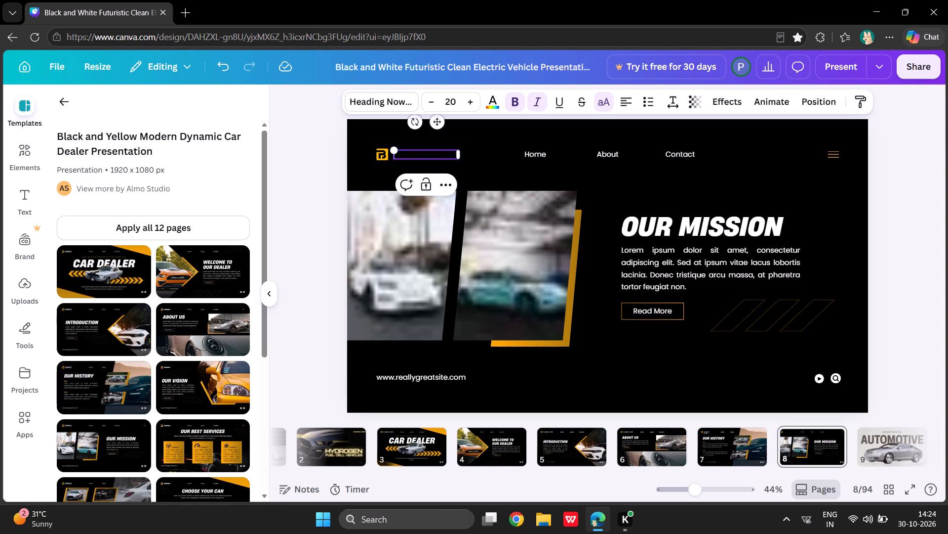
type("CAR")
key("space")
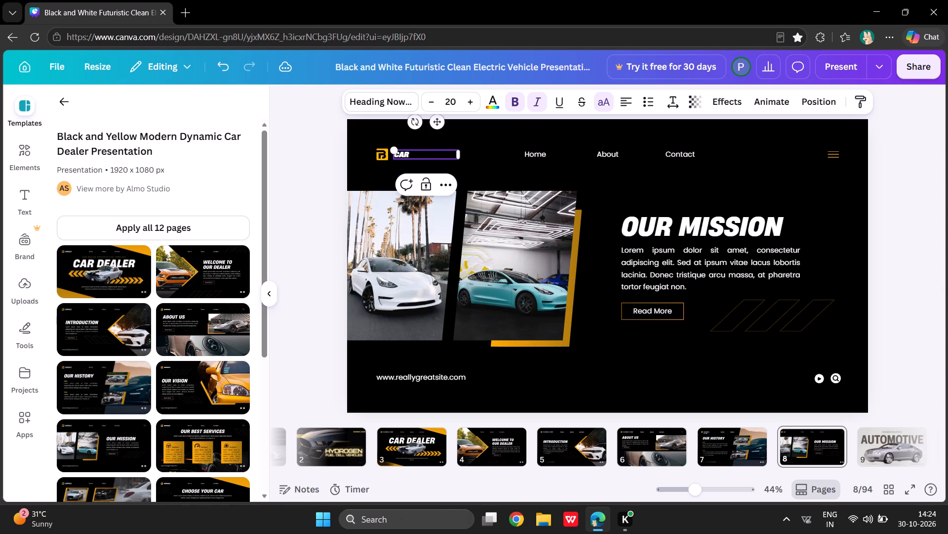
type("RENTAL SYSTEM")
key("space")
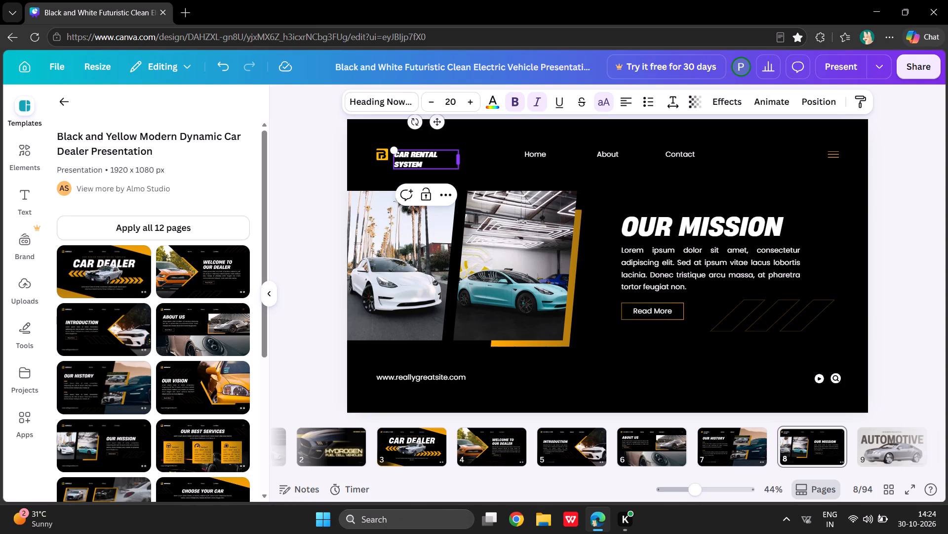
left_click_drag(459, 156, 469, 155)
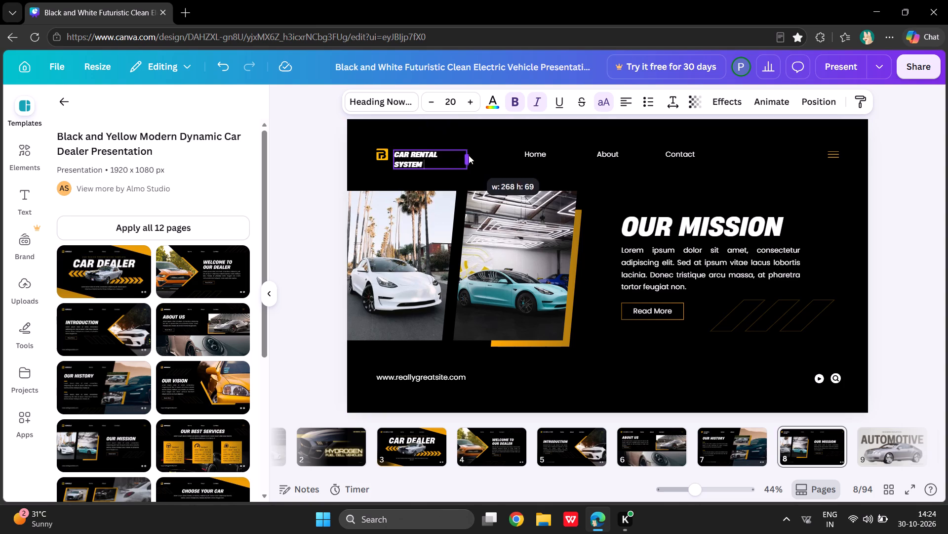
left_click_drag(469, 155, 471, 155)
Format the Home label on the Our Mission page in bold at font size 24.
left_click(552, 156)
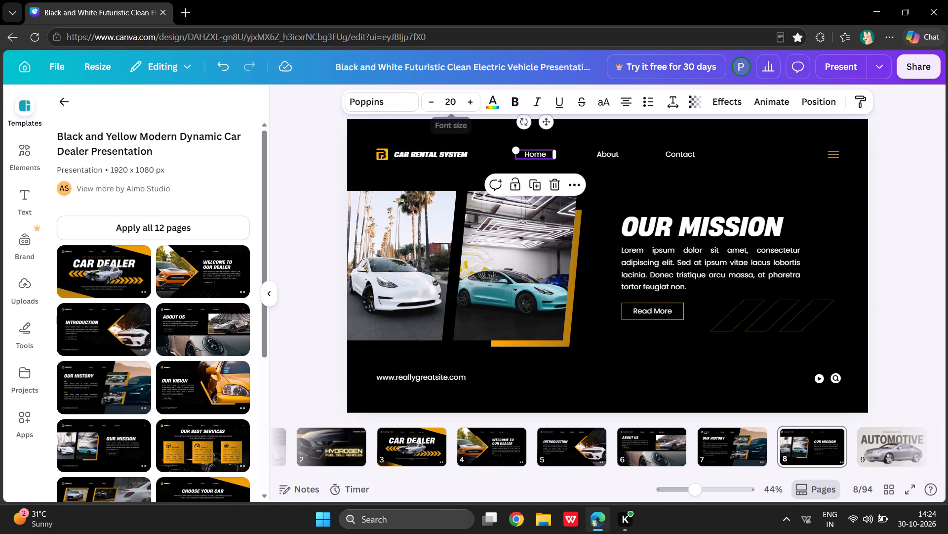
left_click(469, 105)
double_click(469, 105)
left_click(469, 105)
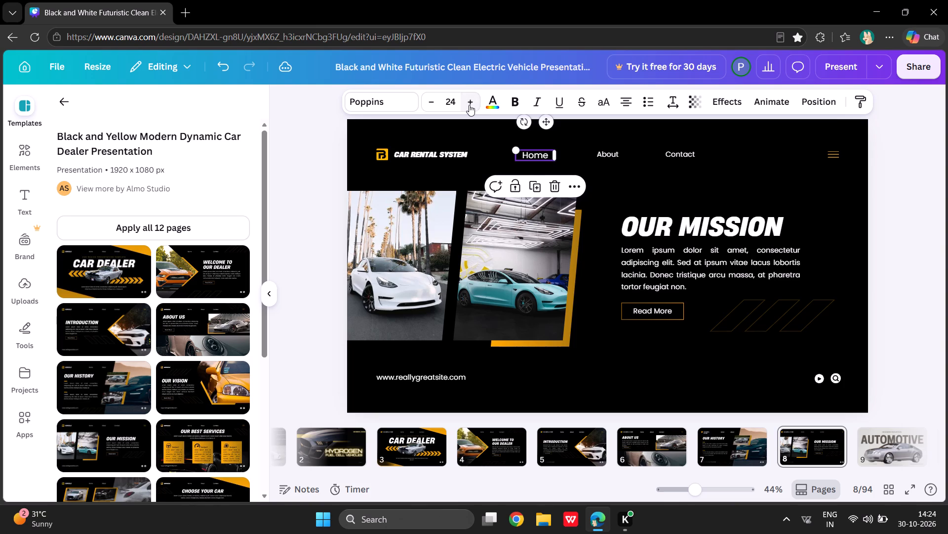
left_click(511, 99)
Format the About label on the Our Mission page in bold at font size 24.
left_click(607, 148)
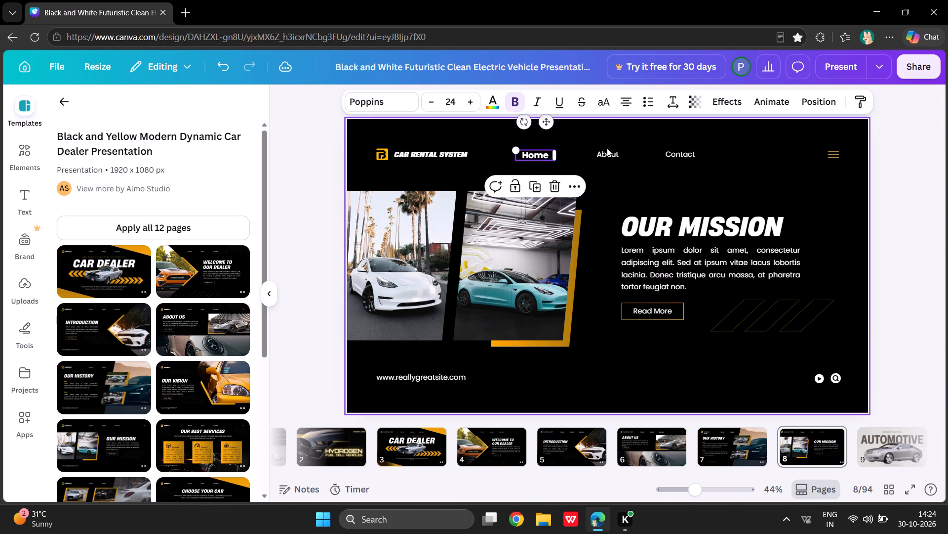
left_click(607, 151)
triple_click(467, 100)
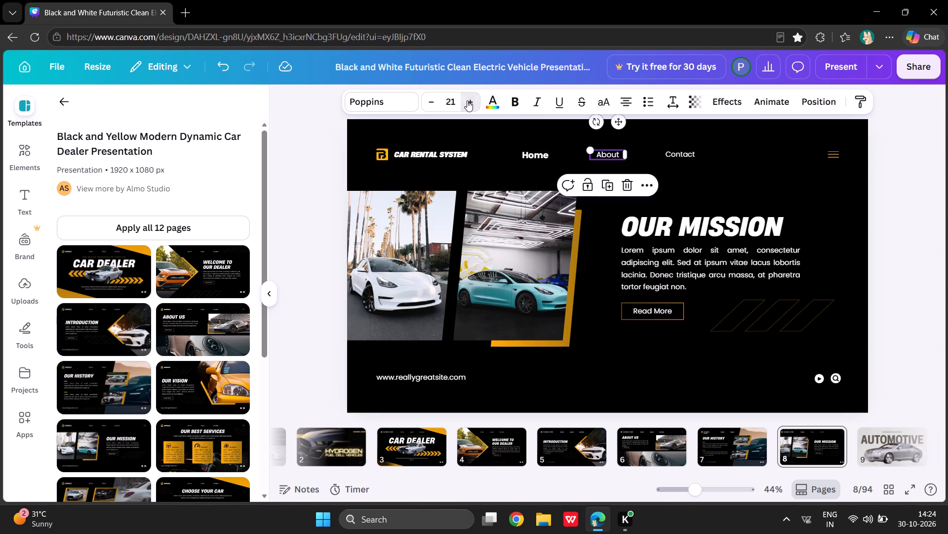
left_click(468, 100)
left_click(515, 107)
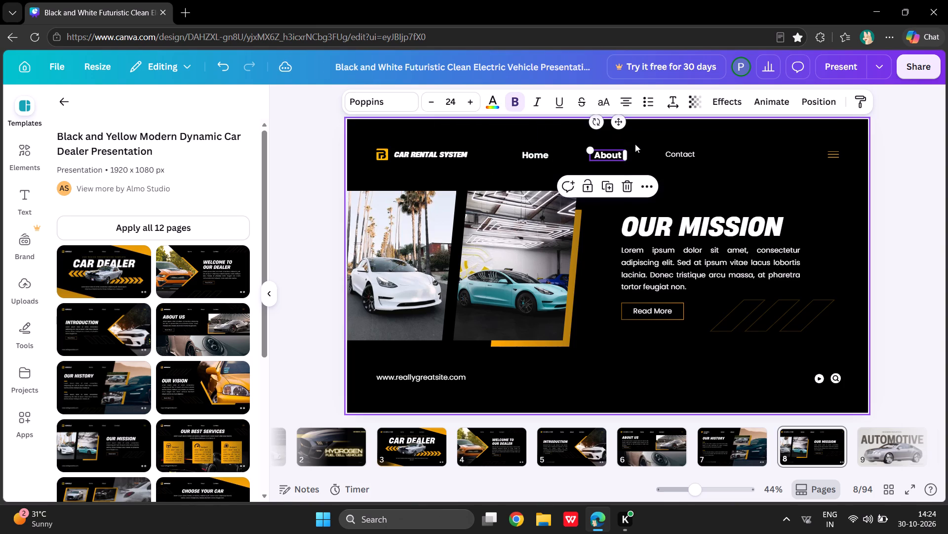
Format the Contact label on the Our Mission page in bold at font size 24.
left_click(661, 152)
triple_click(470, 98)
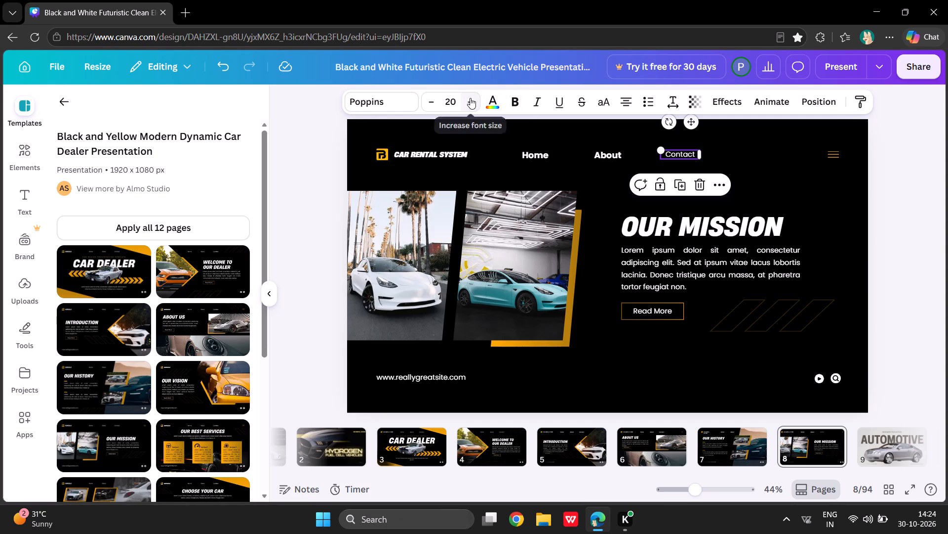
left_click(471, 97)
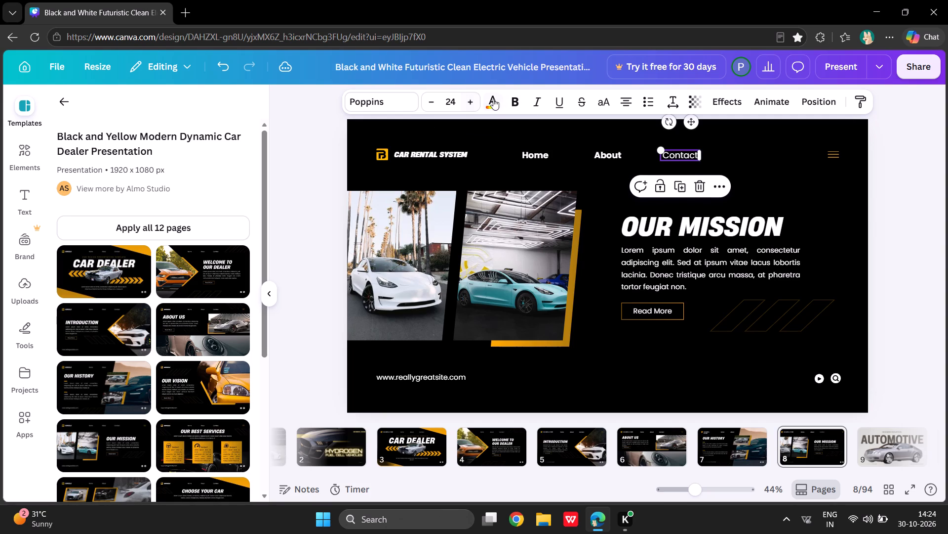
left_click(518, 100)
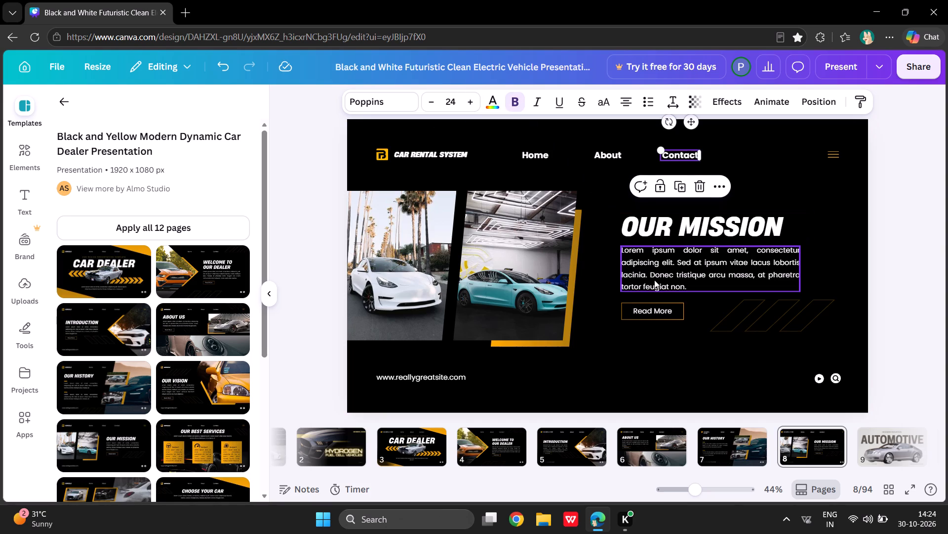
Replace the lorem ipsum below OUR MISSION with "OUR MISSION IS ONLY ONE THAT AALL PEOPLE MUST HAVE USE".
left_click(654, 280)
left_click(654, 280)
left_click(654, 280)
double_click(654, 280)
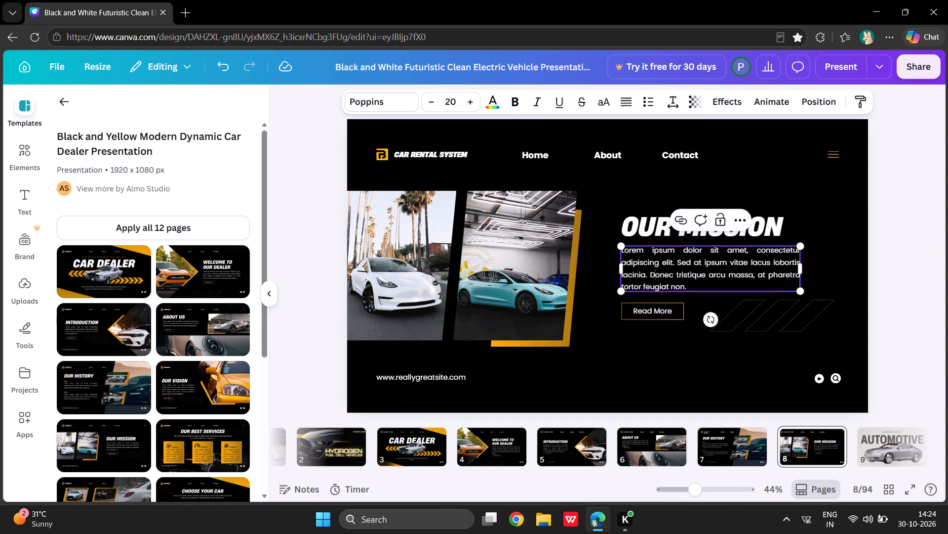
double_click(654, 280)
double_click(654, 280)
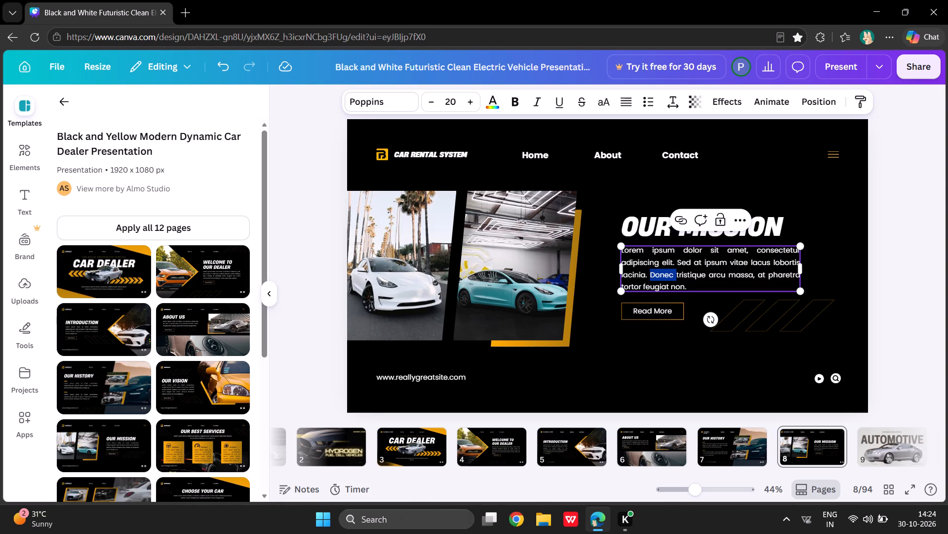
triple_click(654, 280)
key("BackSpace")
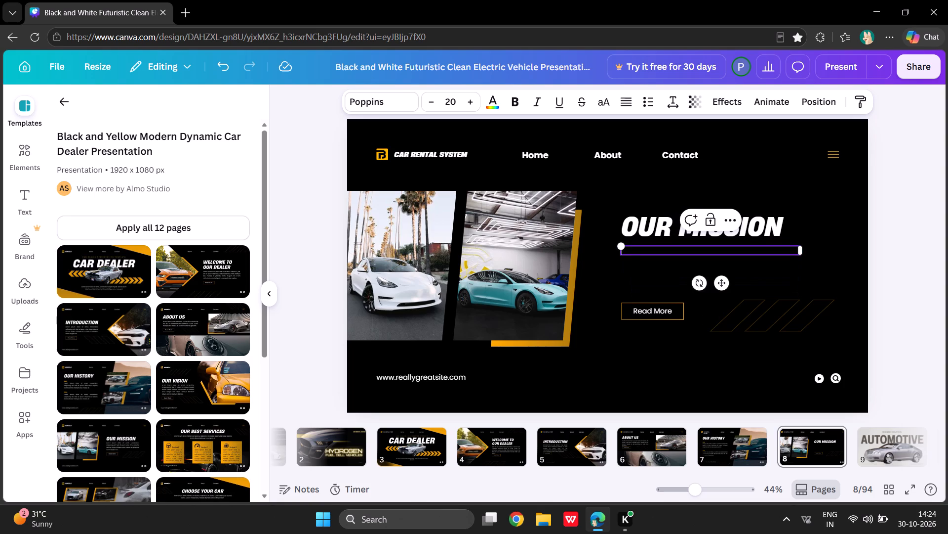
type("OUR MISSION IS ONLY ONE THAT")
key("space")
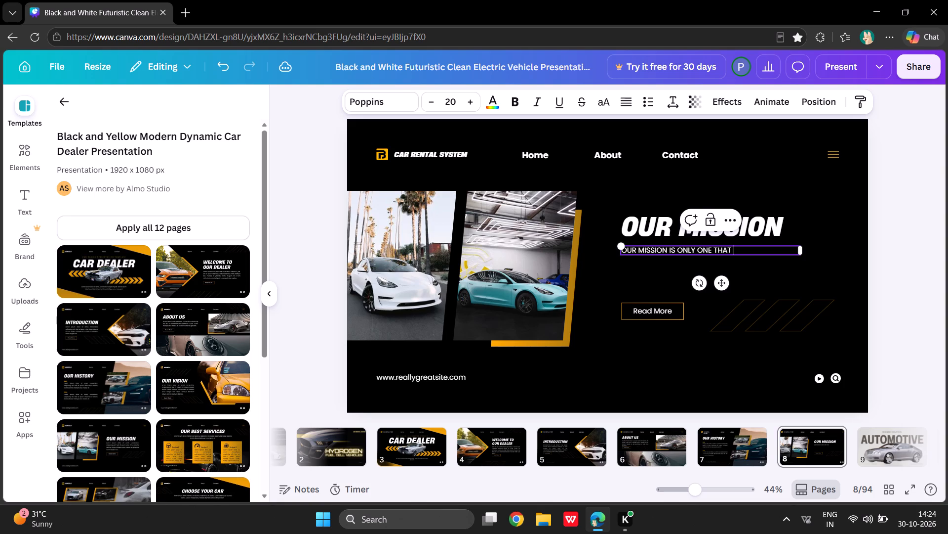
type("AALL PEOPLE")
key("space")
type("MUST HAVE USE")
key("space")
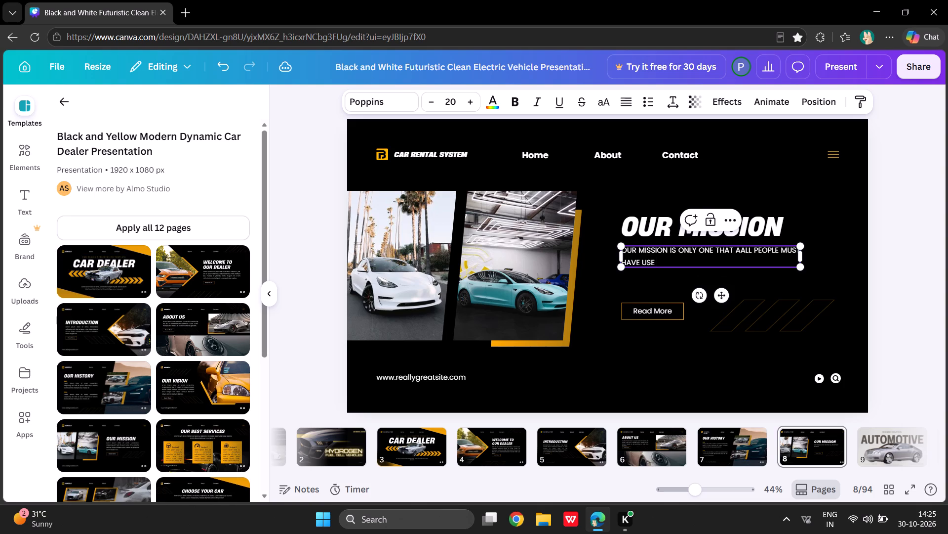
Continue the mission paragraph with "OUR APP BEACUSE THEY MUST BE KNOW THAT HOW".
type("OUR APP BEACUSE THEY")
key("space")
type("MUST")
key("space")
type("BE")
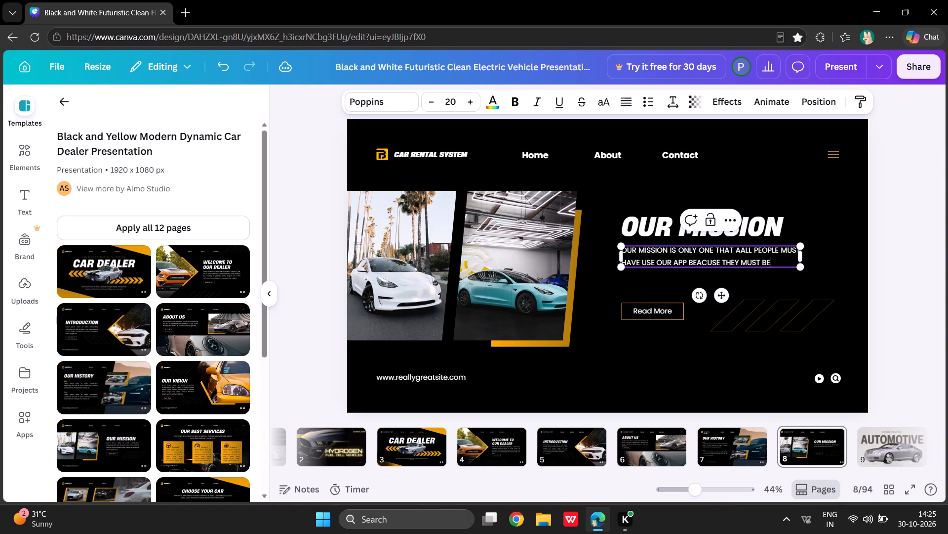
key("space")
type("KNOW THAT HOW")
key("space")
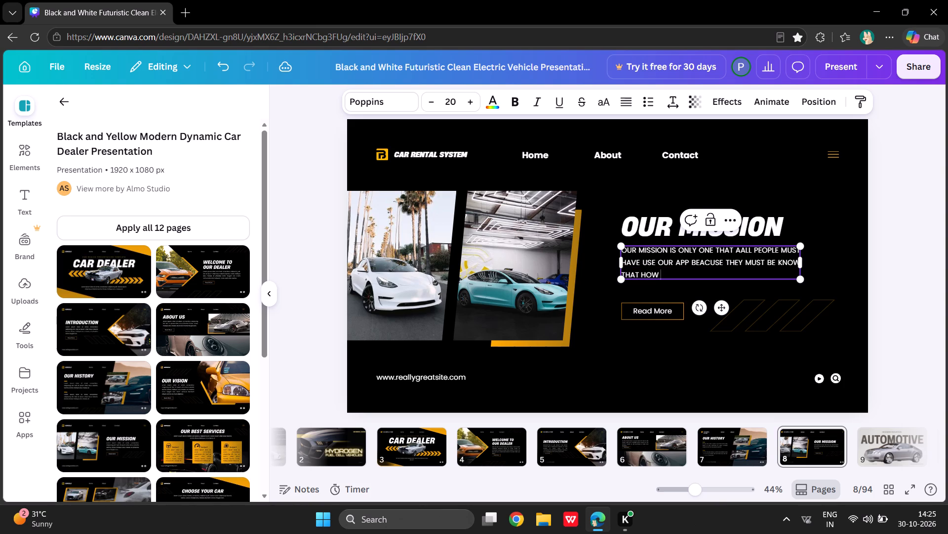
Continue the mission paragraph with "MUCH WEBSIETE IS WAS THERE CAR RENTAL SYSTEM".
type("MUCH WEBSIE")
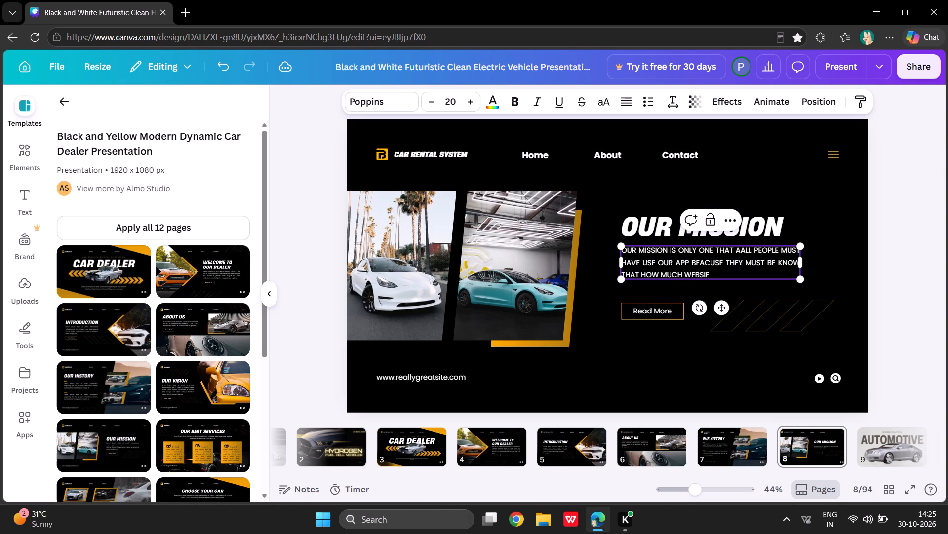
type("TE")
key("space")
type("IS")
key("space")
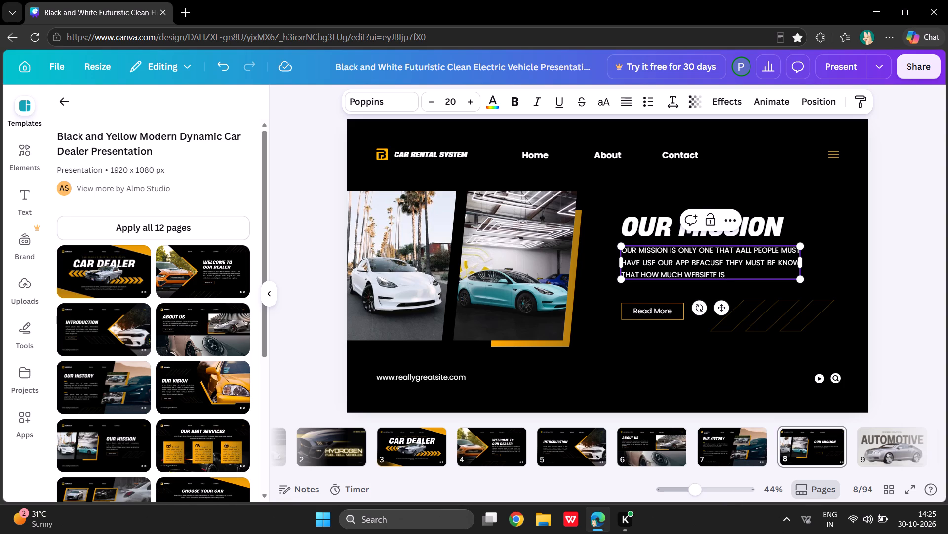
type("WAS THERE")
key("space")
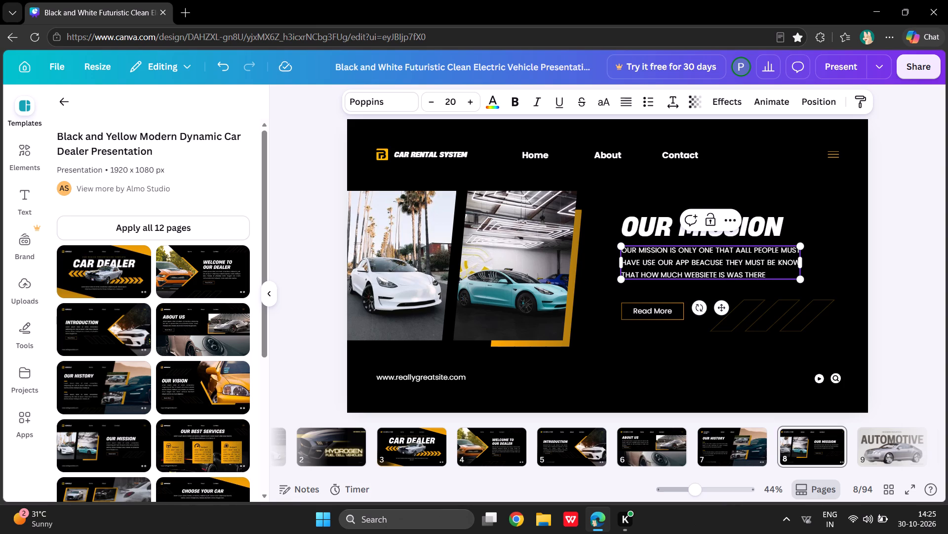
type("CAR RENTAK")
key("BackSpace")
type("L SYSTEM")
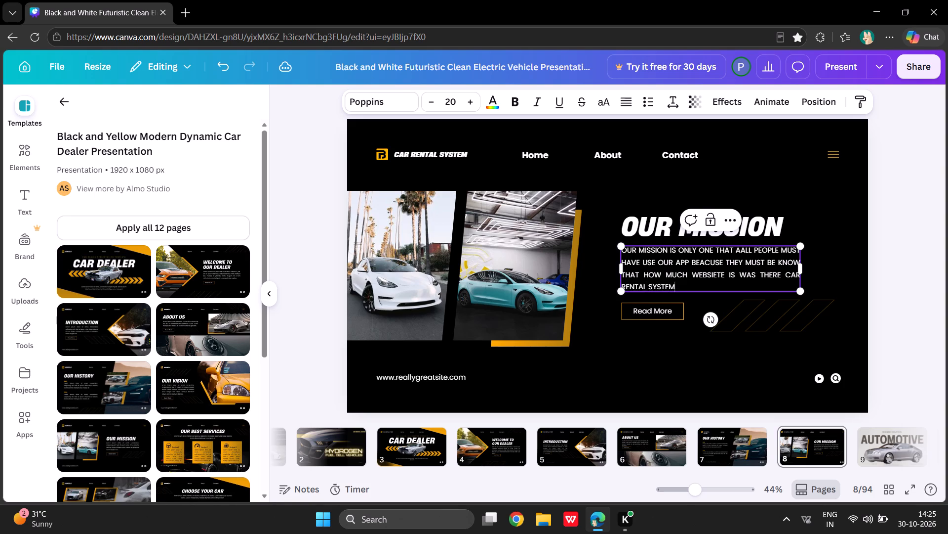
key("space")
key("space")
key("space")
key("BackSpace")
Finish the mission paragraph with "ABOUT THAT EASY TO USE".
type("ABOUT")
key("space")
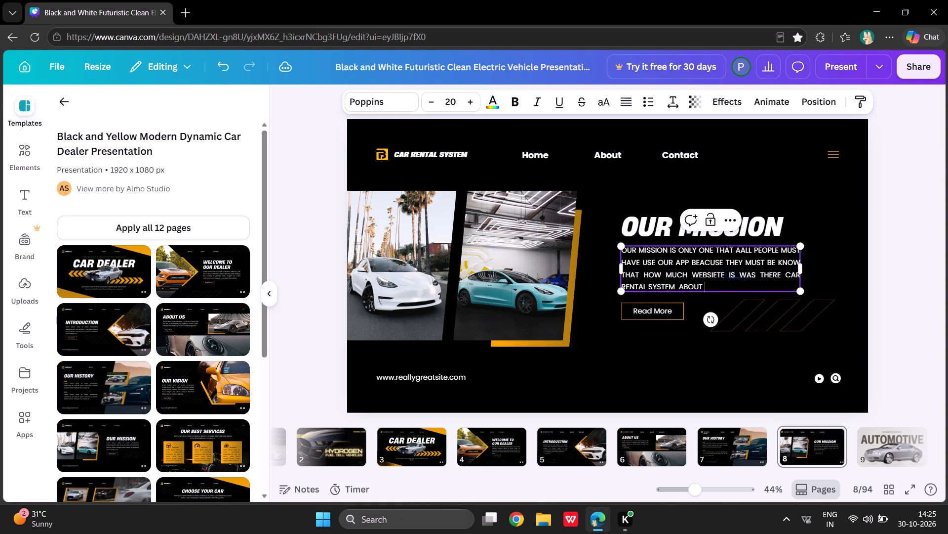
type("THAT")
key("space")
type("EASY TO USE")
double_click(430, 381)
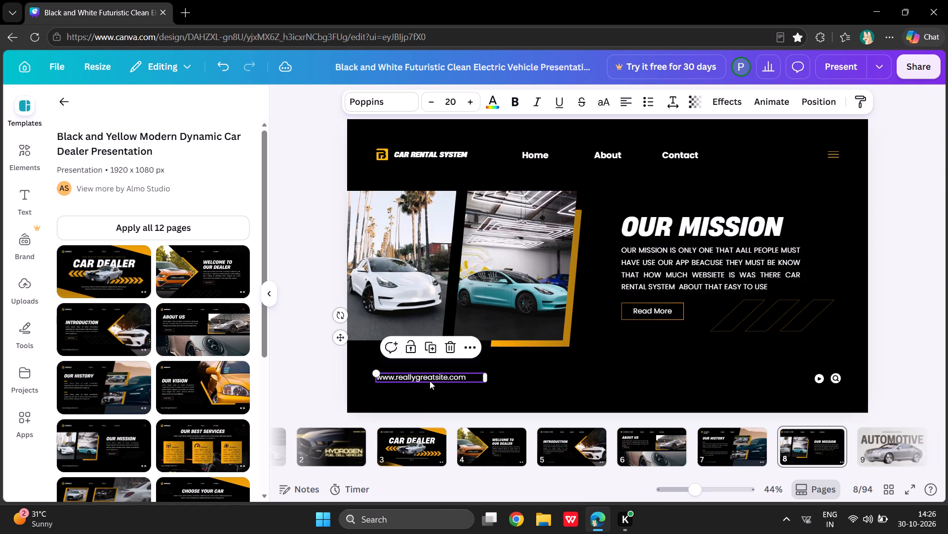
key("BackSpace")
type("WW")
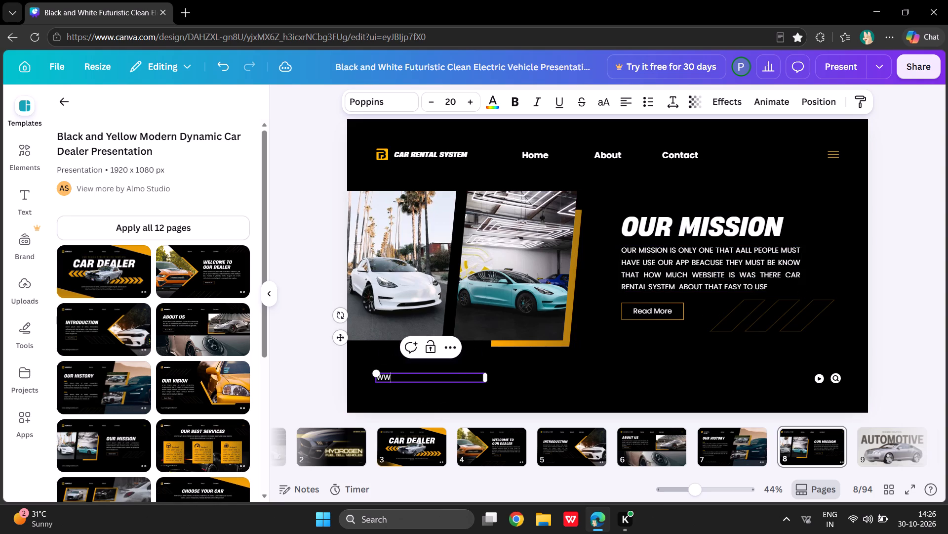
key("w")
type(".CARRENTAL")
type("SYSTEM")
type(".COM")
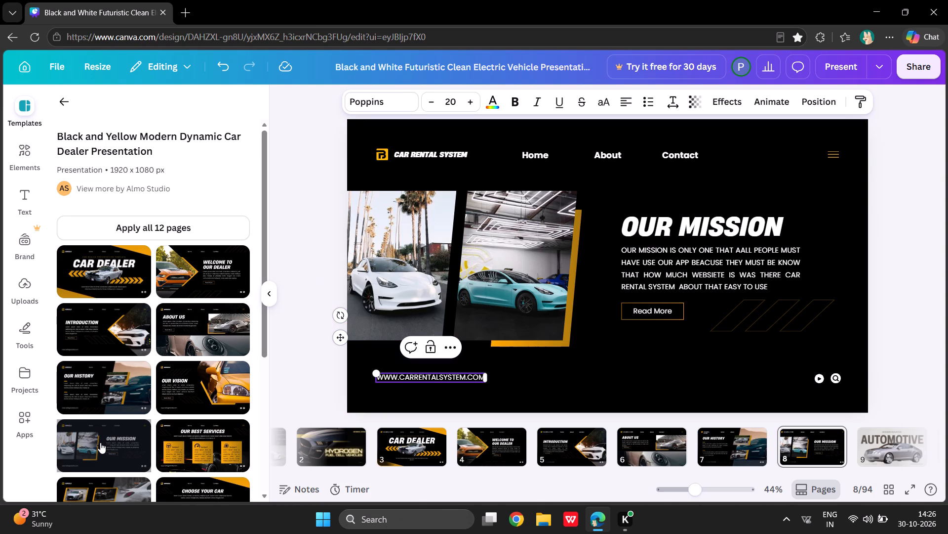
Add the Our Best Services template page as a new page after the Our Mission page.
scroll(100, 443, "down", 2)
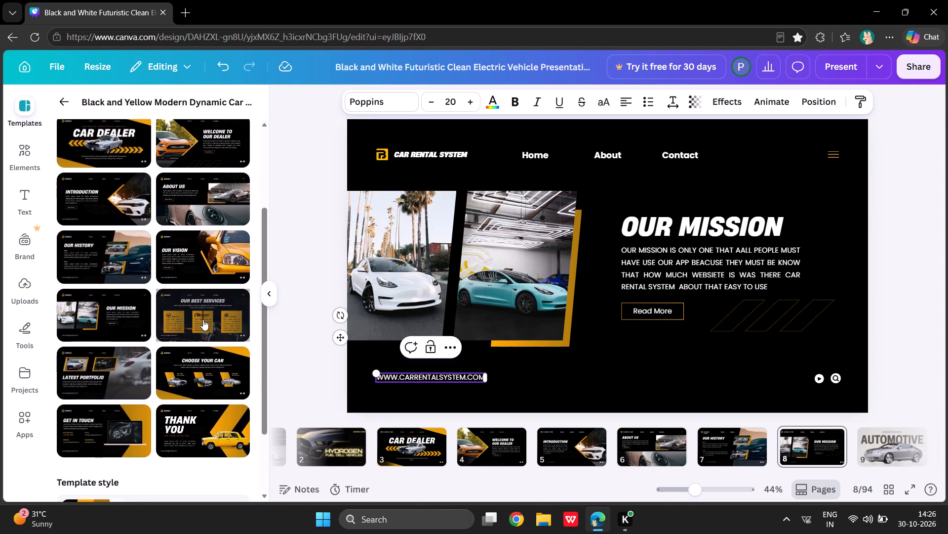
left_click(202, 319)
left_click(520, 306)
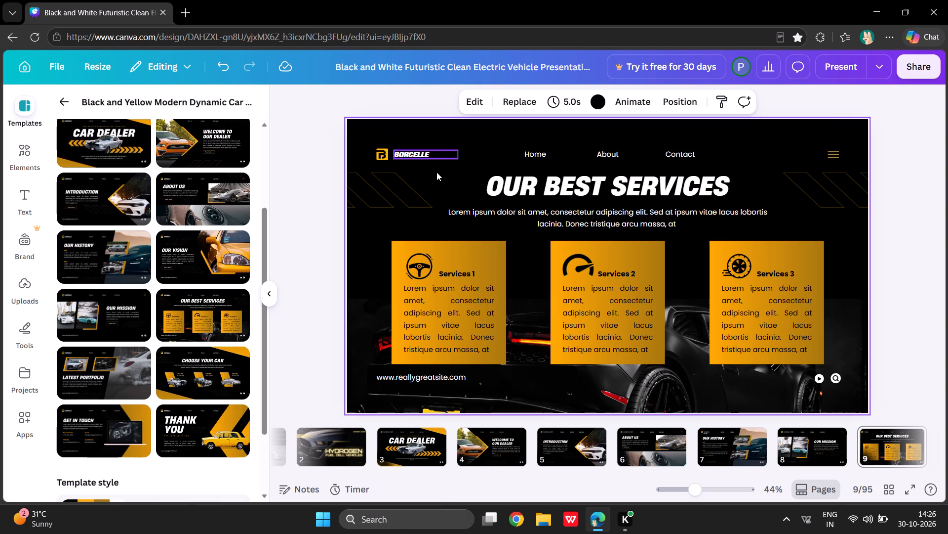
Replace the BORCELLE brand name on the Our Best Services page with "CAR RENTAL SYSTEM" and widen its text box to fit one line.
double_click(405, 151)
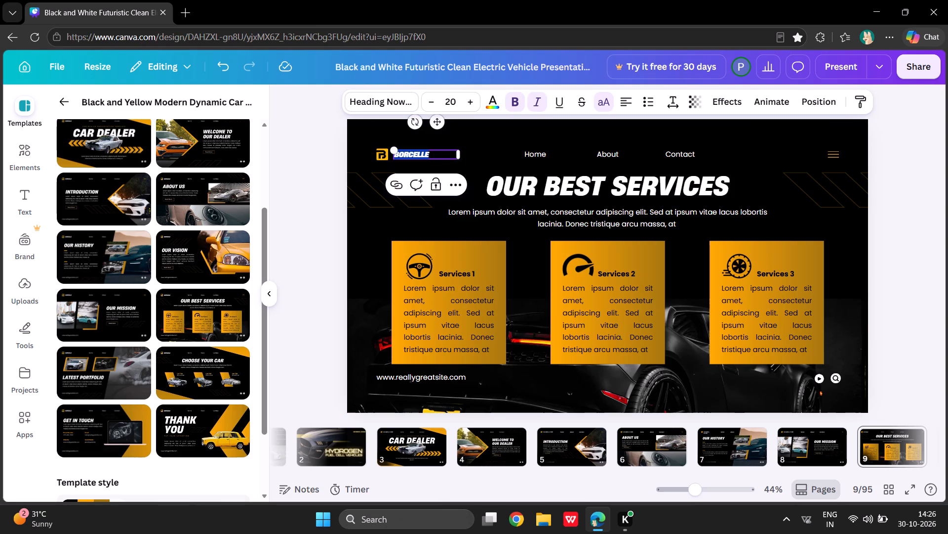
key("BackSpace")
type("CAR")
key("space")
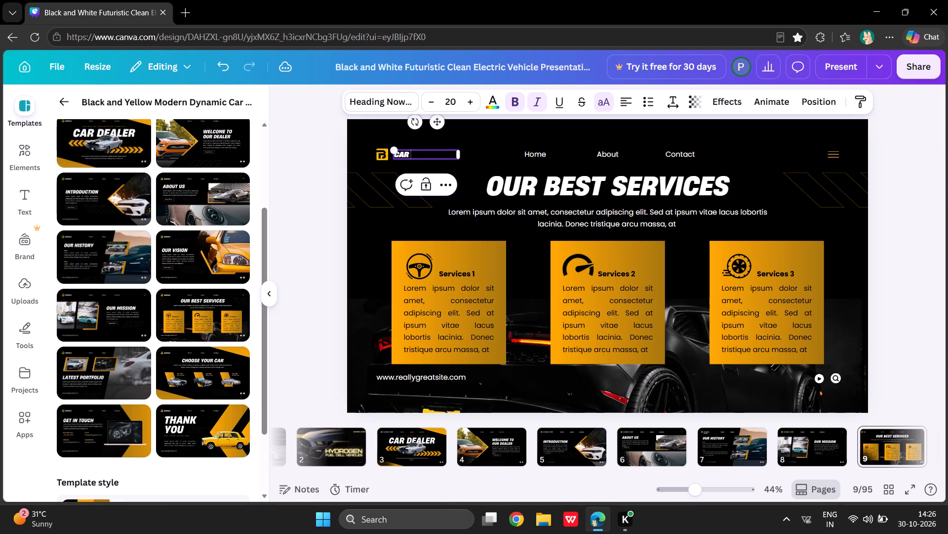
type("RENTAL")
key("space")
type("SYSTE")
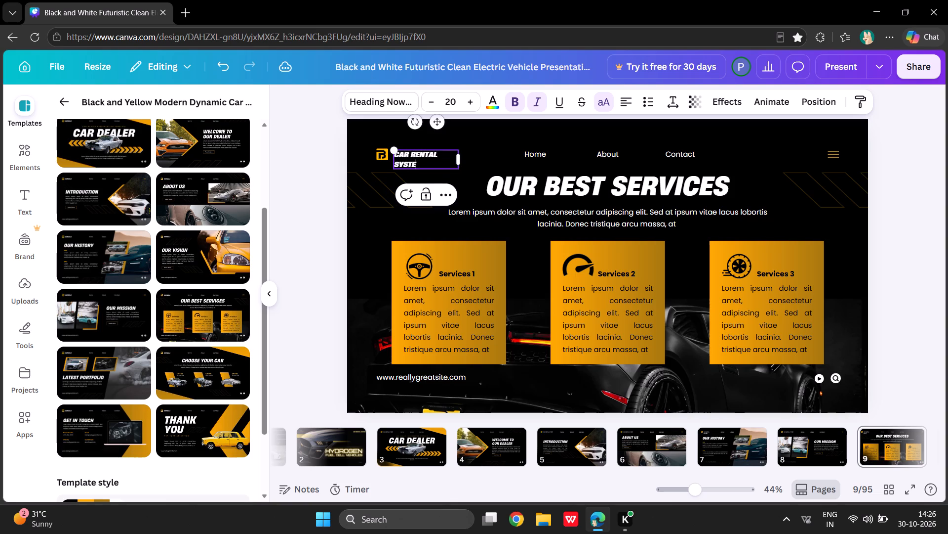
key("m")
left_click_drag(458, 161, 476, 153)
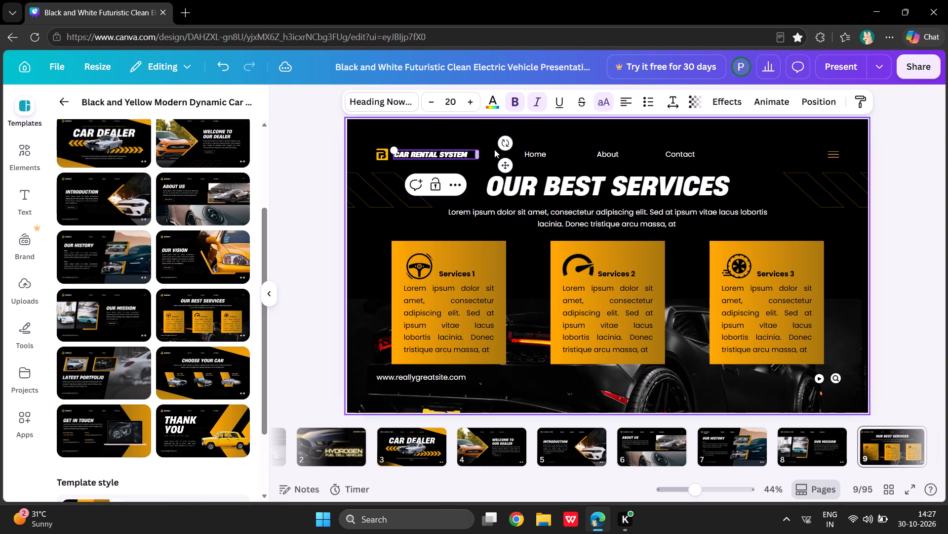
Format the Home label on the Our Best Services page in bold at font size 24.
left_click(542, 150)
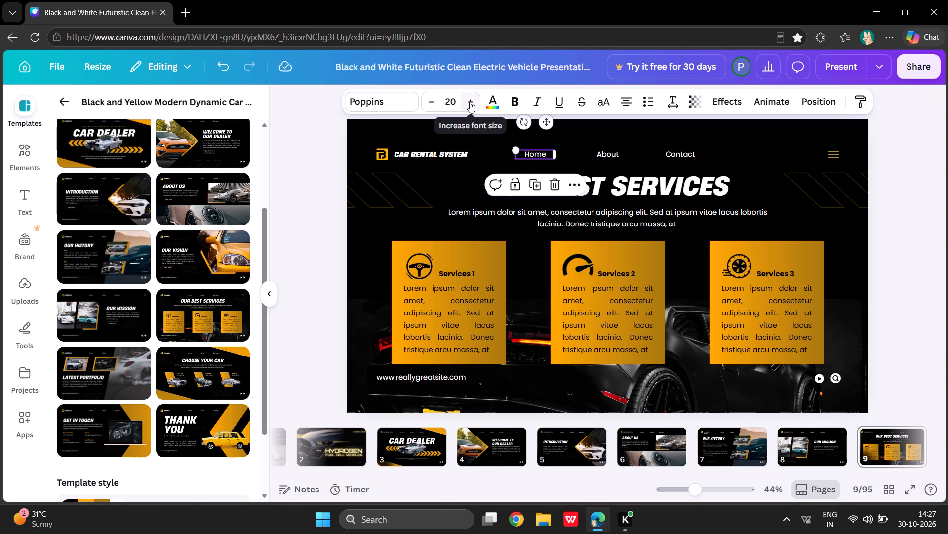
double_click(470, 102)
double_click(470, 102)
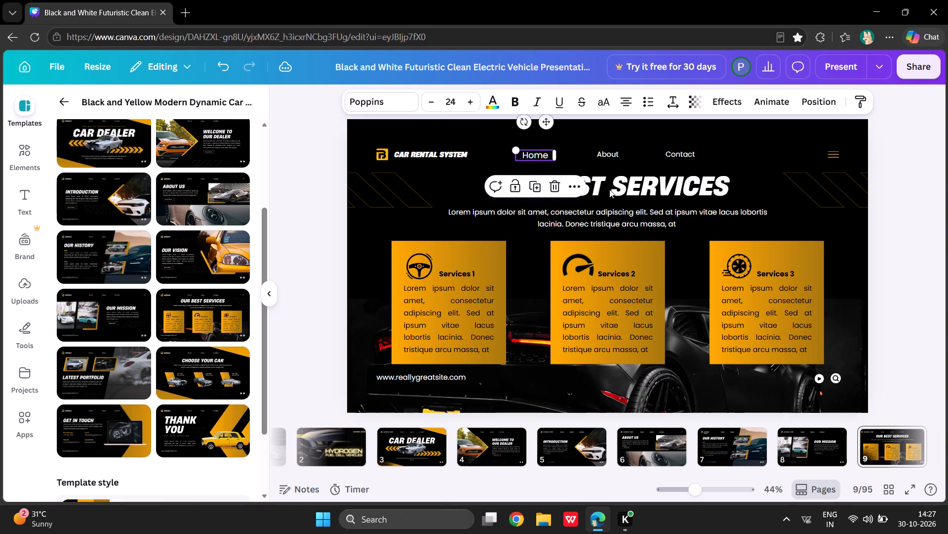
left_click(510, 97)
Format the About label on the Our Best Services page in bold at font size 24.
left_click(608, 150)
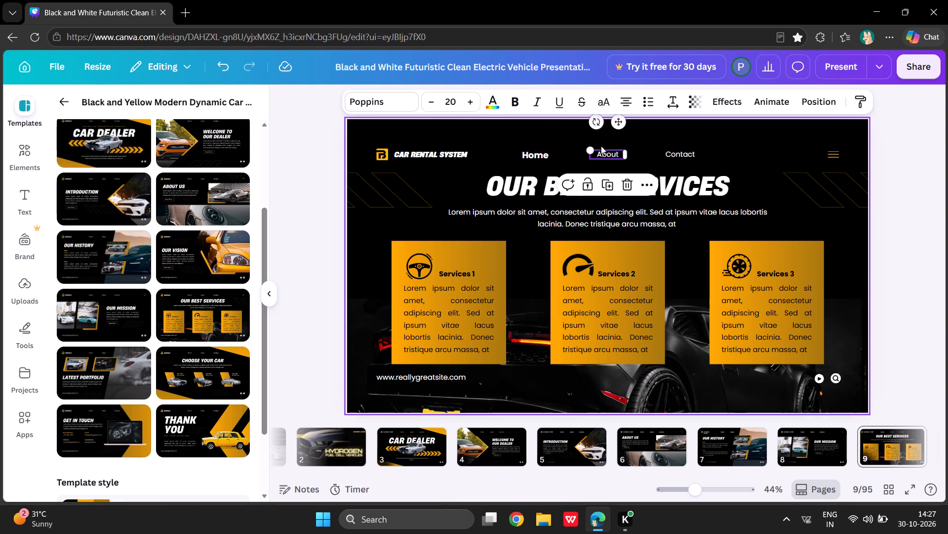
triple_click(469, 105)
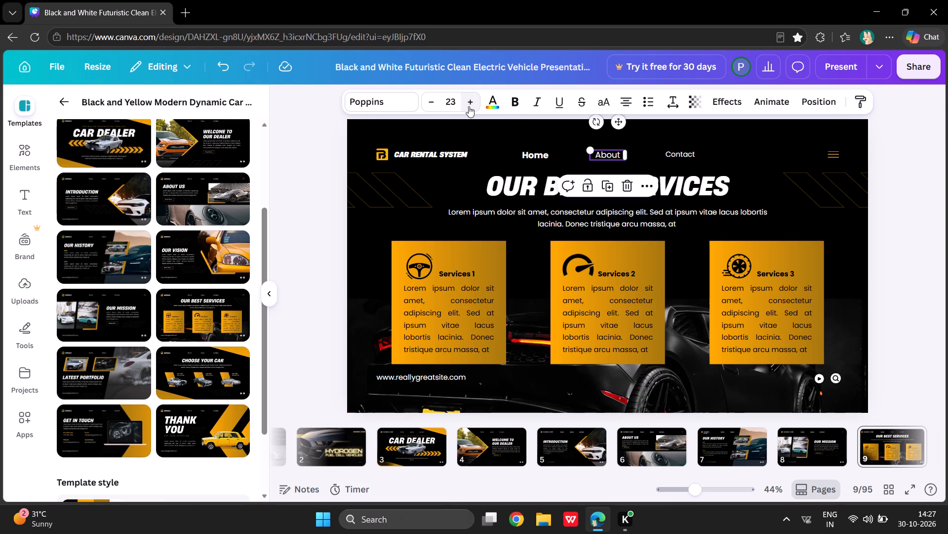
left_click(469, 106)
left_click(516, 102)
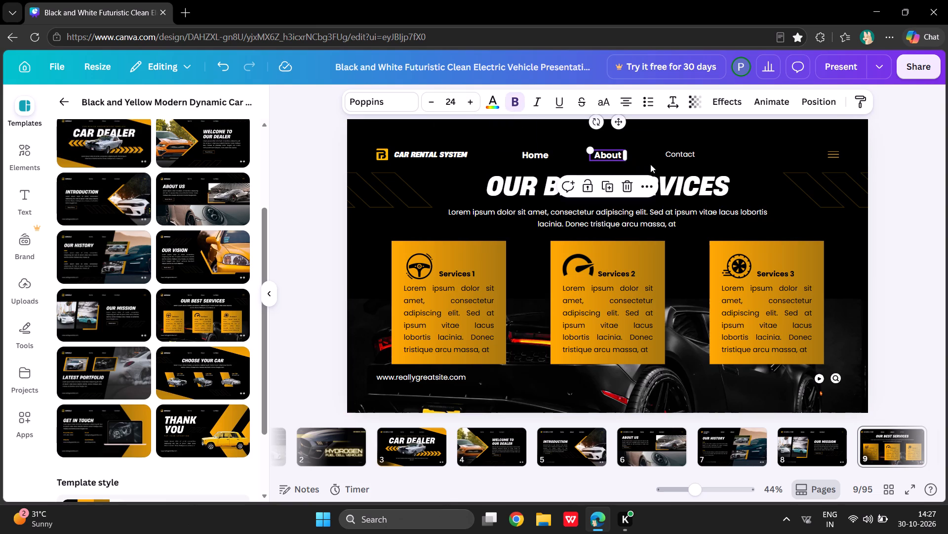
Format the Contact label on the Our Best Services page in bold at font size 24.
left_click(688, 152)
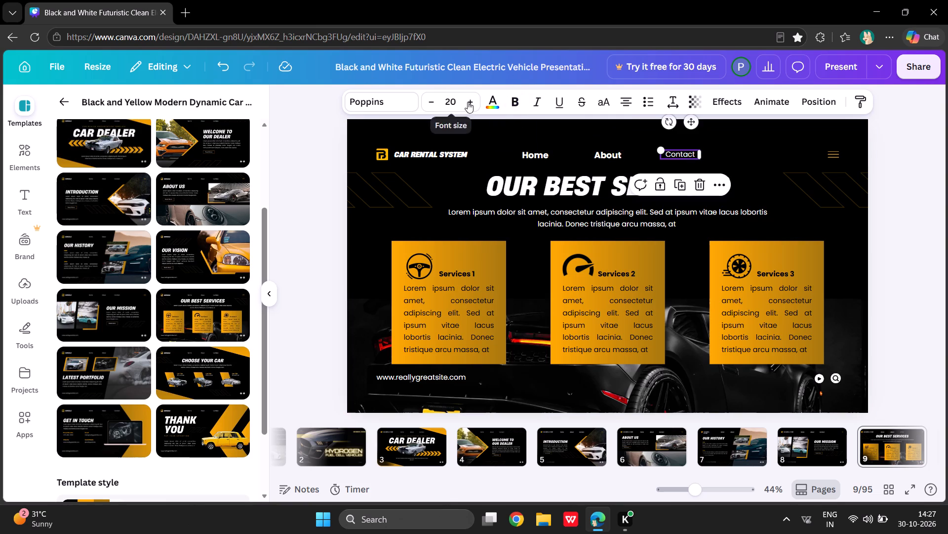
triple_click(471, 104)
left_click(471, 103)
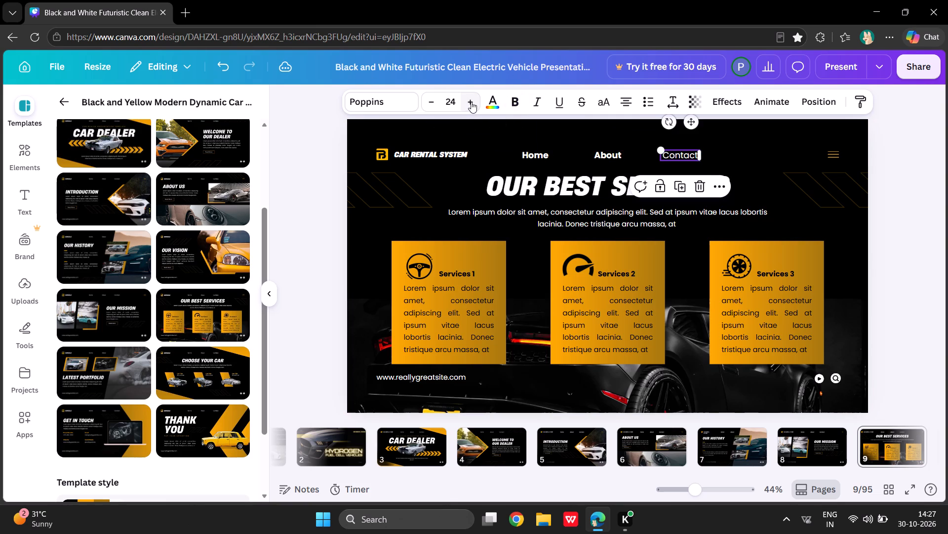
left_click(513, 93)
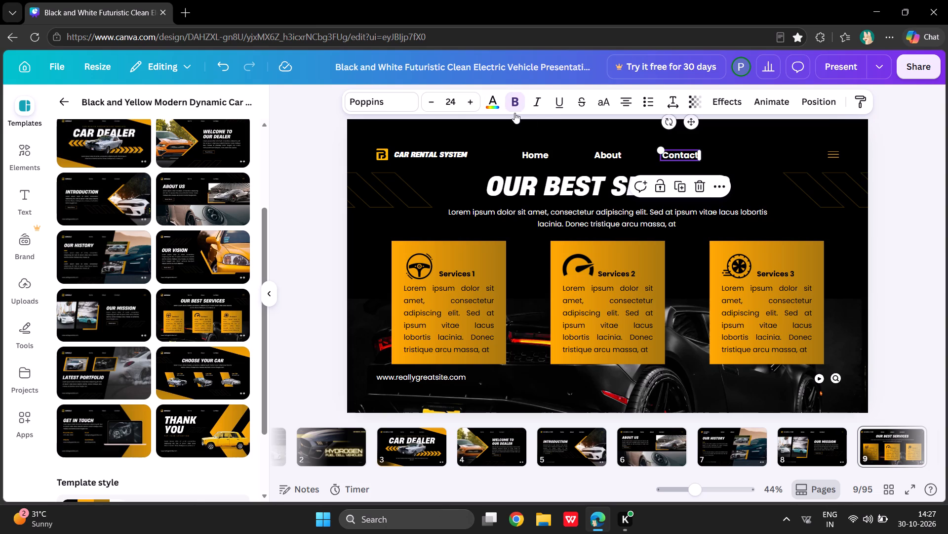
Replace the lorem ipsum paragraph under the Services 1 heading with "SERVICES 1".
double_click(440, 306)
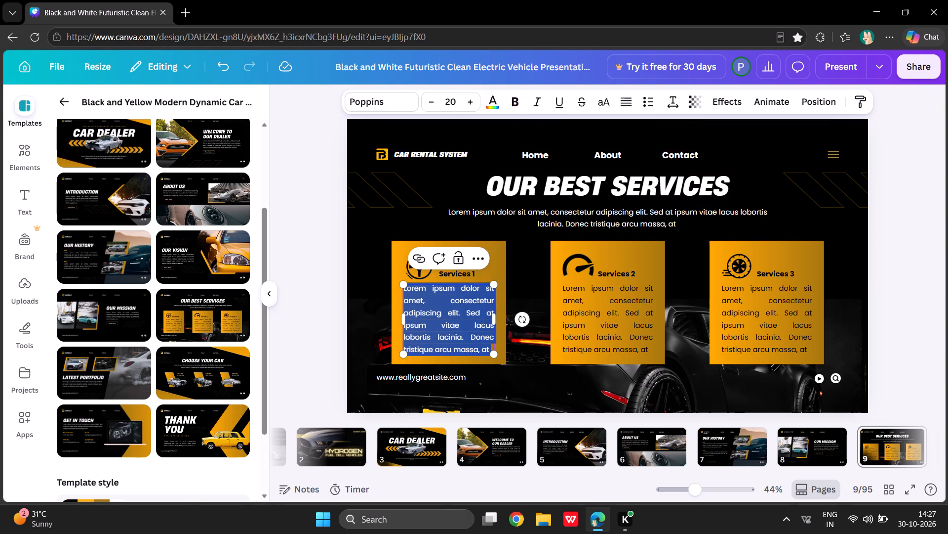
key("BackSpace")
type("SER")
type("VER")
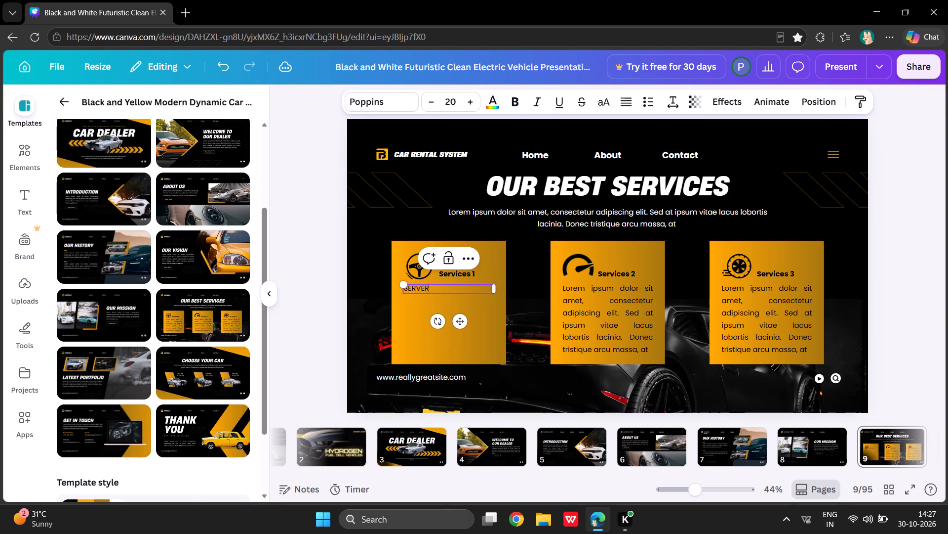
key("space")
key("1")
key("BackSpace")
key("BackSpace")
key("BackSpace")
key("BackSpace")
key("BackSpace")
type("VI")
type("CES")
key("space")
key("1")
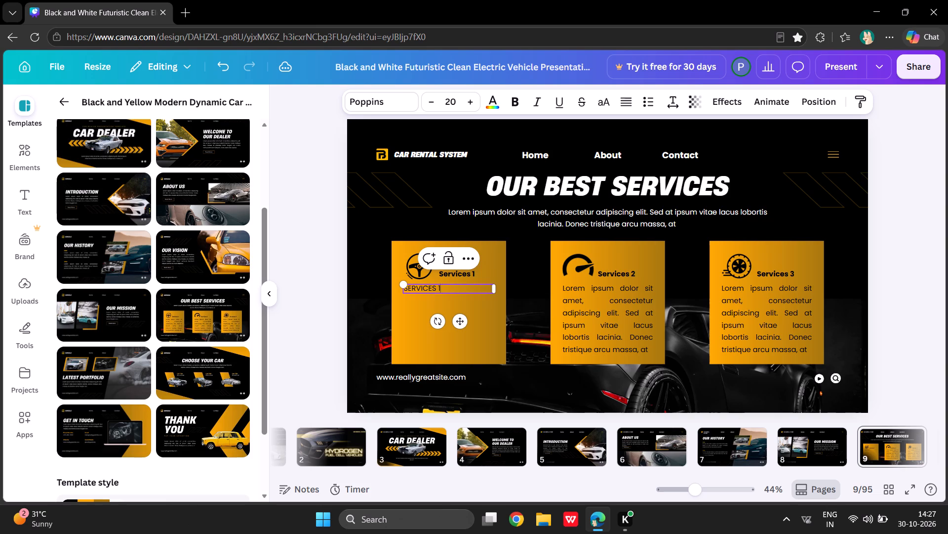
Continue the Services 1 paragraph with "WAS THERE OUR SYSTEM HELP TO USER WHEN THEY NEEDED THE HELP FROM SYSTEM".
key("space")
type("WAS THERE")
key("space")
key("a")
key("BackSpace")
type("OUR SYSTEM")
key("space")
type("PR")
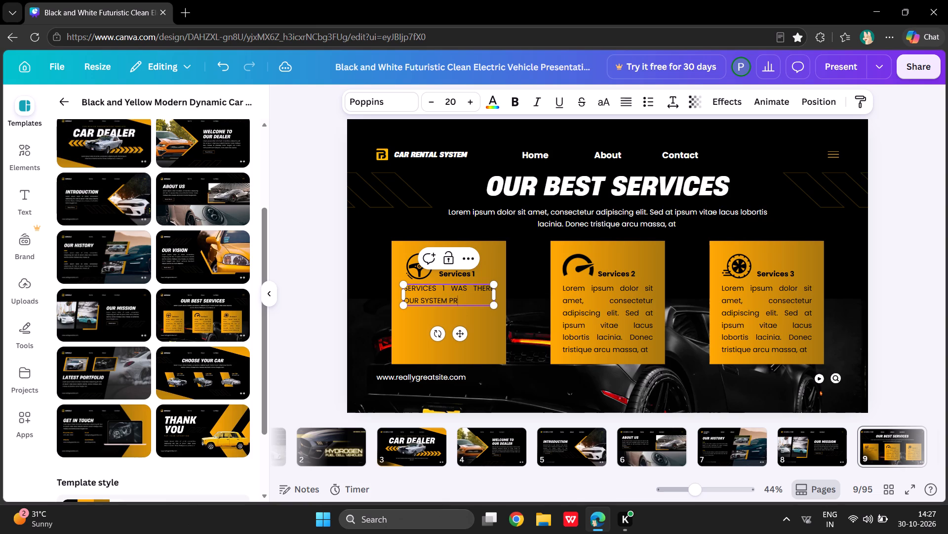
key("BackSpace")
key("BackSpace")
type("HELP")
key("space")
type("TO")
key("space")
key("s")
key("BackSpace")
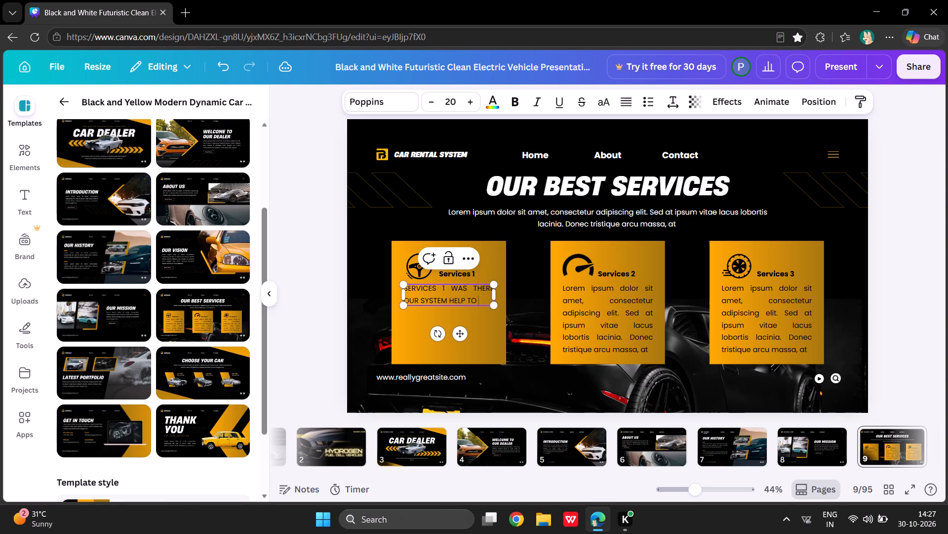
type("USER")
key("space")
type("WHEN THEY")
key("space")
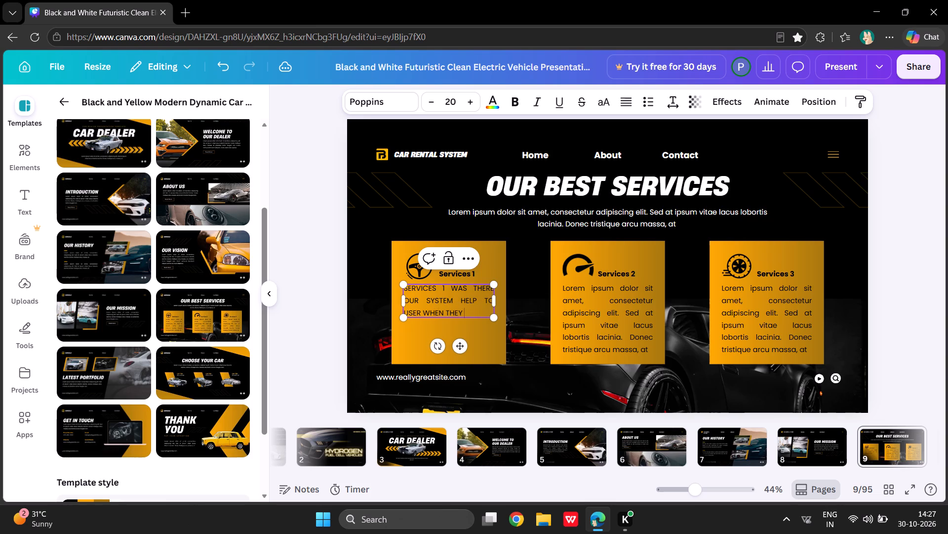
type("NEEDED")
key("space")
type("THE HELP")
key("space")
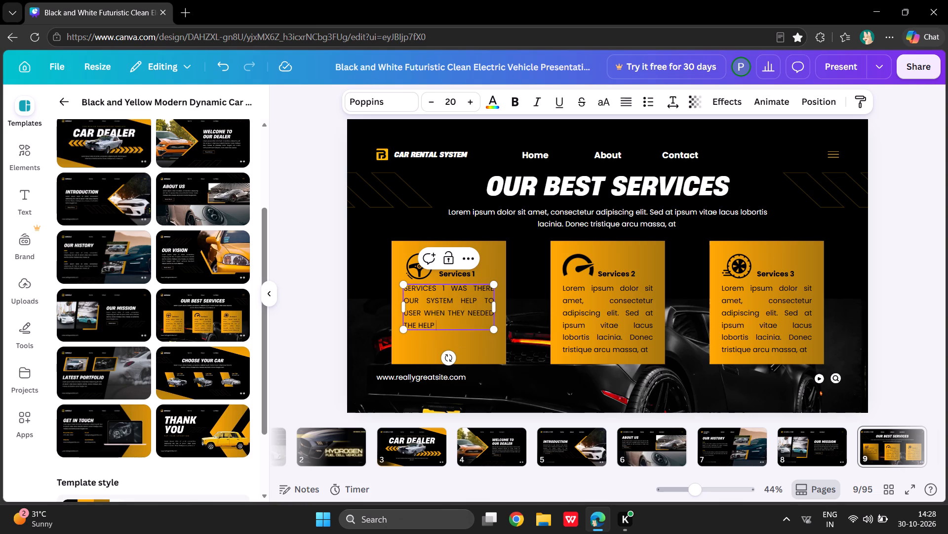
type("FROM")
key("space")
type("SYSTEM")
Replace the paragraph under Services 2 with "SERVICES 2 WAS THAT API WAS INTEGRATED BY THE API AND FIND THE LOCATION.".
double_click(592, 296)
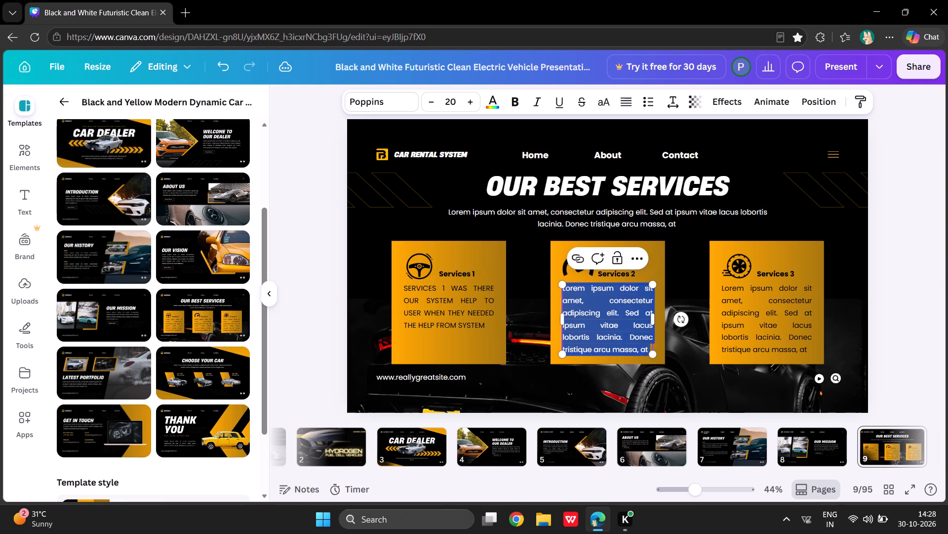
key("BackSpace")
type("SERVICES")
key("space")
type("2")
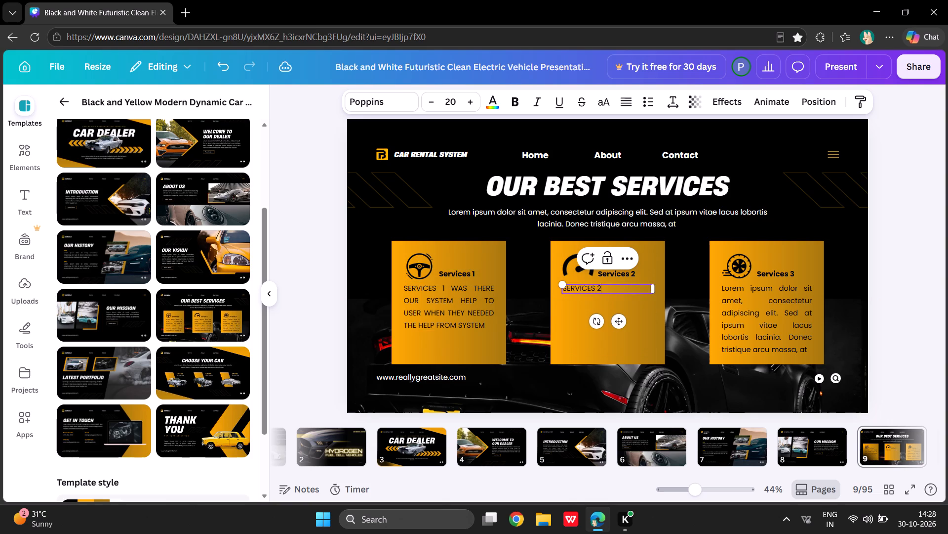
key("space")
type("WAS THAT")
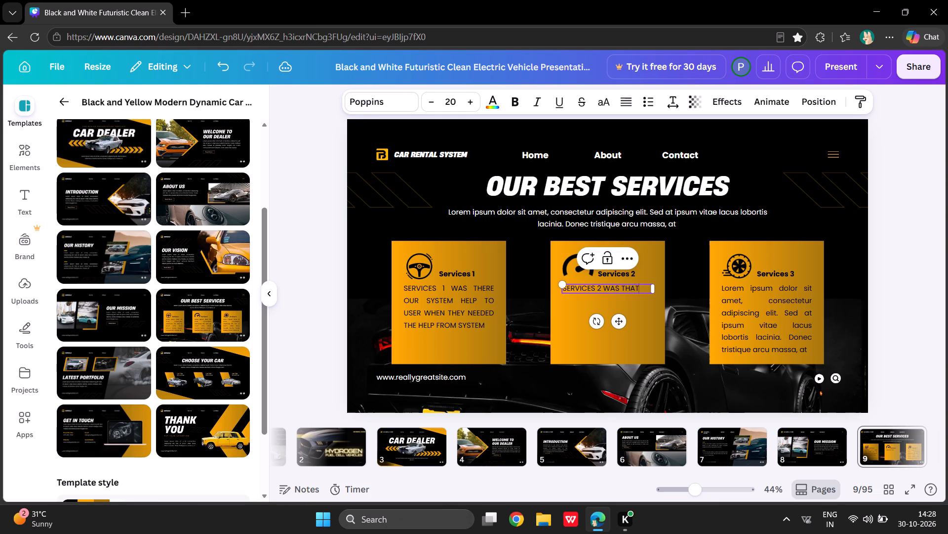
key("space")
type("AP")
type("I")
key("space")
type("WAS INTEGRATED BY THE API")
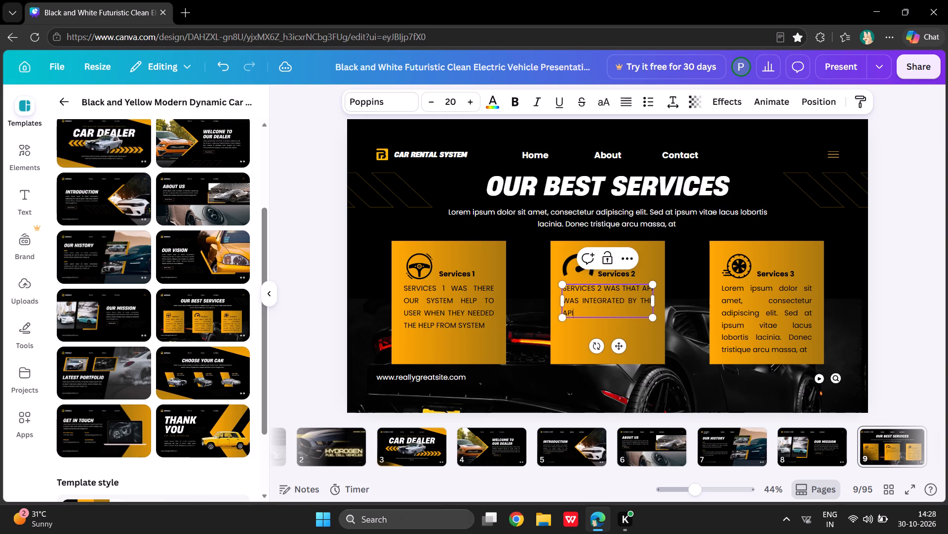
key("space")
type("AND")
key("space")
type("FIND THE LOCATION")
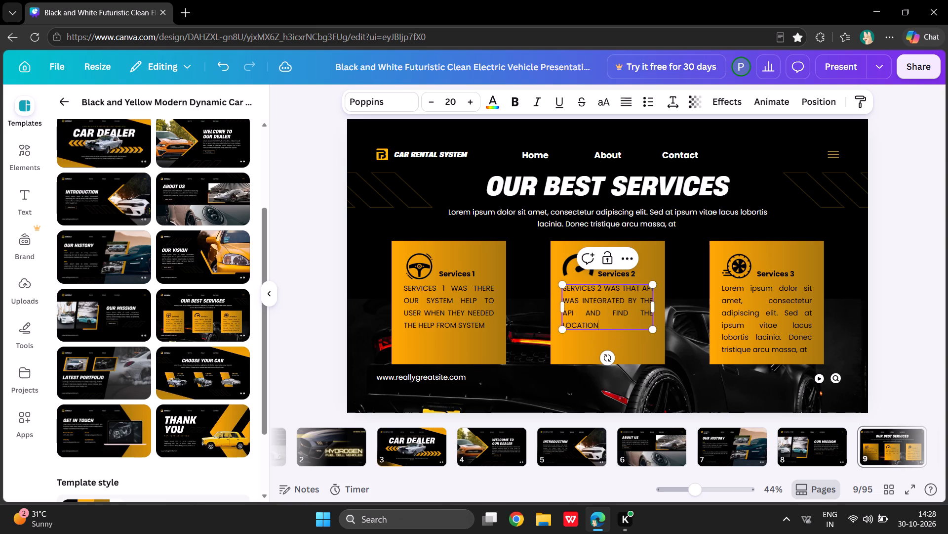
key("period")
Replace the paragraph under Services 3 with "SERVICESS 3 THERE WAS HELP BY CUSTOMER TO CUSTOMER BY DIREECT COMMUNICATION BY EACH OTHER".
double_click(792, 310)
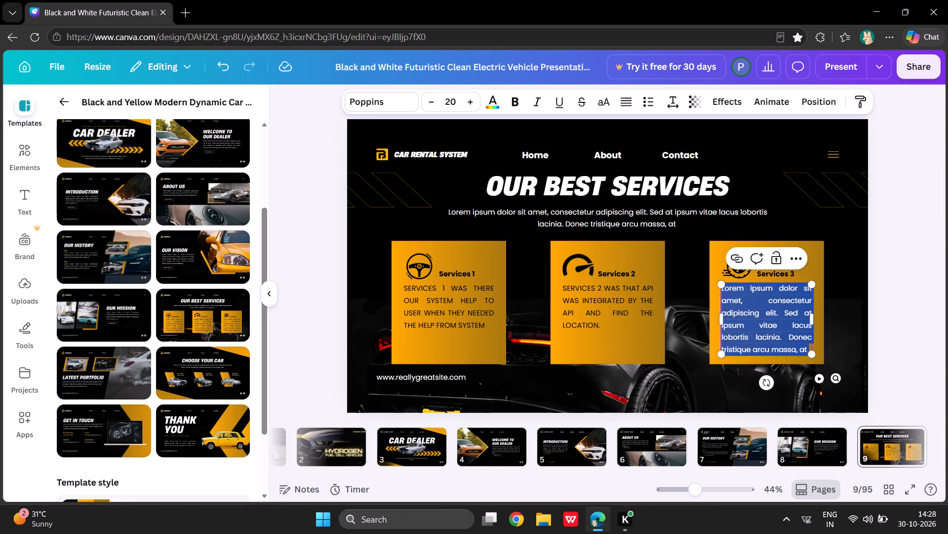
key("BackSpace")
type("SERVICESS 3")
key("space")
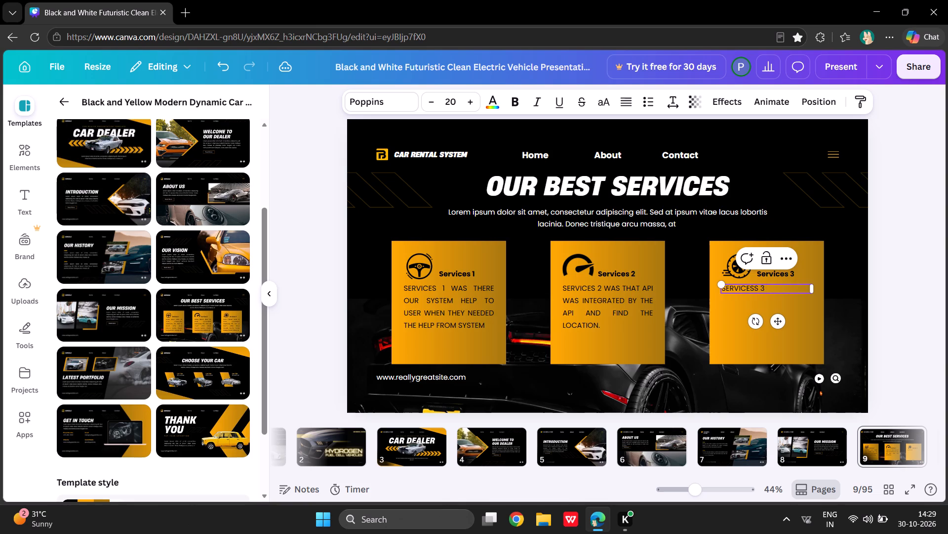
type("THERE WAS HELP BY CUSTOMER TO C")
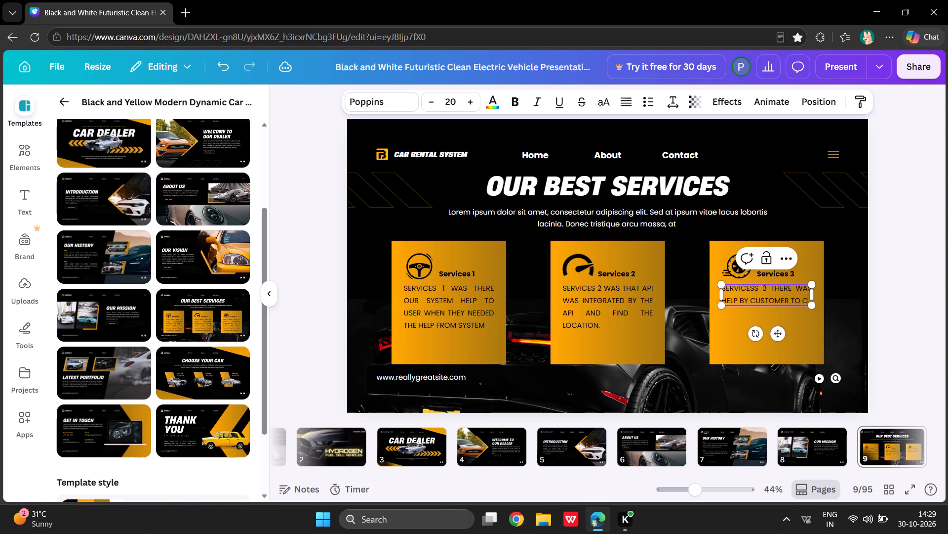
type("USTOMER")
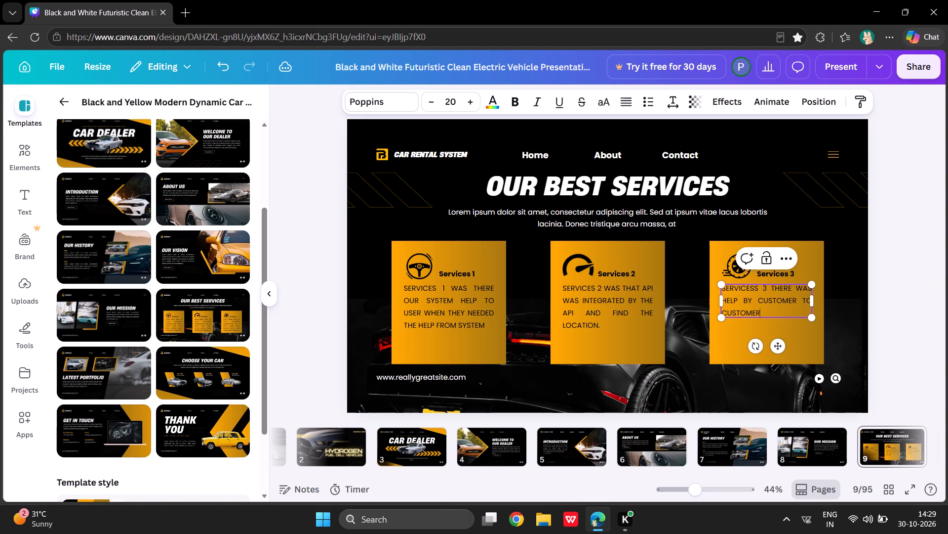
key("space")
type("BY DIREECT COMMUNICATION BY EACH")
key("space")
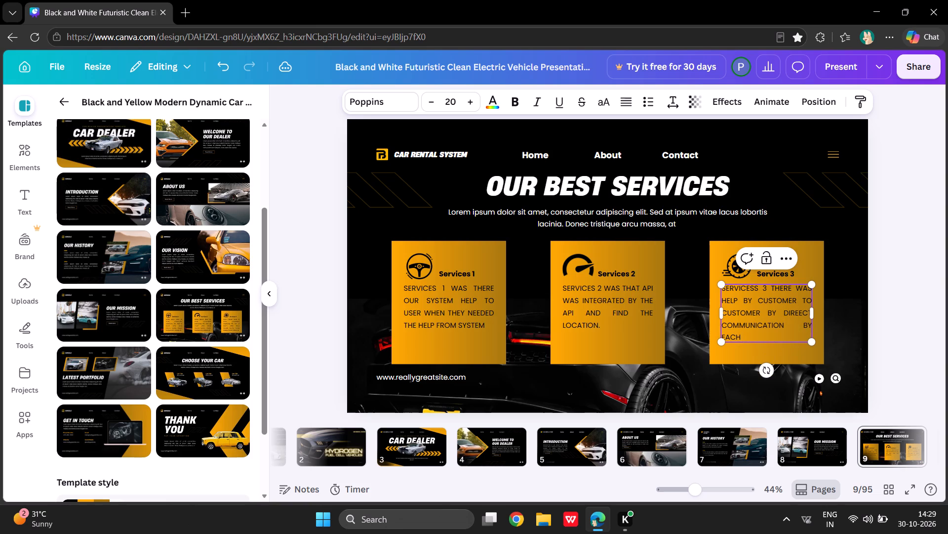
type("OTHER")
key("space")
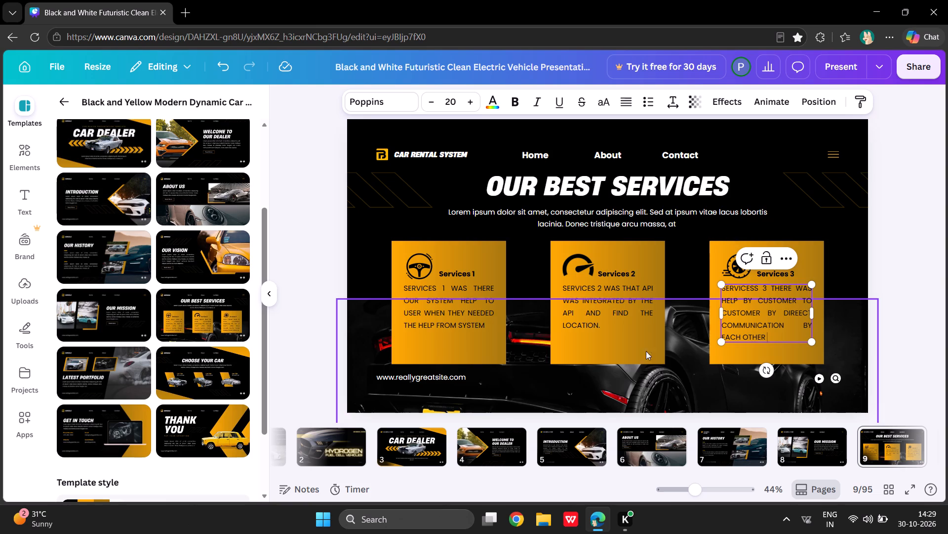
double_click(437, 377)
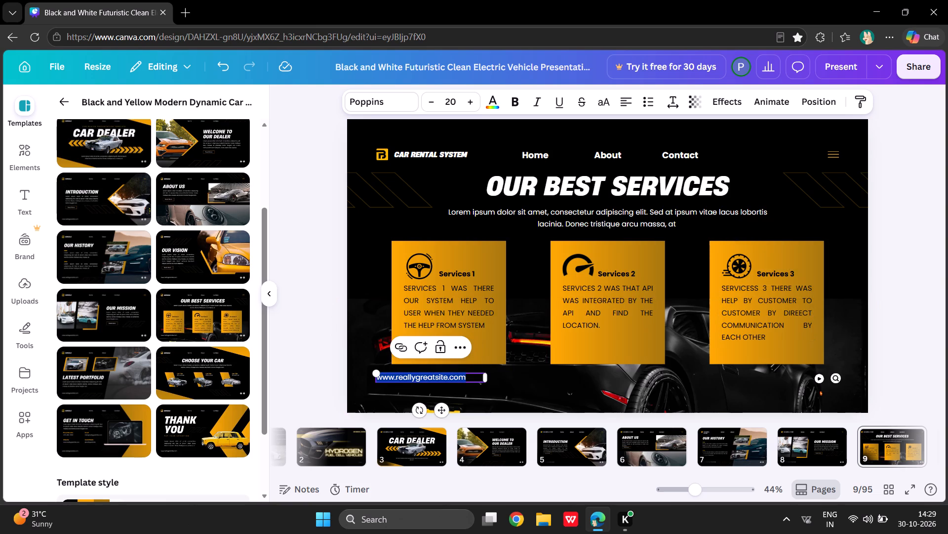
key("BackSpace")
type("WWW")
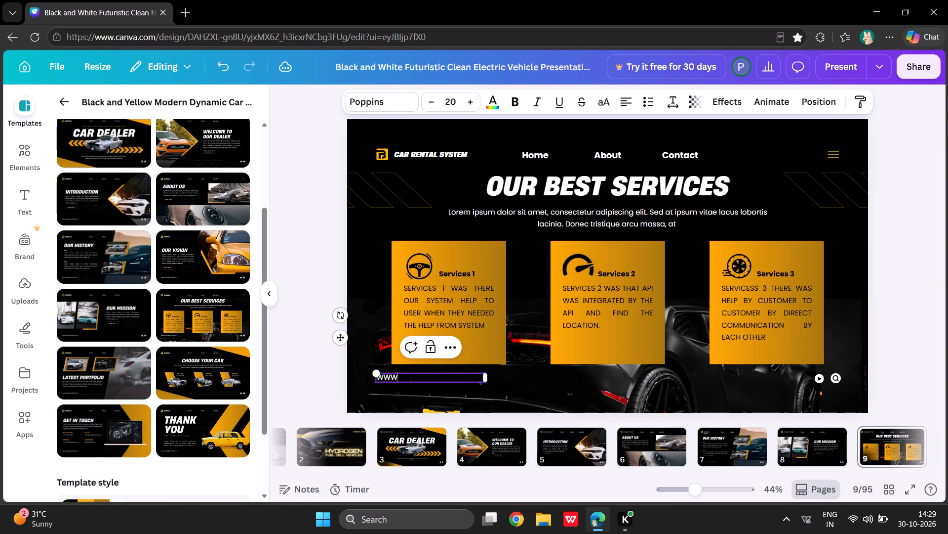
key("period")
type("CAR")
key("space")
key("BackSpace")
type("RENTAK")
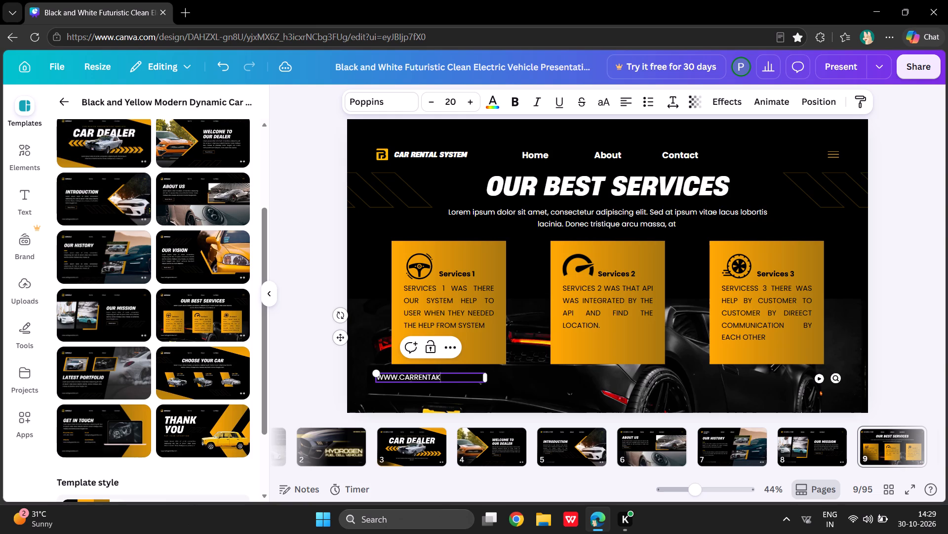
key("BackSpace")
key("l")
type("SYSTEM.COM")
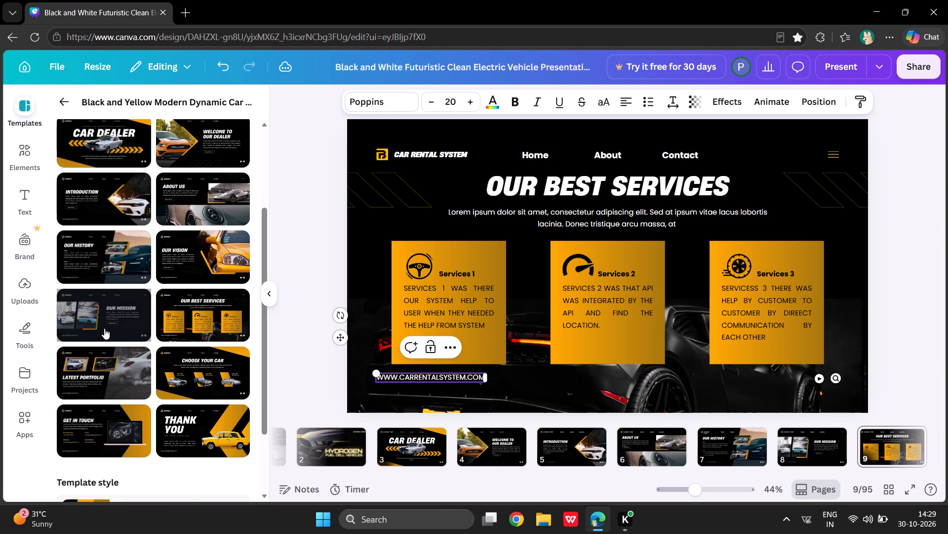
Add the Latest Portfolio template as a new page after the Our Best Services page.
left_click(105, 367)
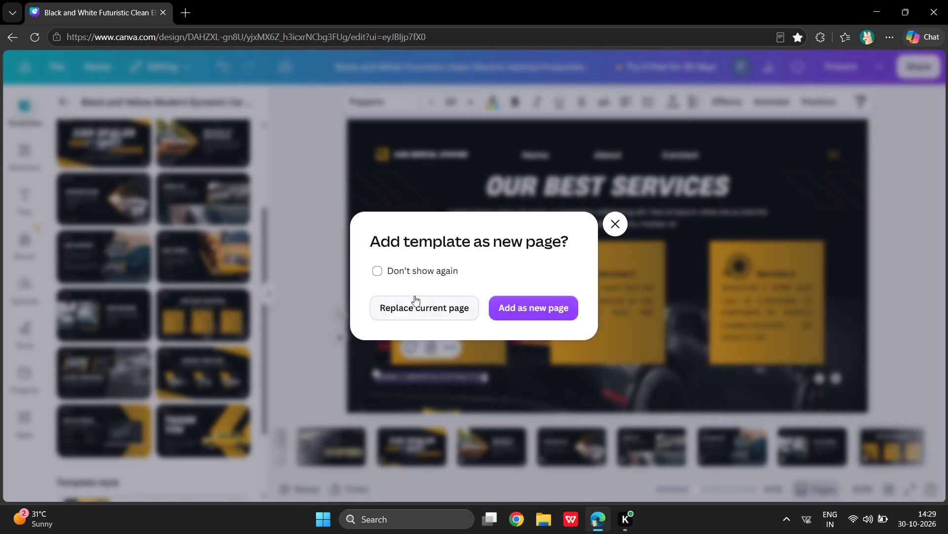
left_click(545, 311)
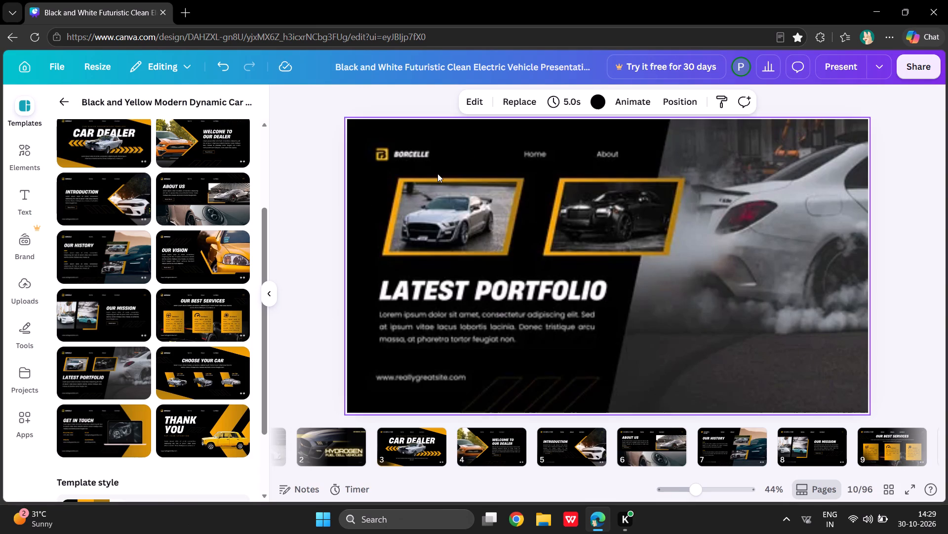
Replace the brand name on the Latest Portfolio page with "CAR RENTAL SYSTEM" and widen its text box to fit one line.
double_click(419, 153)
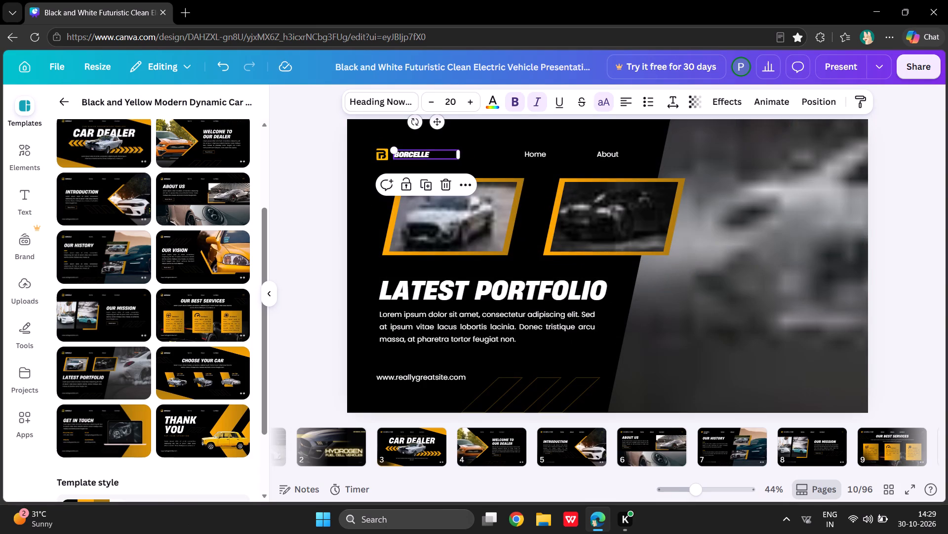
key("BackSpace")
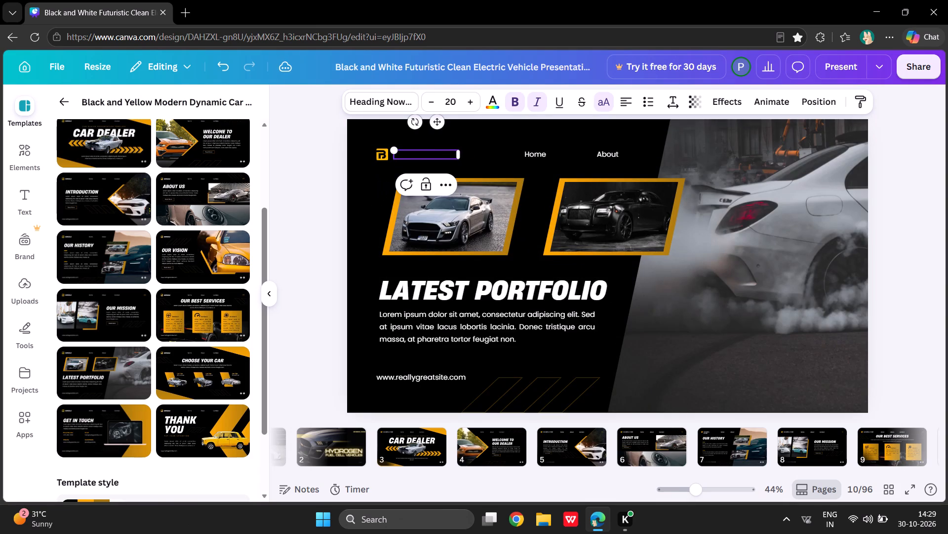
type("CA")
type("R RENTAL SYSTEM")
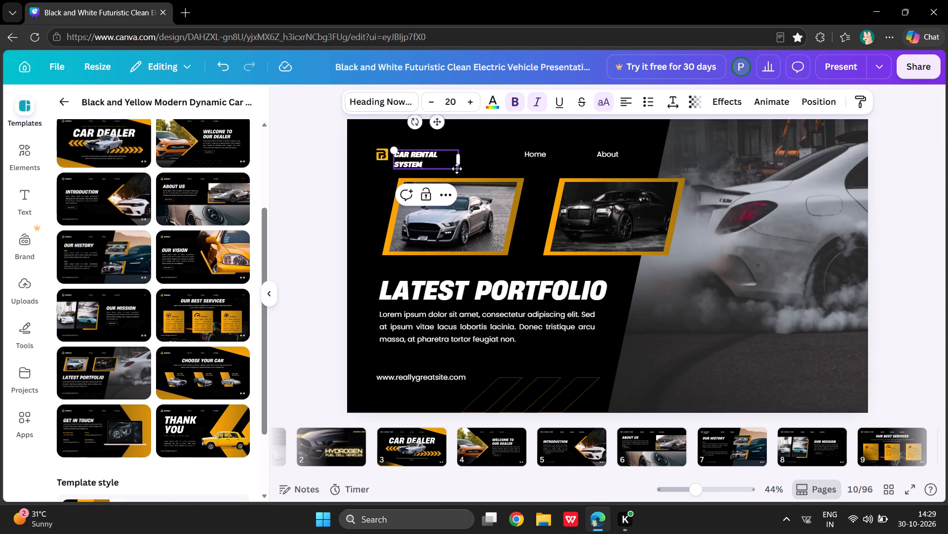
left_click_drag(459, 160, 478, 161)
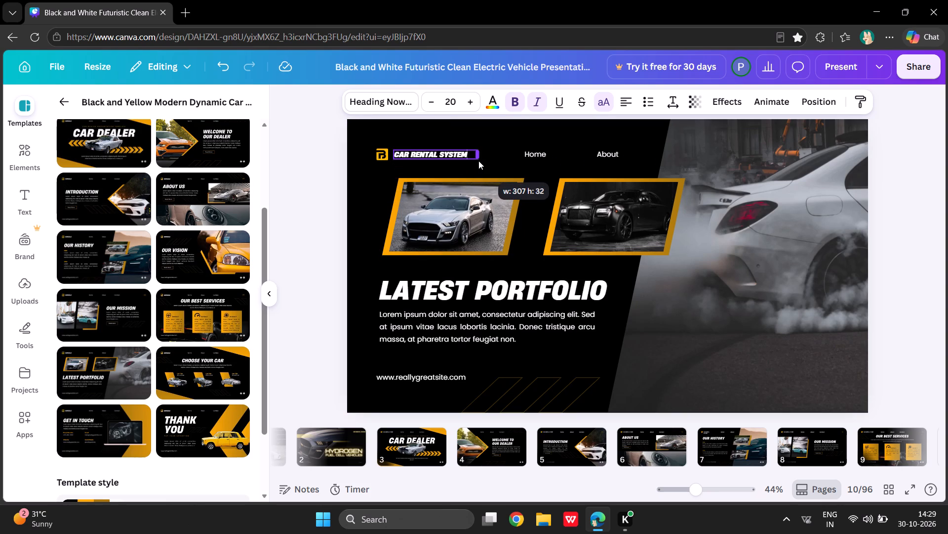
left_click_drag(478, 161, 478, 161)
Set the Home and About labels on the Latest Portfolio page to font size 24 and bold.
left_click(531, 152)
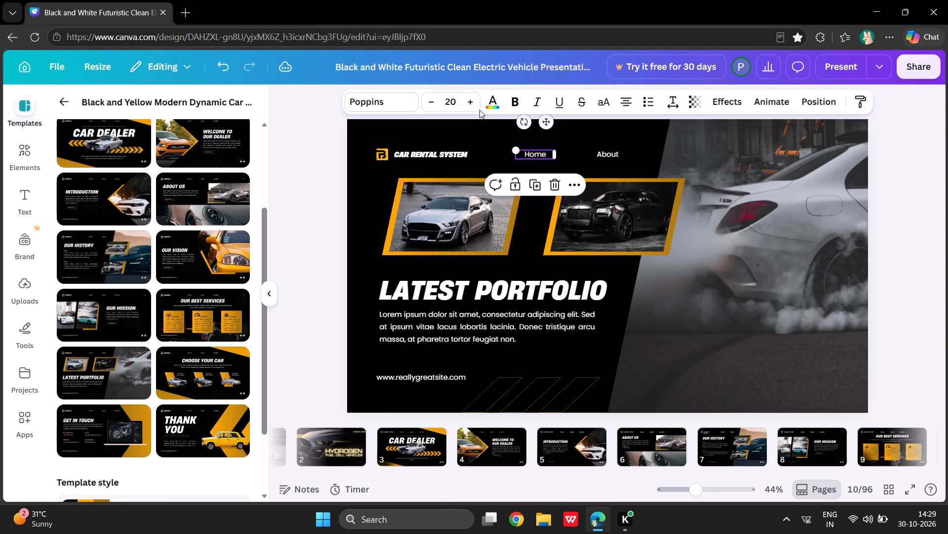
triple_click(471, 108)
left_click(471, 108)
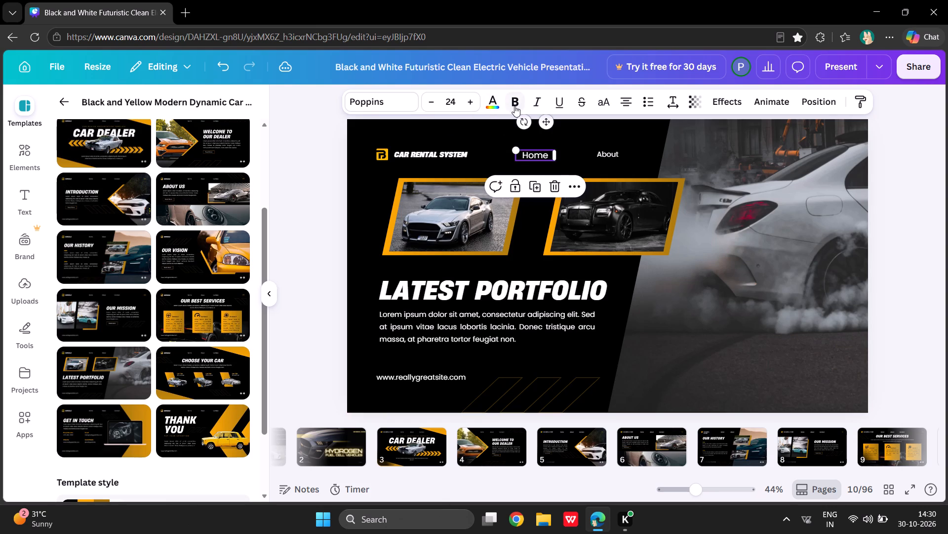
left_click(514, 106)
left_click(606, 155)
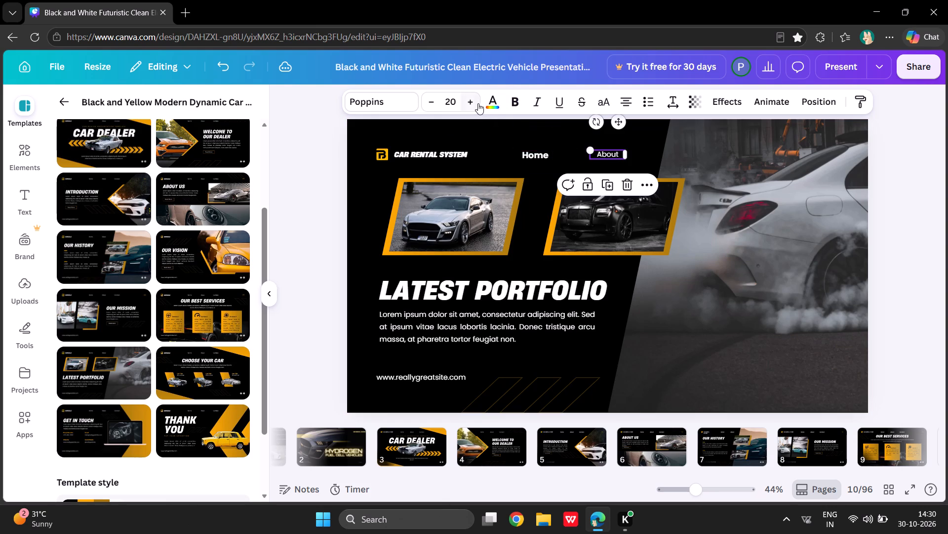
triple_click(475, 102)
left_click(475, 102)
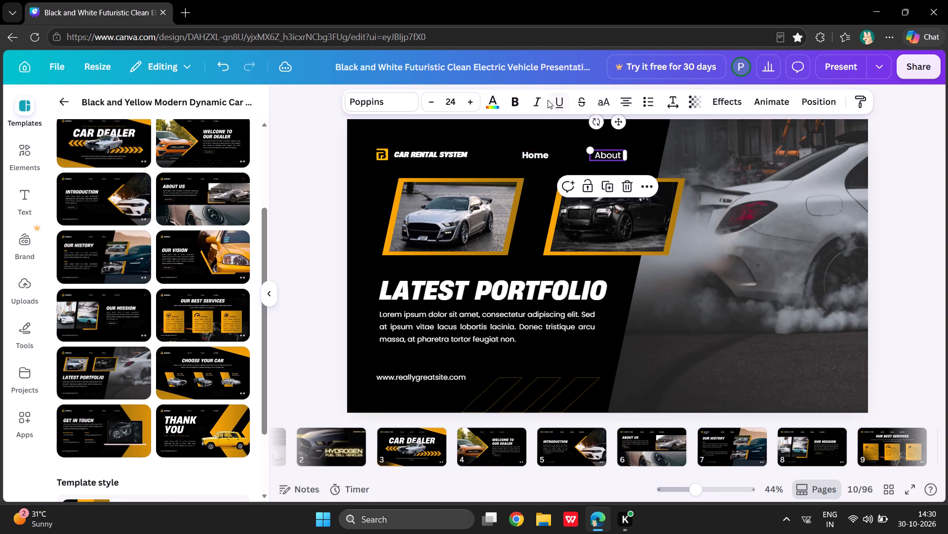
left_click(515, 101)
Replace the paragraph under the Latest Portfolio heading with "ARE LATEST PORTFOLIO WHERE TILL NOW THERE ARE 239 CAR AVALIABLE,".
double_click(473, 338)
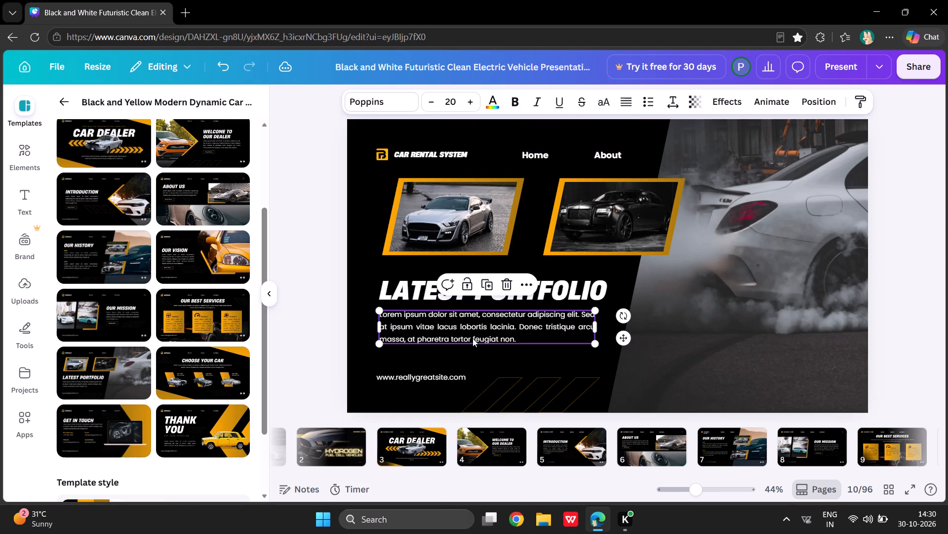
key("BackSpace")
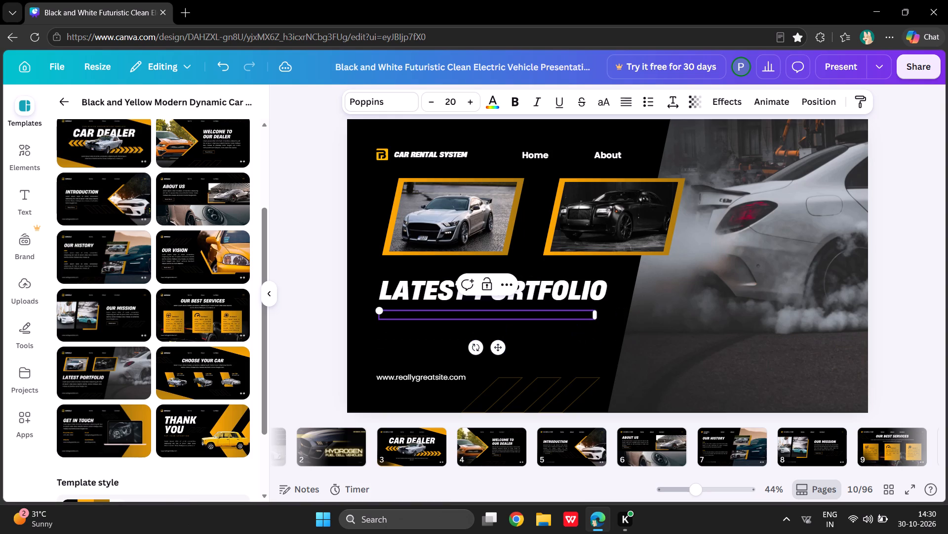
type("ARE LATEST PORT")
type("FO")
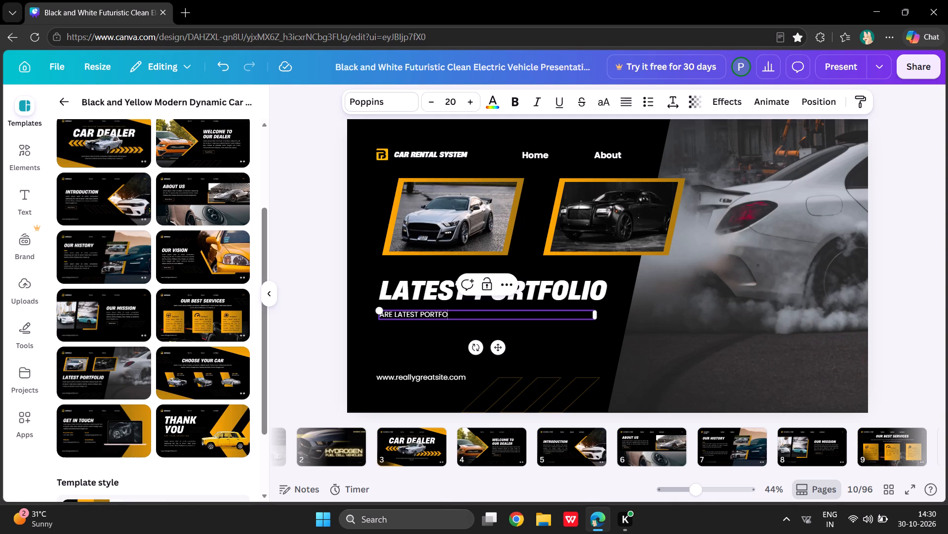
type("LIO WHERE")
key("space")
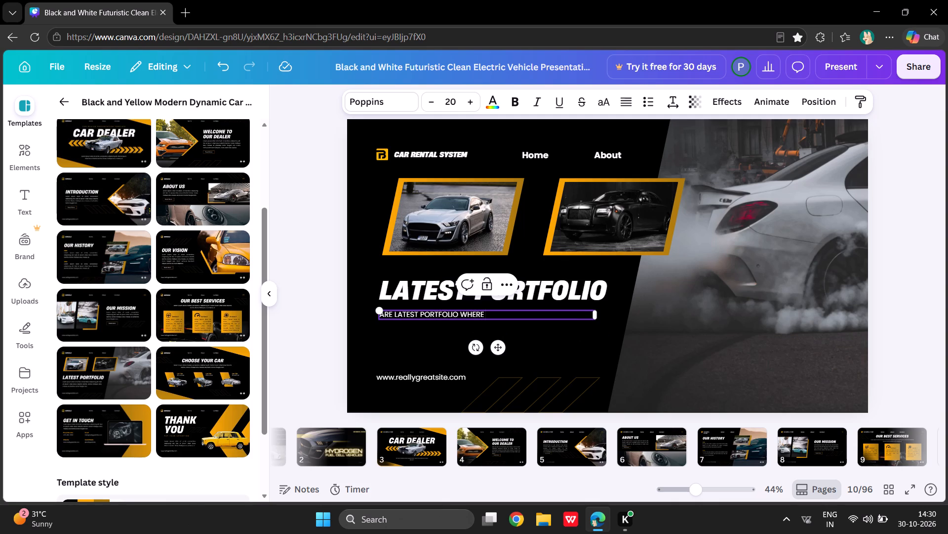
key("n")
key("BackSpace")
type("TILL NOW THERE ARE 239 CAR")
key("space")
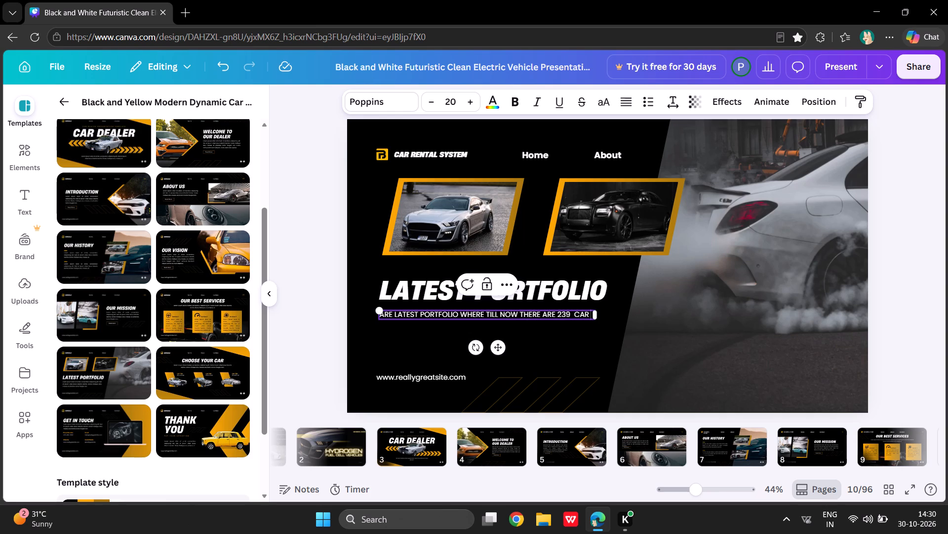
type("AVALIABLE,")
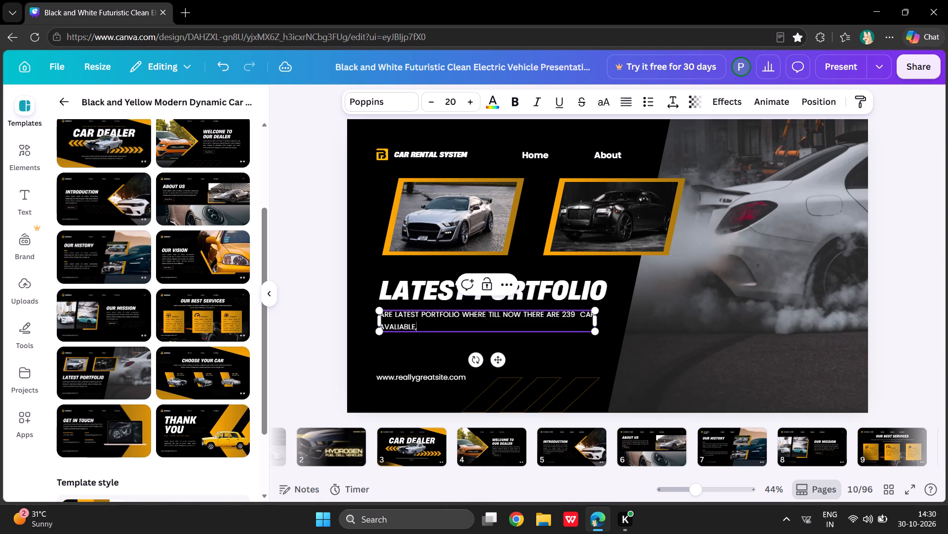
Continue the Latest Portfolio paragraph with "567 BIKES AND 3456 CYCLE WAS THERE".
type("567")
key("space")
key("p")
key("BackSpace")
type("BIKES AND 3456")
key("space")
type("CYCLE WAS THERE")
key("space")
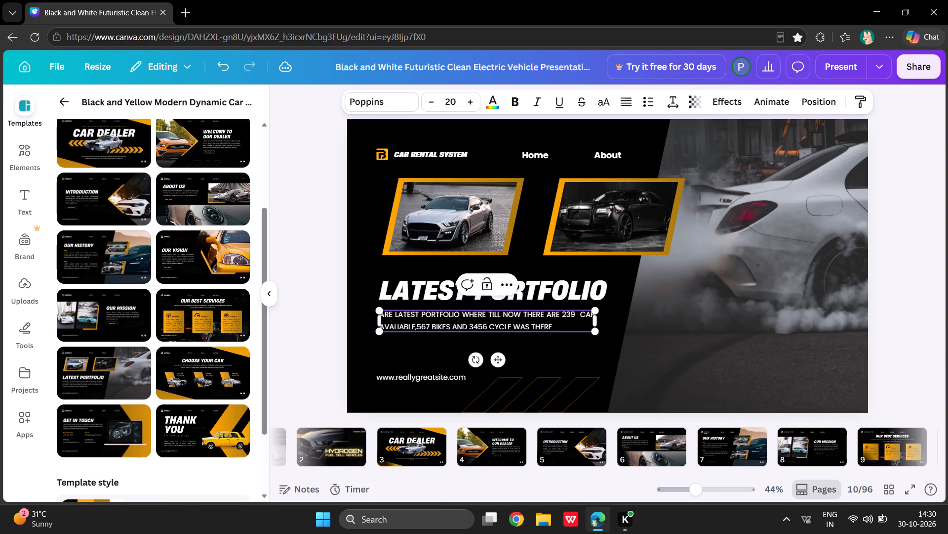
Continue the Latest Portfolio paragraph with "NEARLY INCOME OF 1 MONTH AROUND 10-12 LAKH".
type("NEARLY")
key("space")
type("INCOME OF")
key("space")
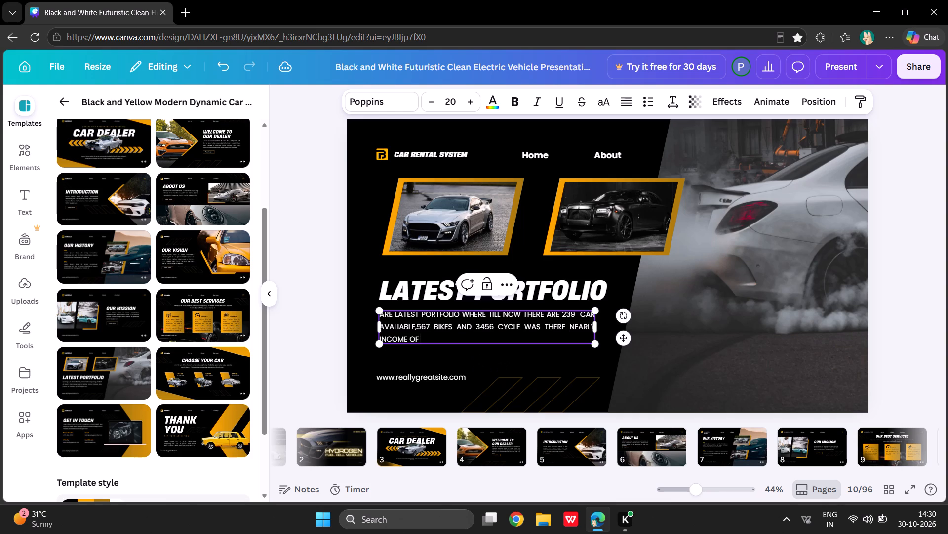
type("1 MONT")
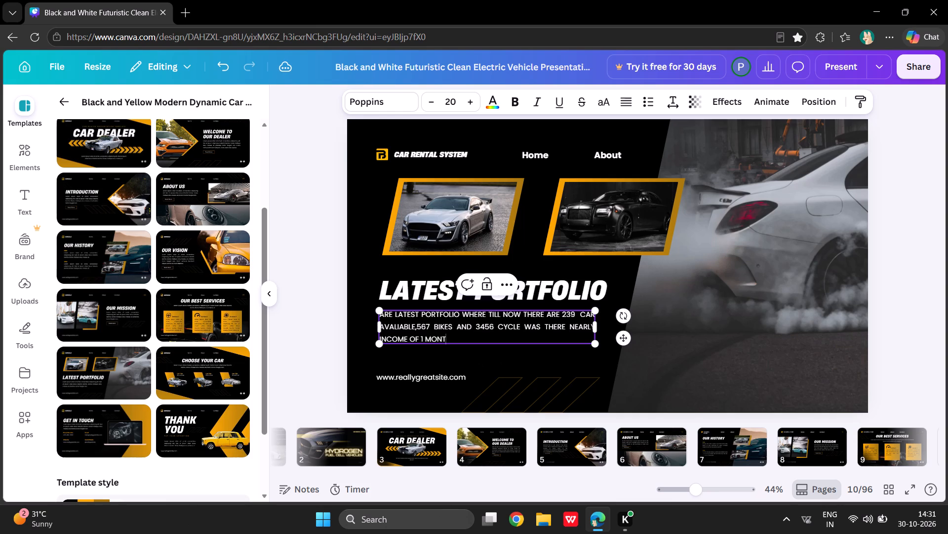
key("space")
key("h")
key("BackSpace")
key("BackSpace")
type("H AROUND")
key("space")
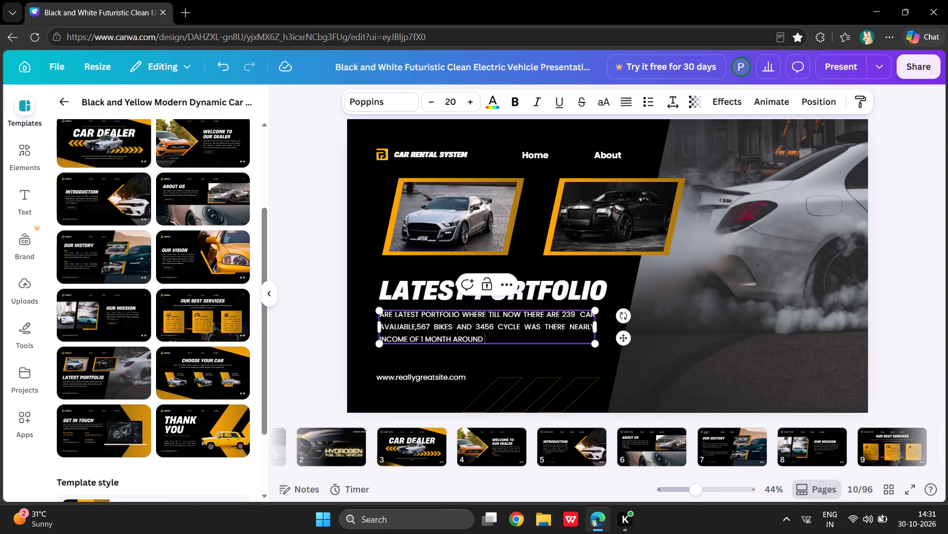
key("2")
key("minus")
key("BackSpace")
key("BackSpace")
type("10")
type("-12 LAK")
key("h")
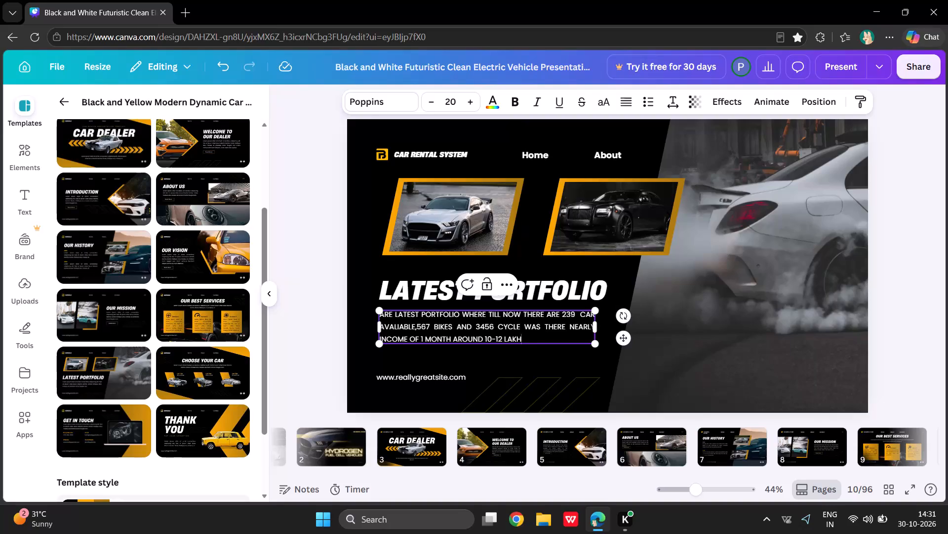
key("space")
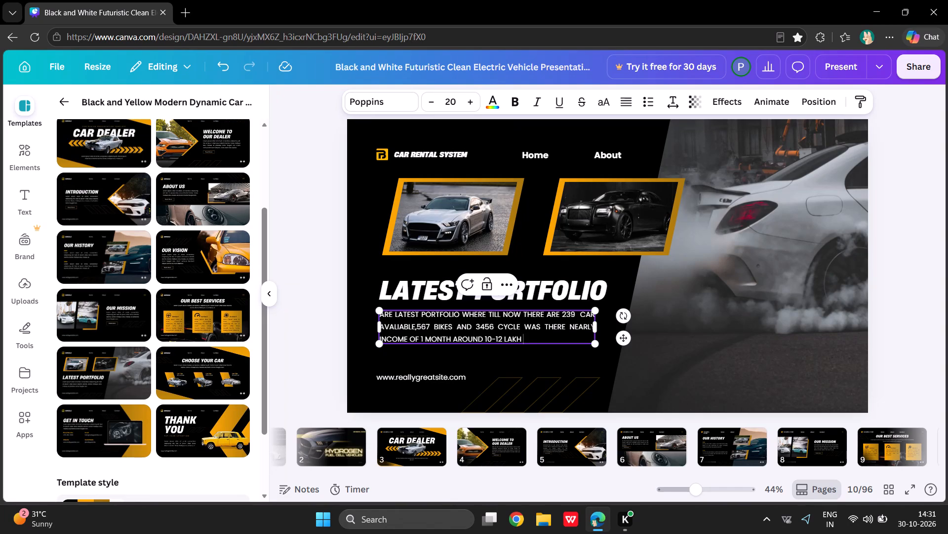
Finish the Latest Portfolio paragraph with "WHICH COME BY COMMISSION OF USER".
type("AN")
type("D")
key("space")
key("BackSpace")
key("BackSpace")
key("BackSpace")
key("BackSpace")
type("WHICH COME")
key("space")
type("BY COMMIS")
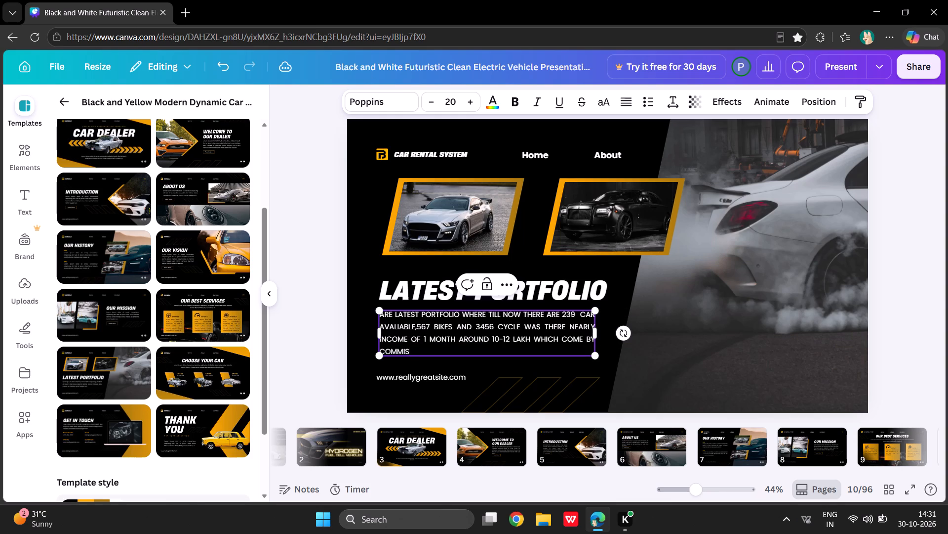
type("SION OF USER")
key("space")
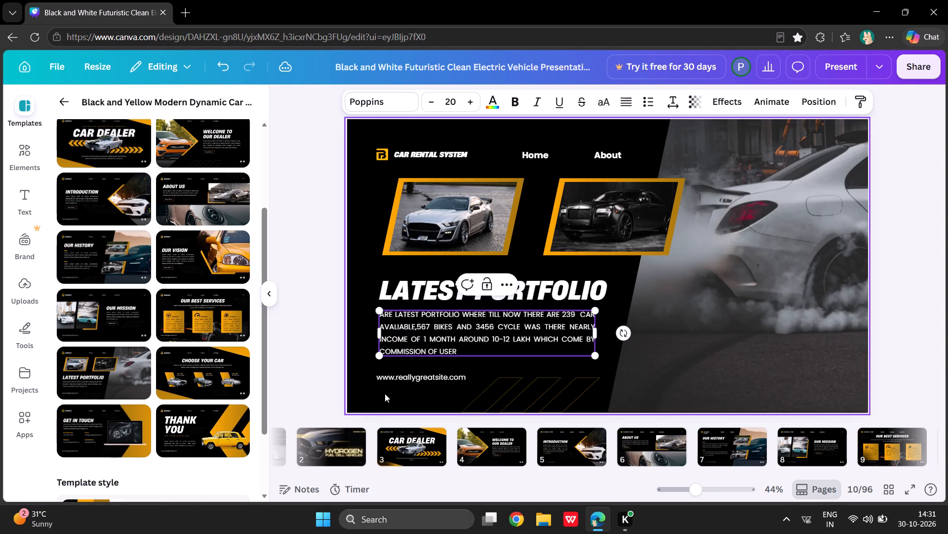
double_click(417, 372)
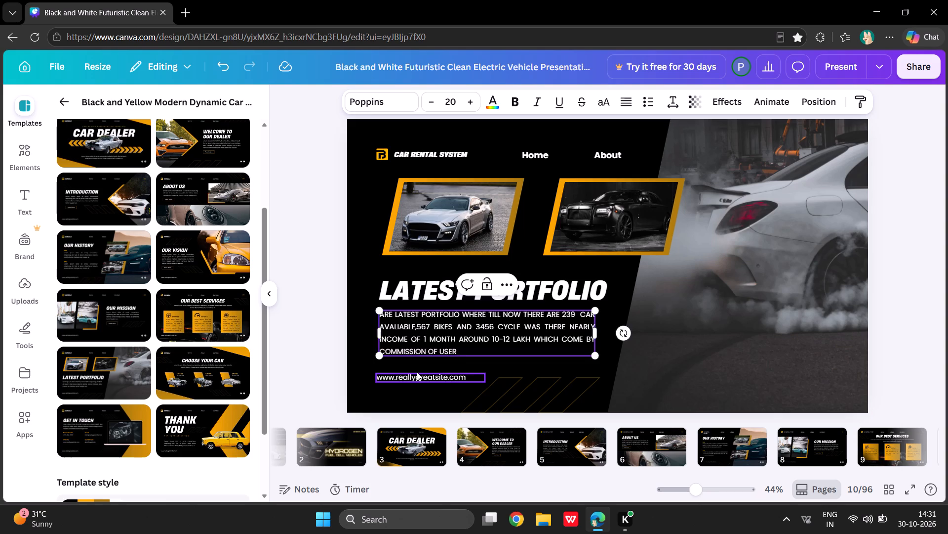
key("BackSpace")
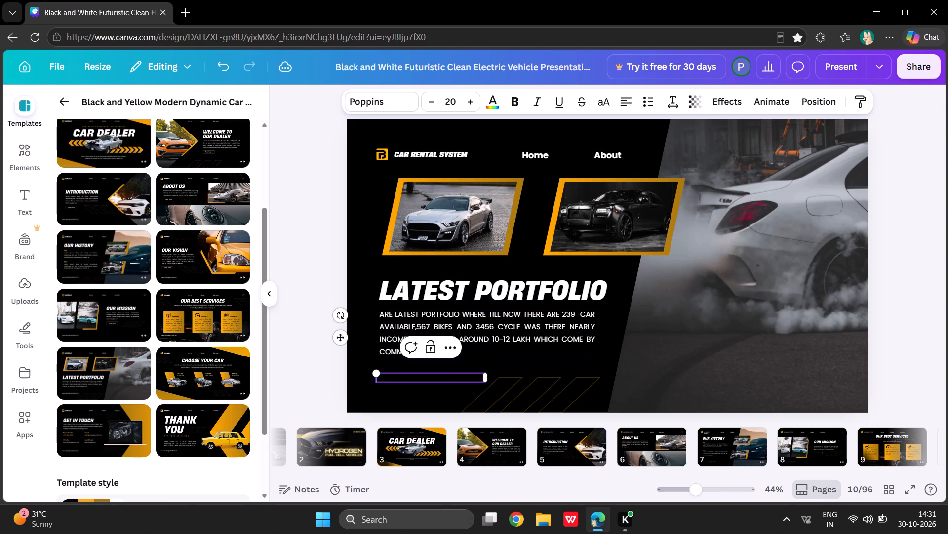
type("WWW")
type(".CARRENTAL")
type("SYSTE")
key("m")
key("period")
type("COM")
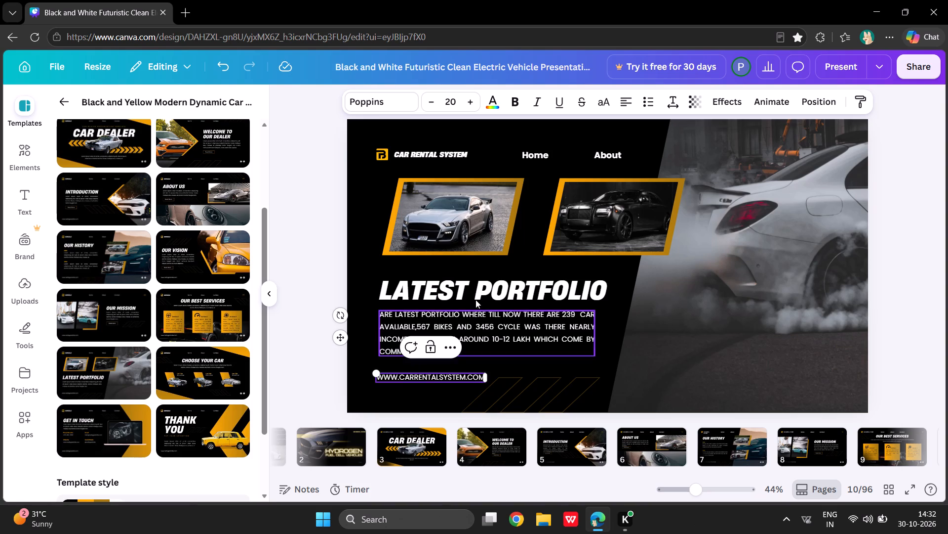
Add the Choose Your Car template page to the presentation as a new page.
left_click(191, 369)
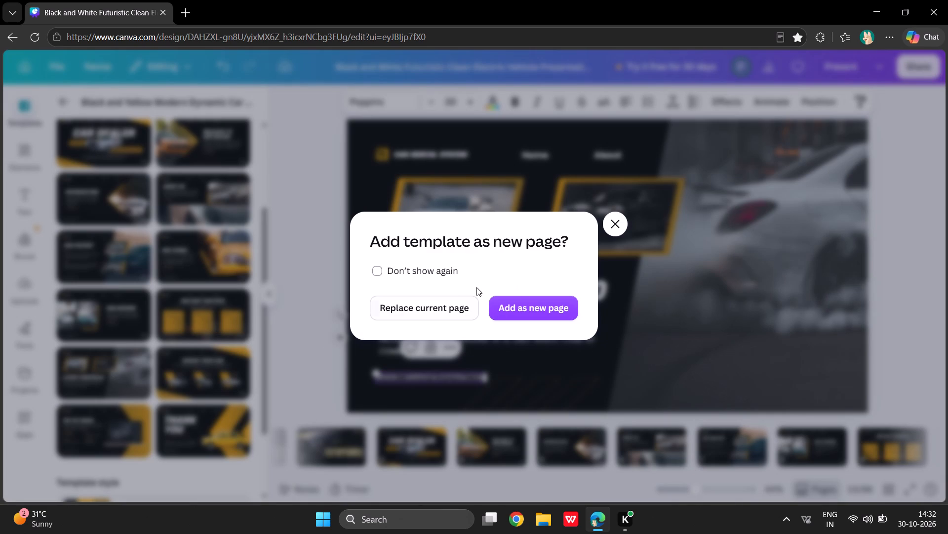
left_click(522, 303)
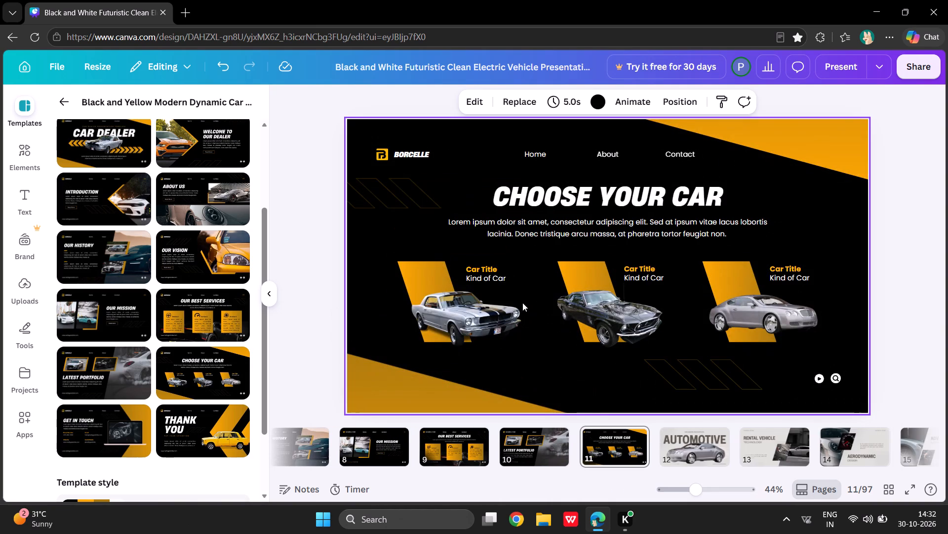
Replace the brand name on the Choose Your Car page with "CAR RENTAL SYSTEM" and widen its text box to fit one line.
double_click(405, 152)
key("BackSpace")
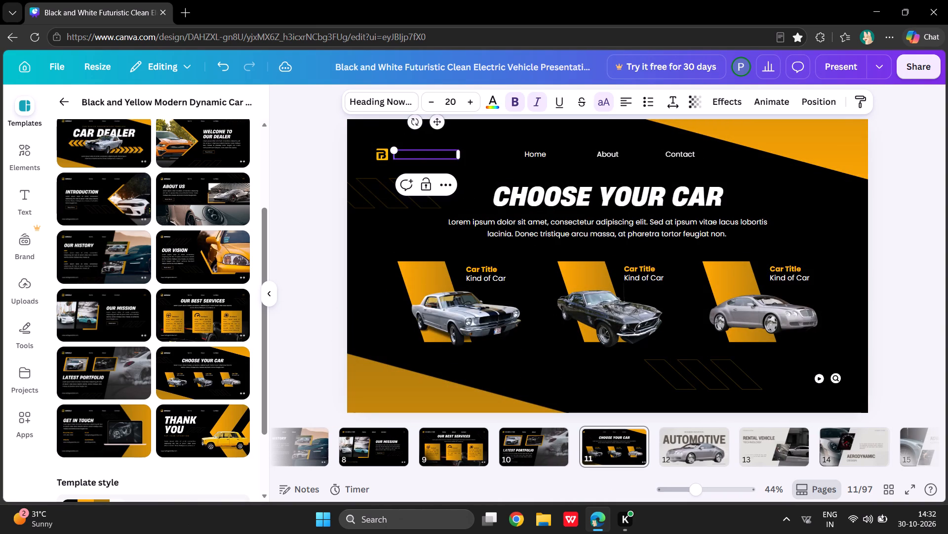
type("CAR RENTAL SYSTEM")
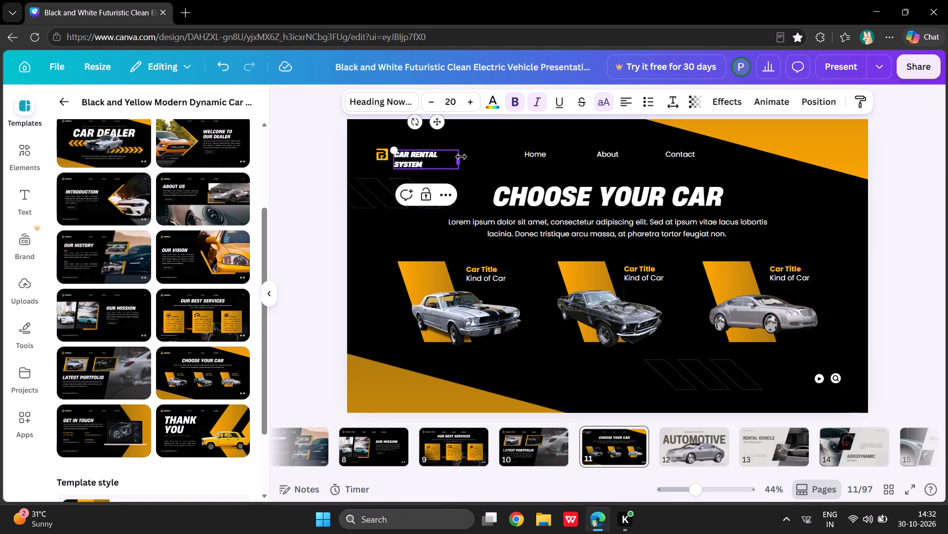
left_click_drag(461, 157, 474, 157)
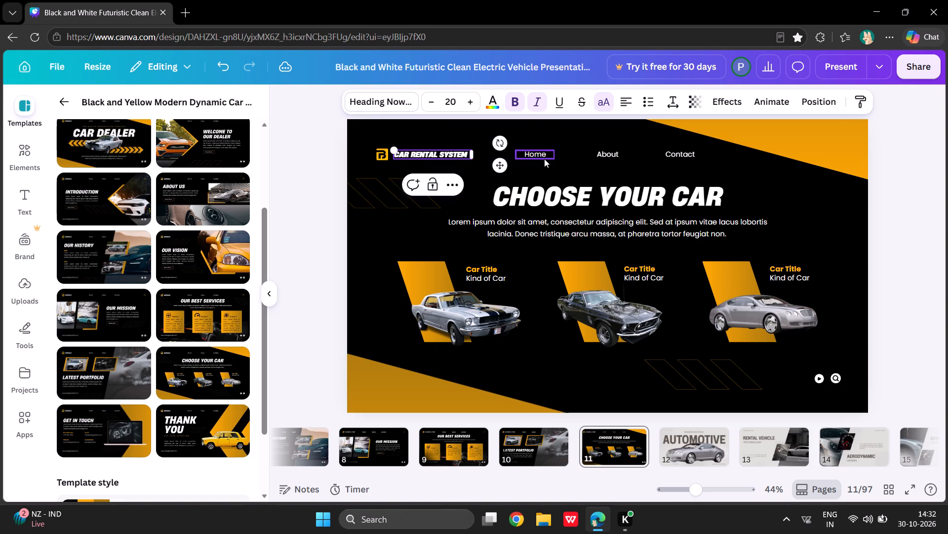
Make the Home, About and Contact labels bold, setting Home to size 23 and About and Contact to size 24.
double_click(544, 158)
triple_click(477, 100)
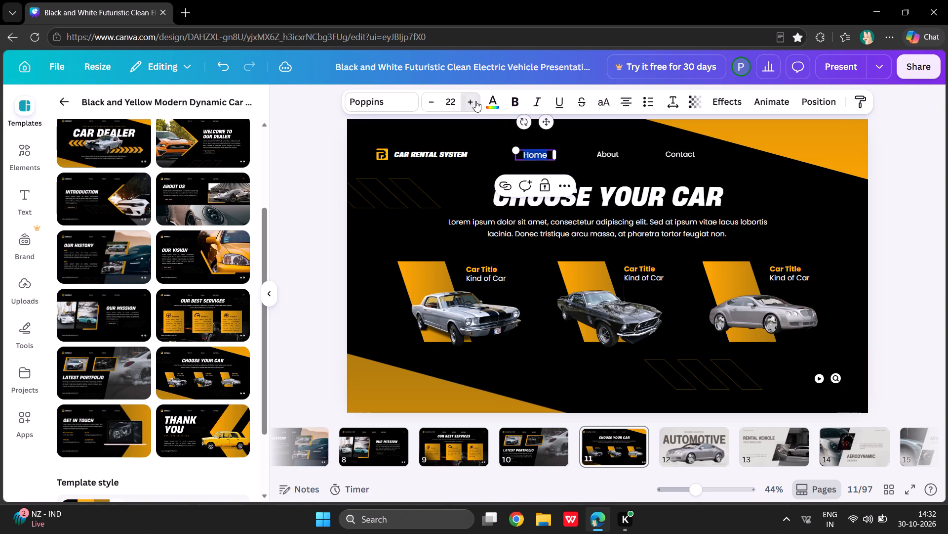
left_click(517, 102)
left_click(604, 163)
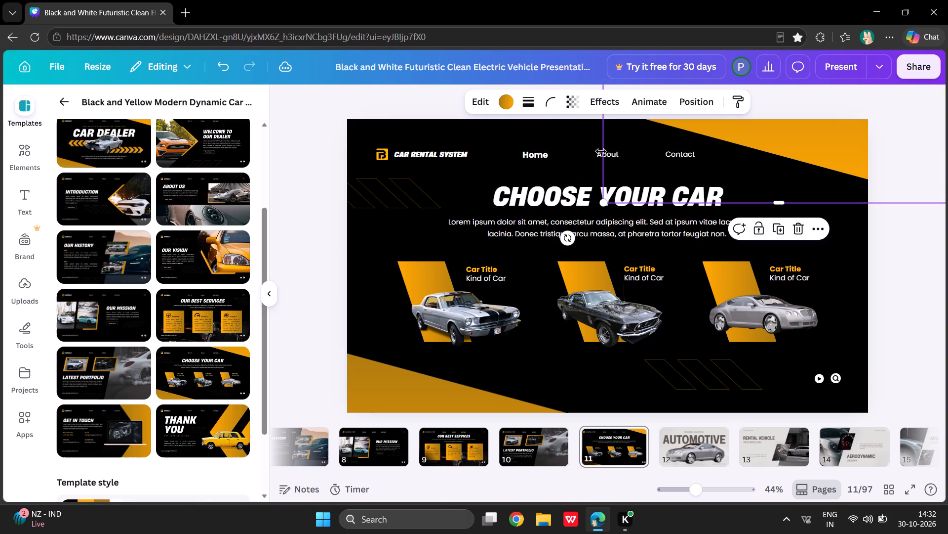
left_click(611, 152)
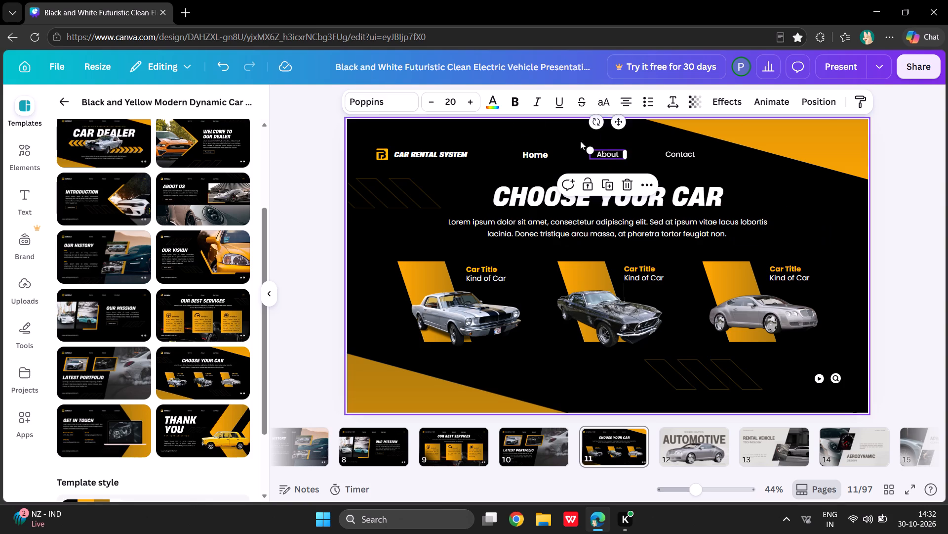
triple_click(471, 99)
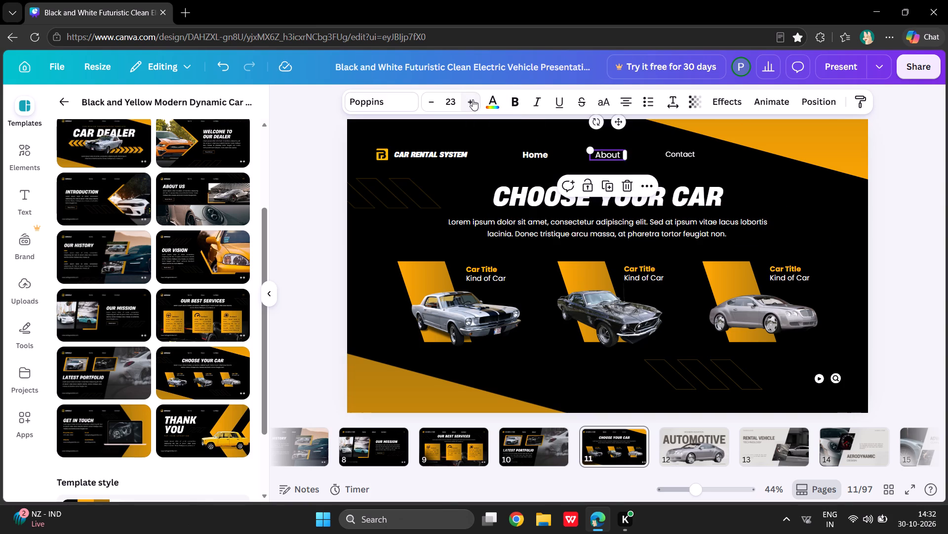
left_click(476, 99)
left_click(514, 108)
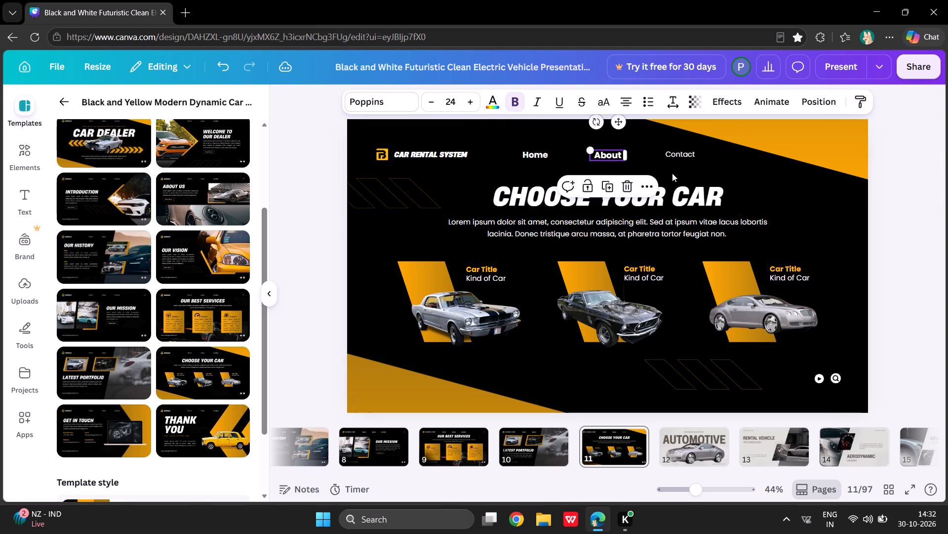
left_click(680, 156)
left_click(511, 96)
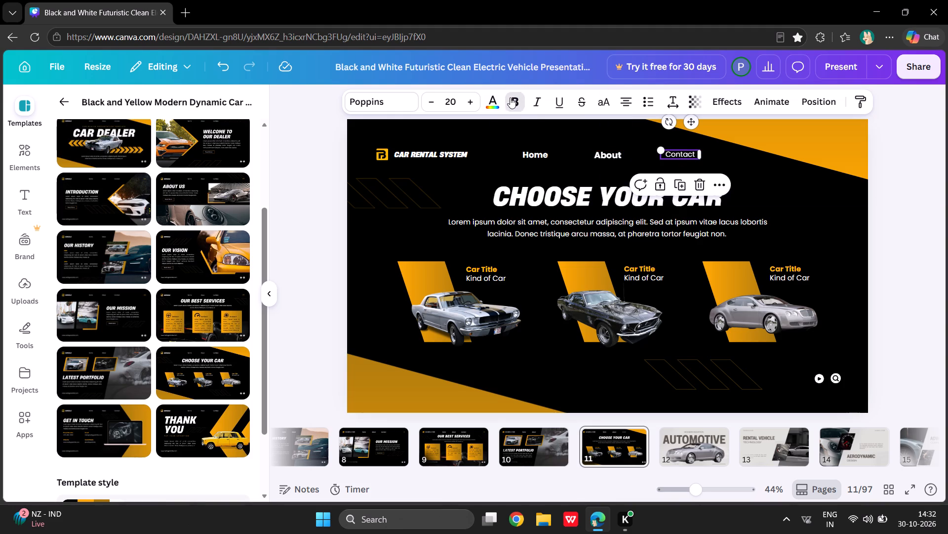
triple_click(475, 104)
left_click(475, 104)
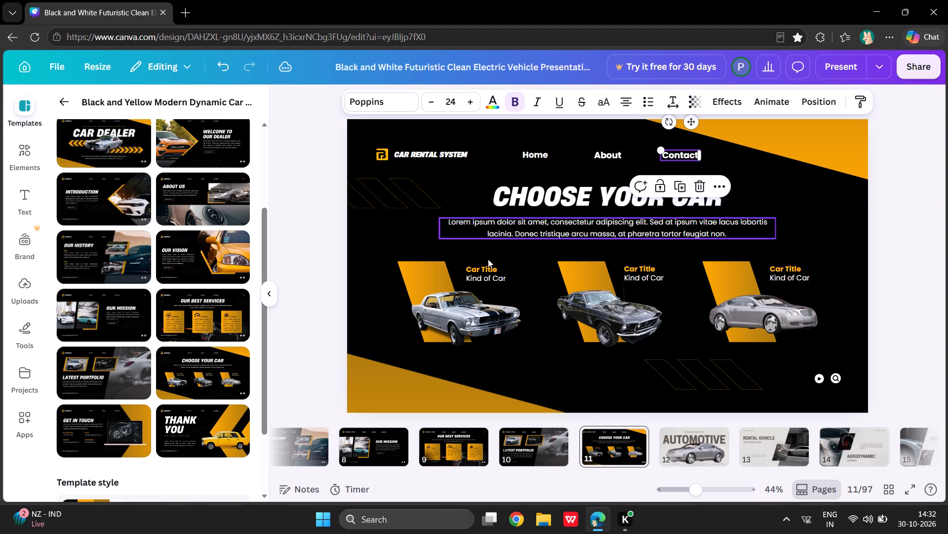
Replace the paragraph under the Choose Your Car heading with "IN THE CAR RENTAL SYSTEM WE GAVE USER OPTION THT THEY CAN".
double_click(487, 270)
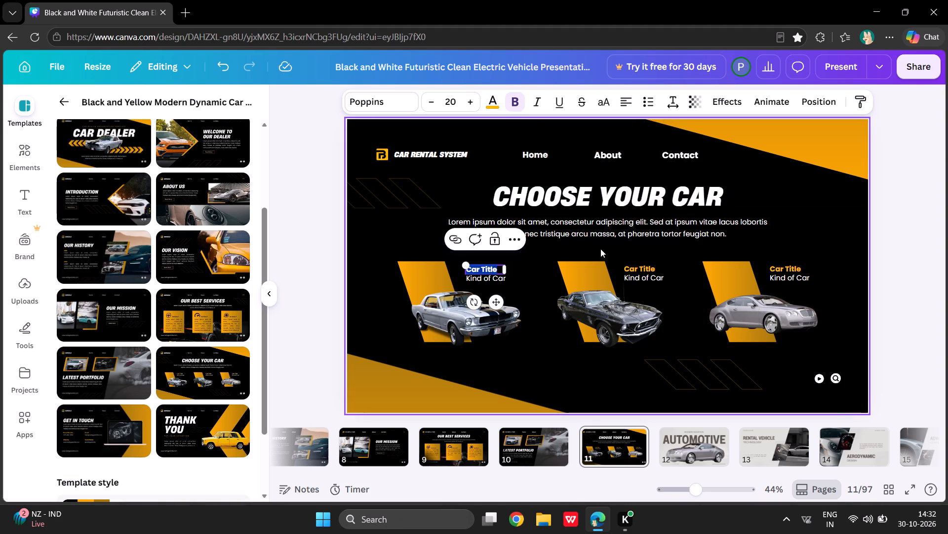
double_click(623, 236)
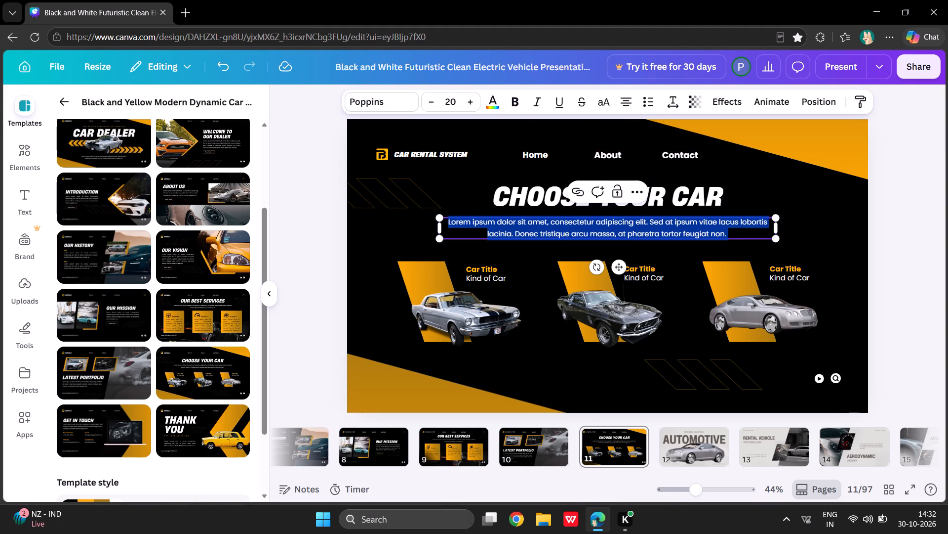
key("BackSpace")
type("IN T")
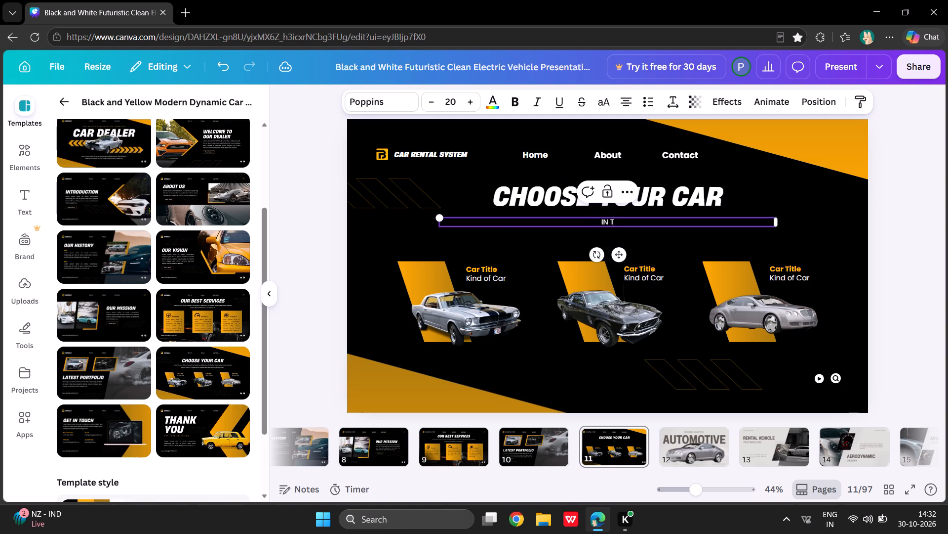
type("HE")
key("space")
type("CAR RENTAL SYSTEM")
key("space")
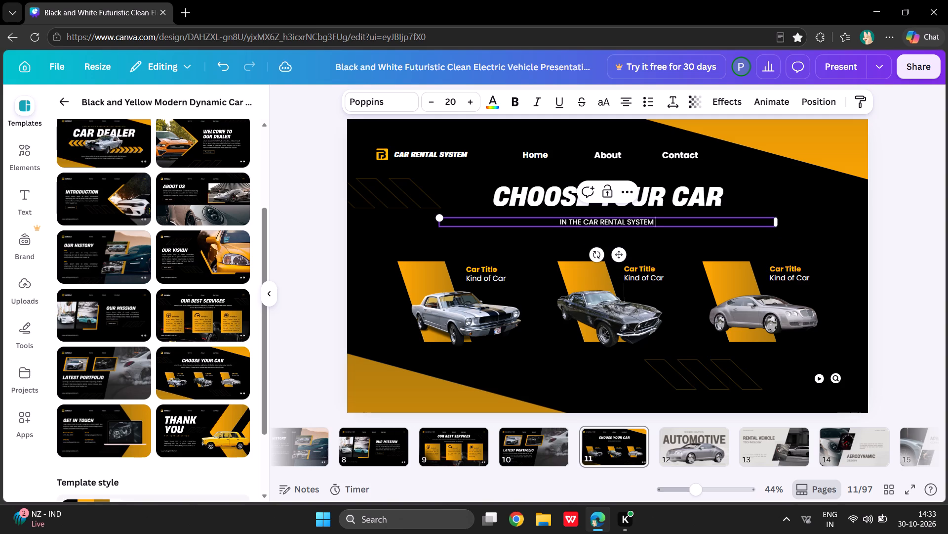
type("WE GAVE USER OPTION THT THEY CAN")
key("space")
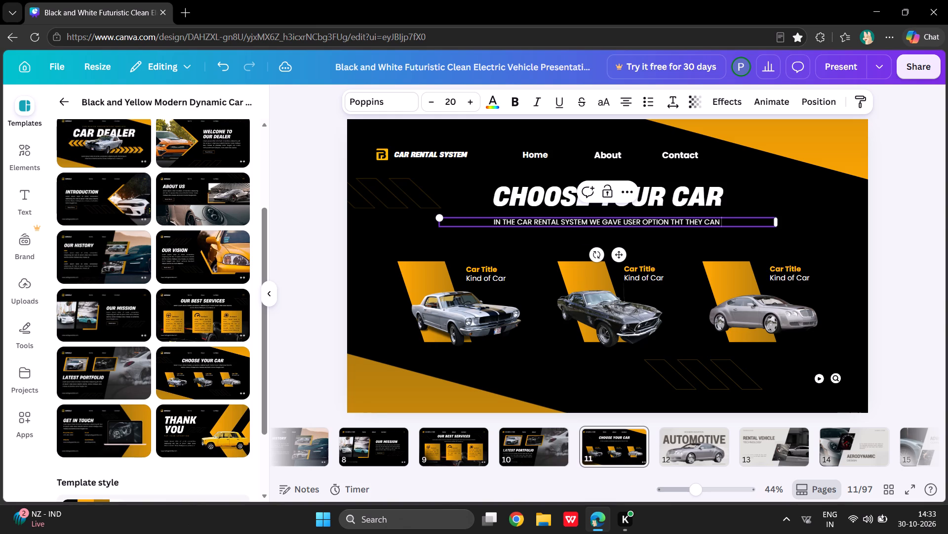
Finish the Choose Your Car paragraph with "CHOOSE ANY CAR AS PER THERE MOOD ALL ARE VERY SUTABLE PRICE".
type("CHOOSE ANY CAR AS PER THERE")
key("space")
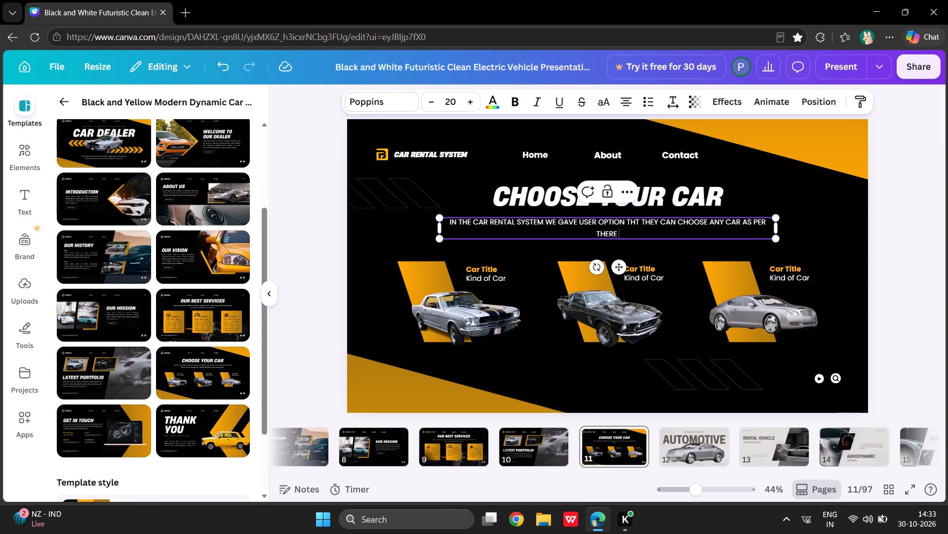
type("MOOD")
key("space")
type("ALL")
key("space")
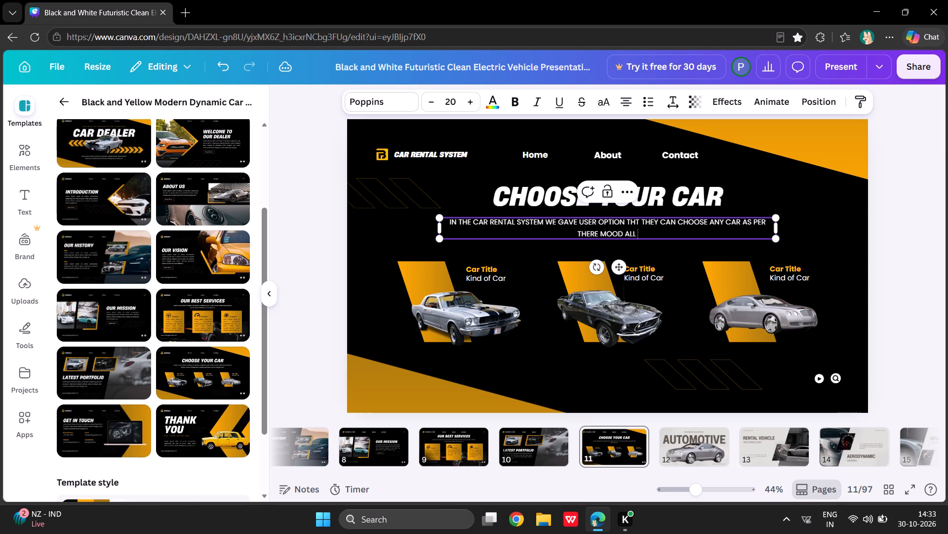
key("BackSpace")
key("space")
type("ARE VERY SUTABLE PRICE")
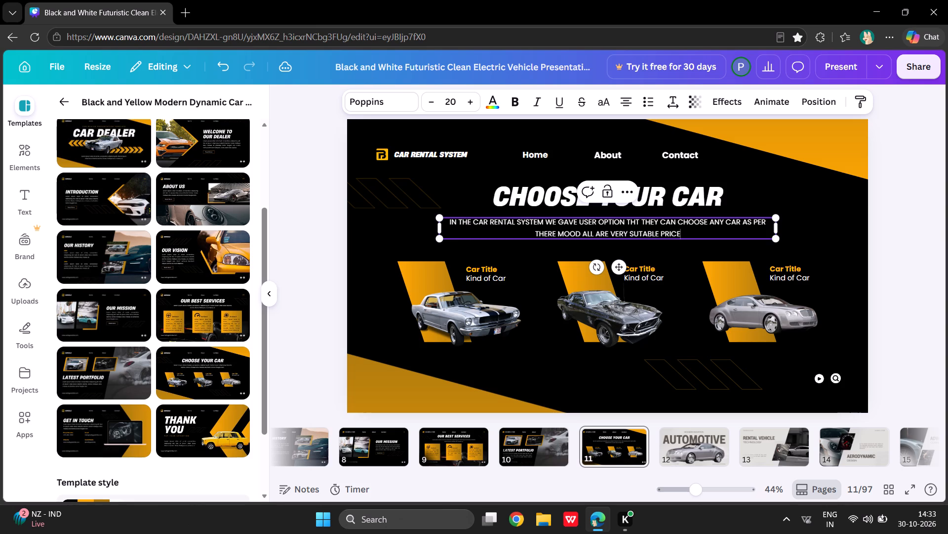
Change the first car's title to "NANO" and delete the Kind of Car text beneath it.
double_click(491, 265)
key("BackSpace")
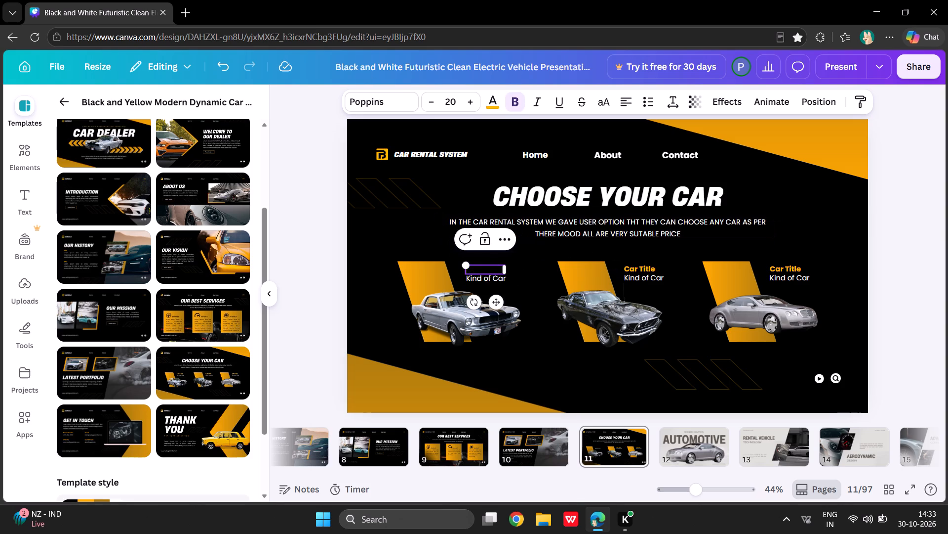
type("NANO")
left_click(490, 279)
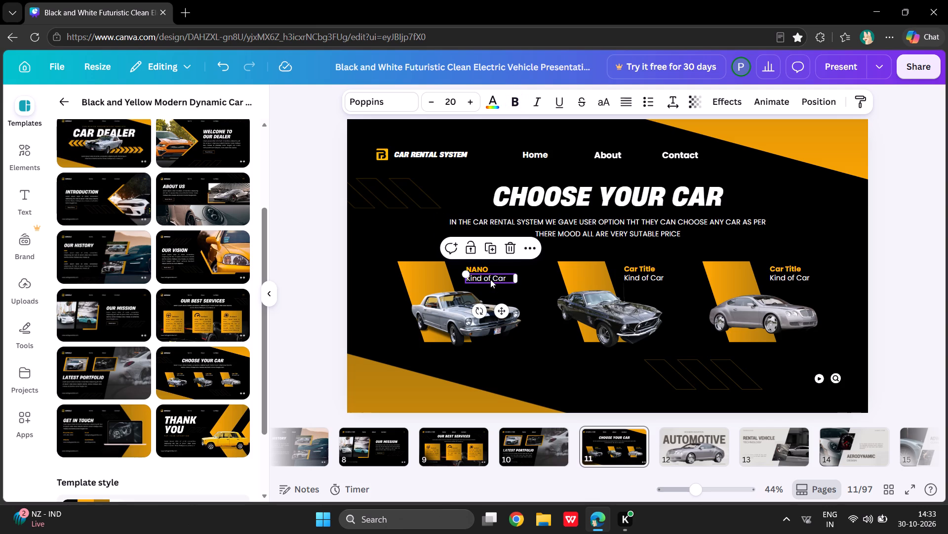
key("BackSpace")
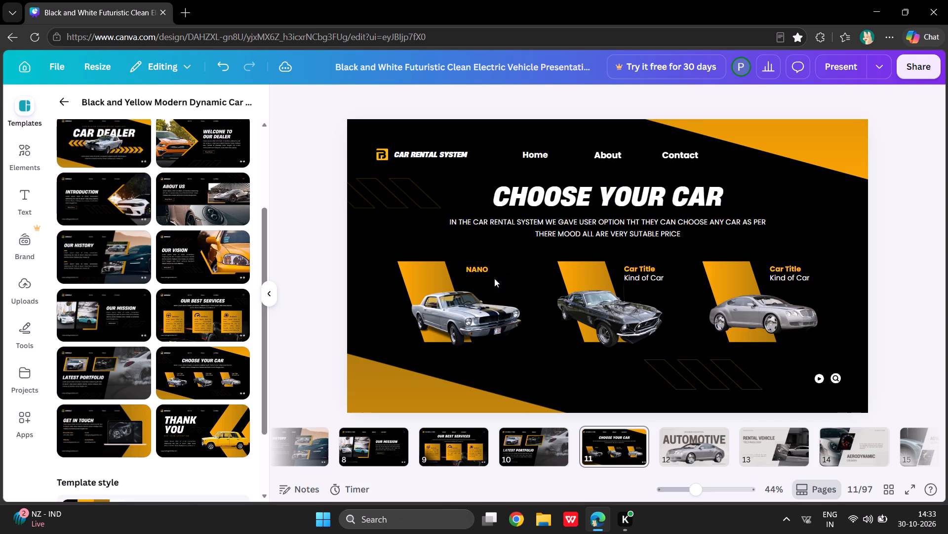
Change the second car's title to "THAR" and the third car's title to "BMW".
double_click(632, 266)
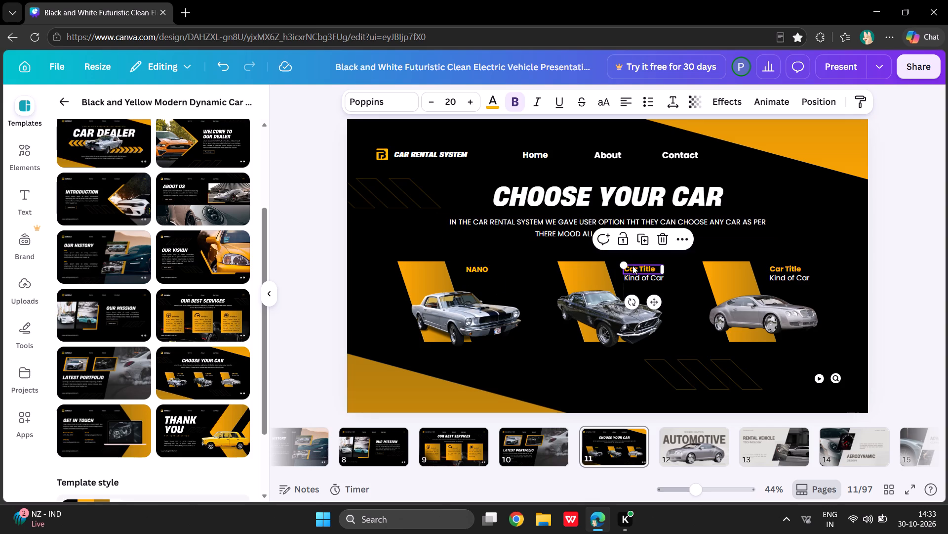
key("BackSpace")
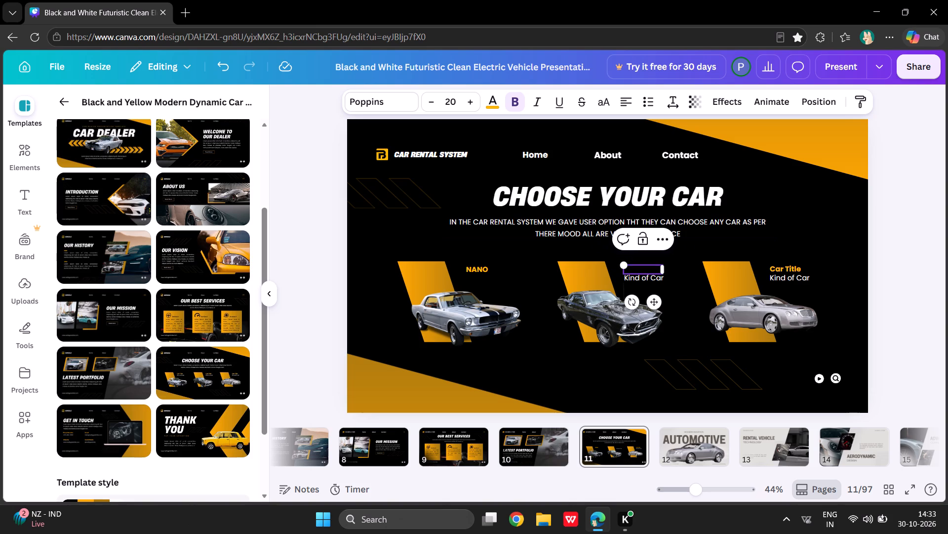
type("THAR")
left_click(791, 266)
double_click(791, 267)
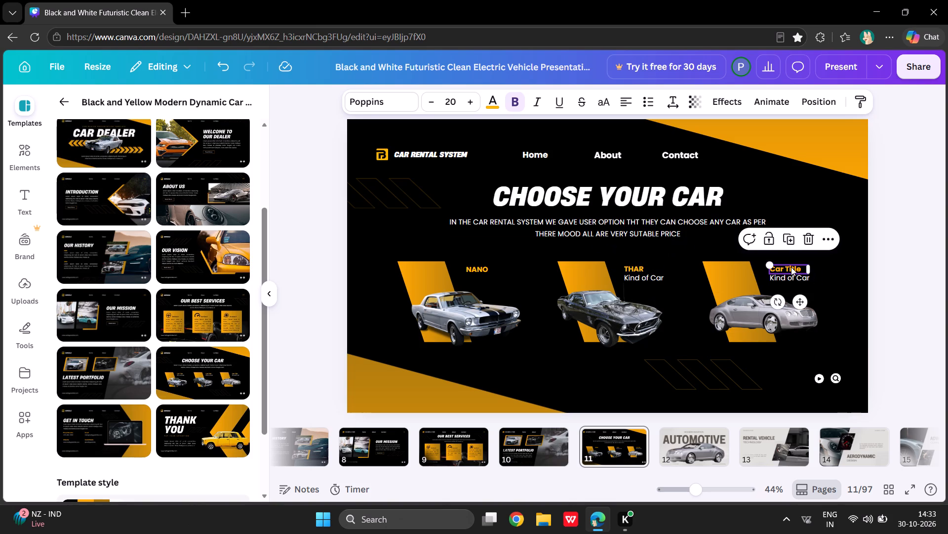
type("BM")
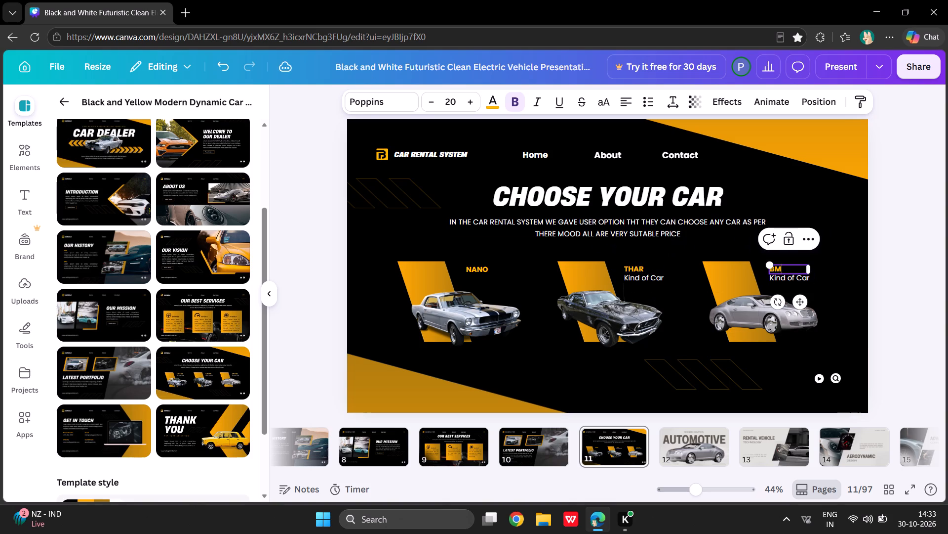
key("w")
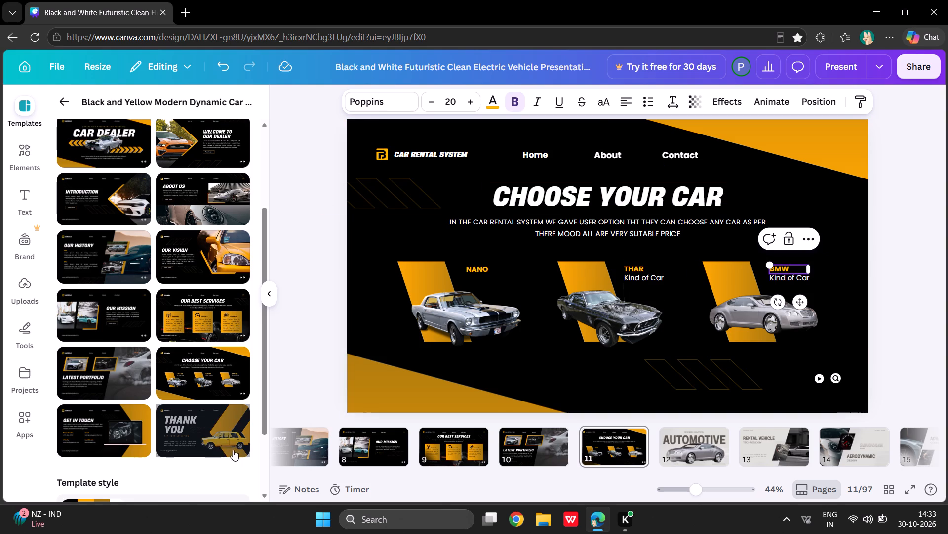
Add the Get in Touch template page as a new page after the Choose Your Car page.
left_click(122, 440)
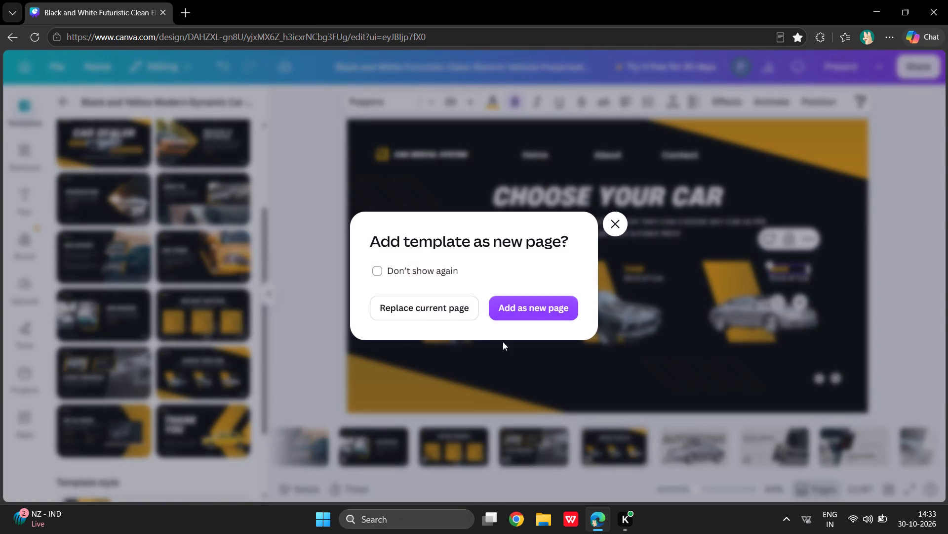
left_click(557, 305)
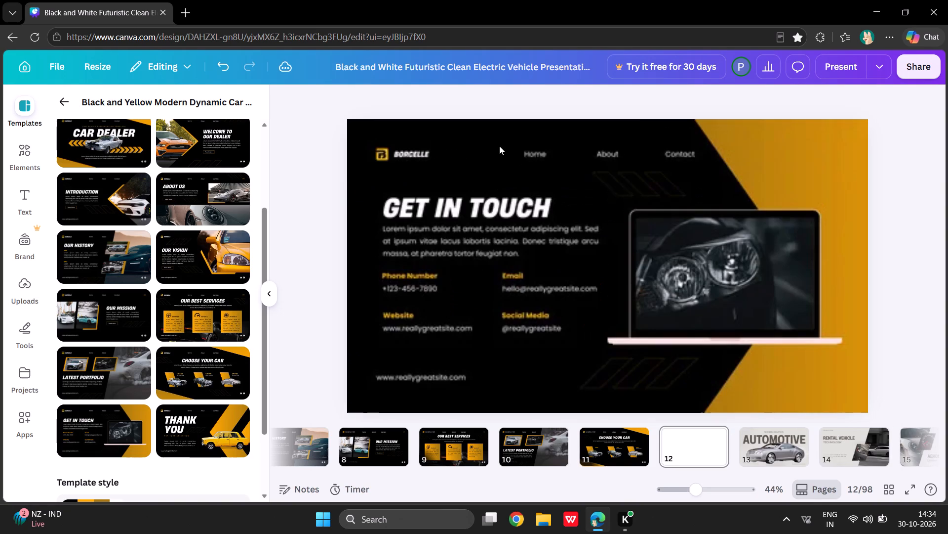
Replace the Borcelle brand name with "CAR RENTAL SYSTEM" and widen its text box to fit on one line.
double_click(404, 153)
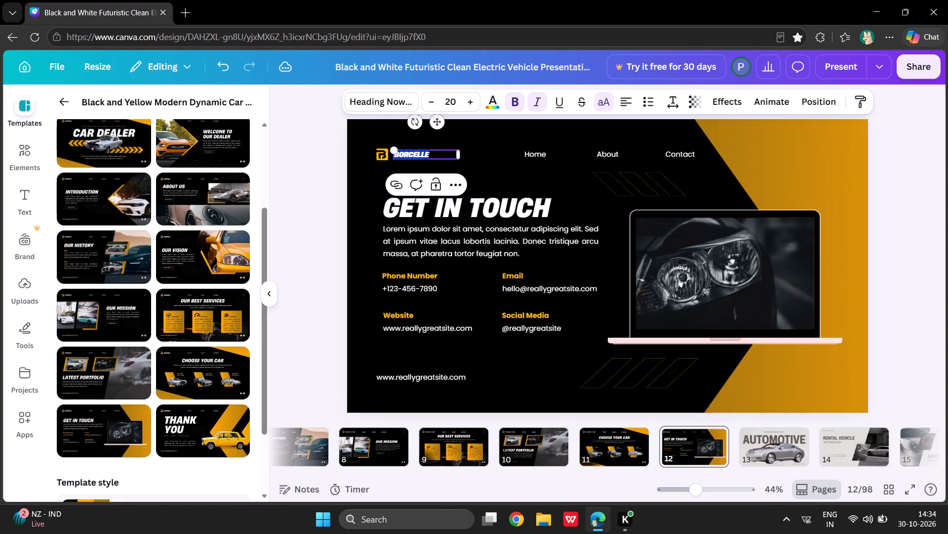
key("BackSpace")
type("CAR RENTAL SYSTEM")
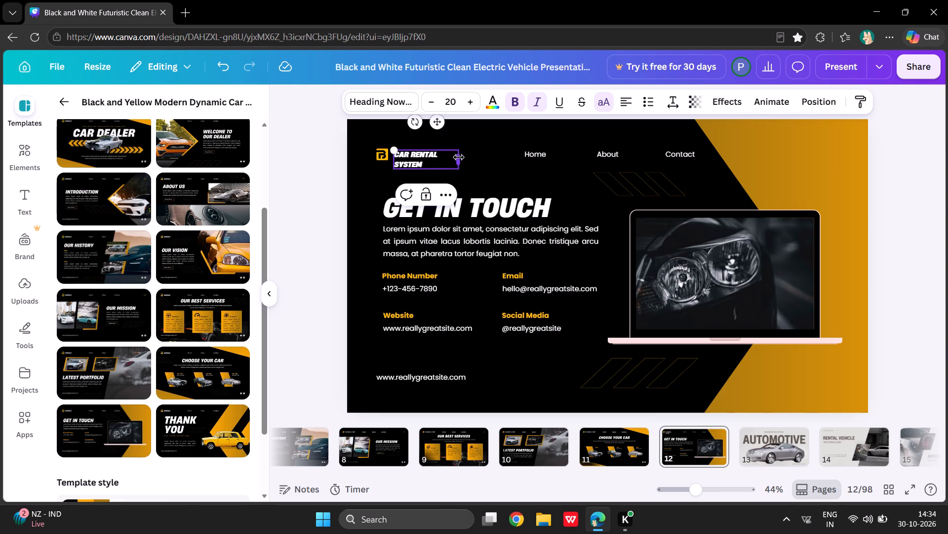
left_click_drag(460, 157, 474, 155)
Set the Home, About and Contact labels on the Get in Touch page to size 24 and make them bold.
left_click(530, 156)
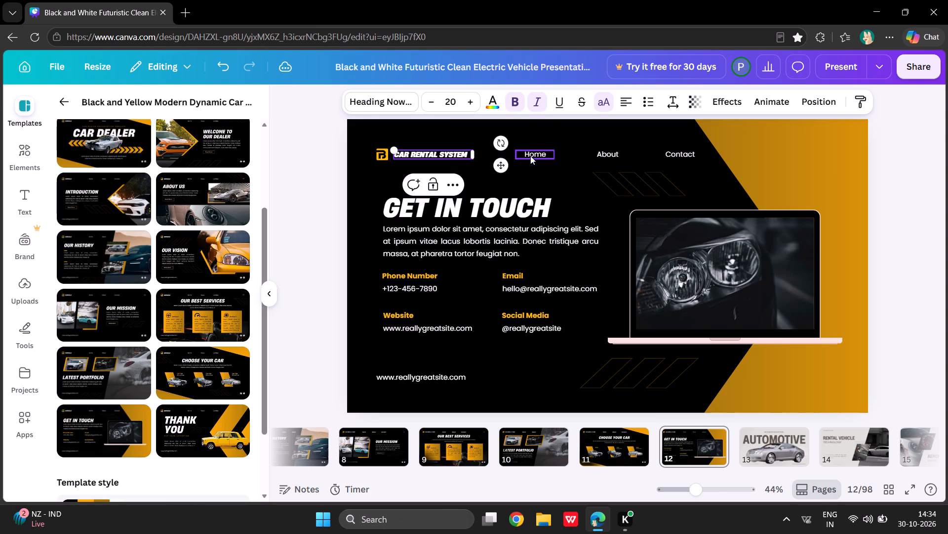
triple_click(474, 96)
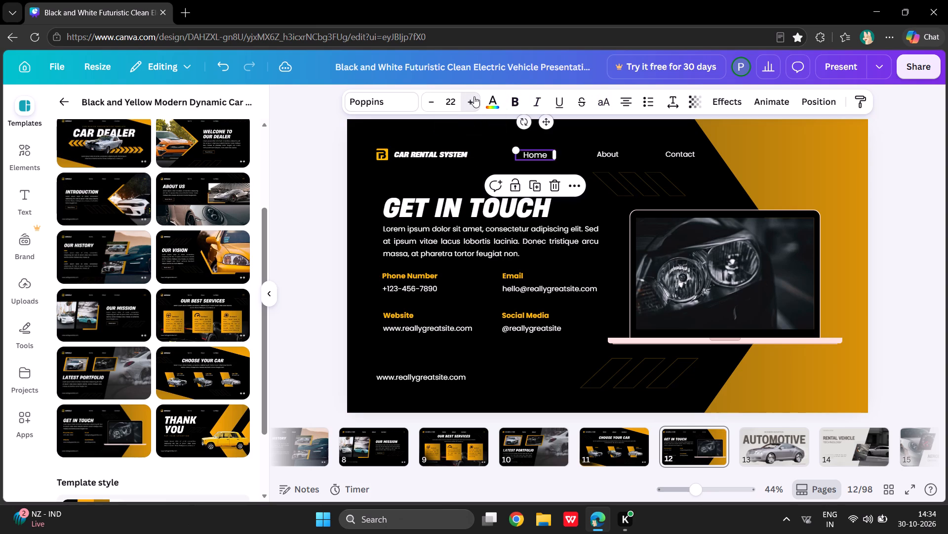
left_click(474, 96)
left_click(513, 101)
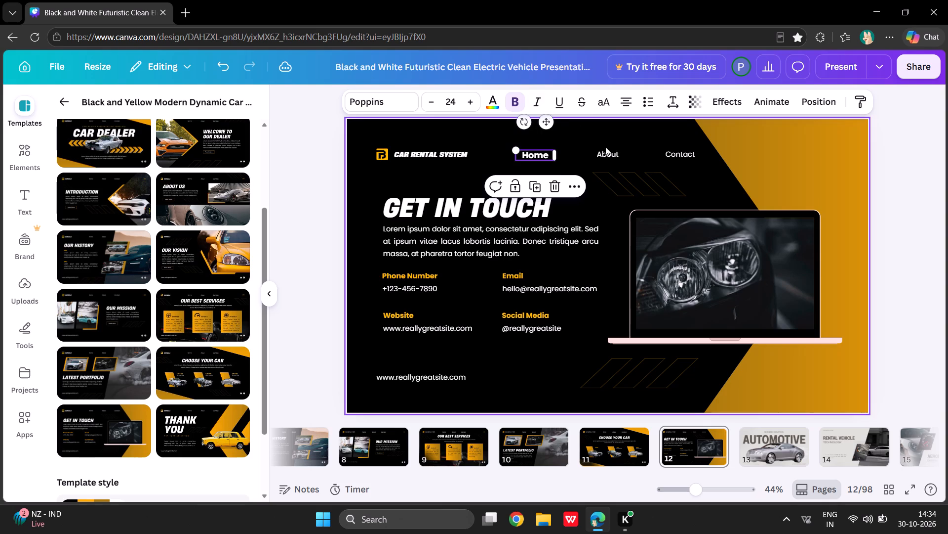
left_click(605, 150)
triple_click(468, 102)
left_click(468, 102)
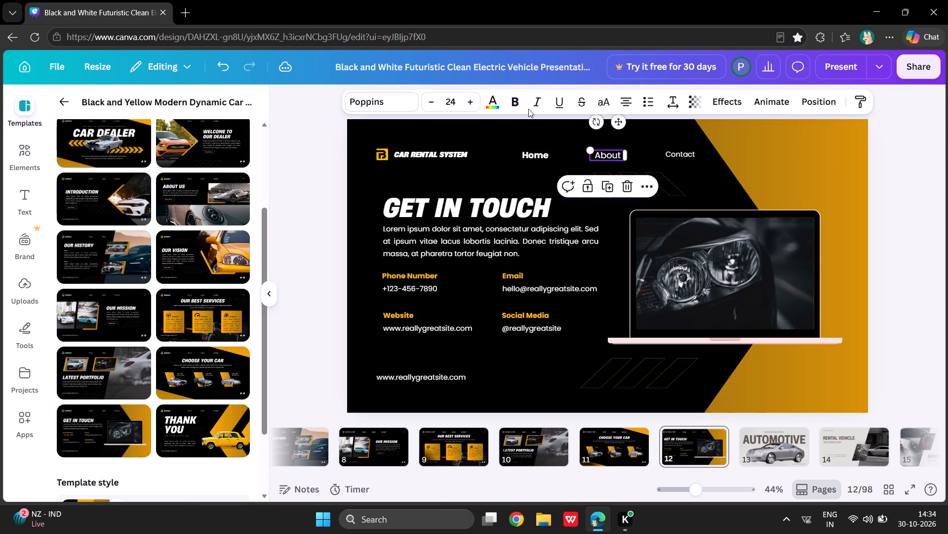
left_click(521, 104)
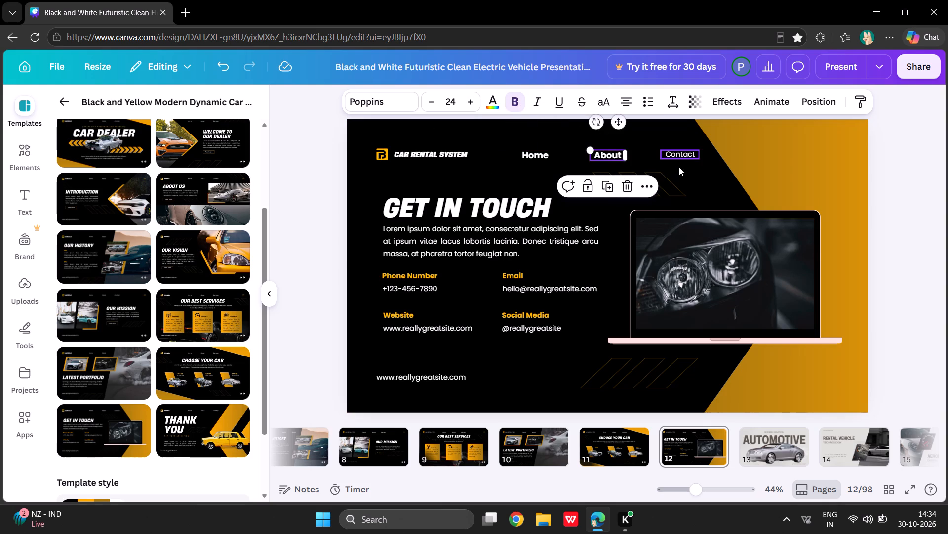
left_click(680, 156)
triple_click(471, 103)
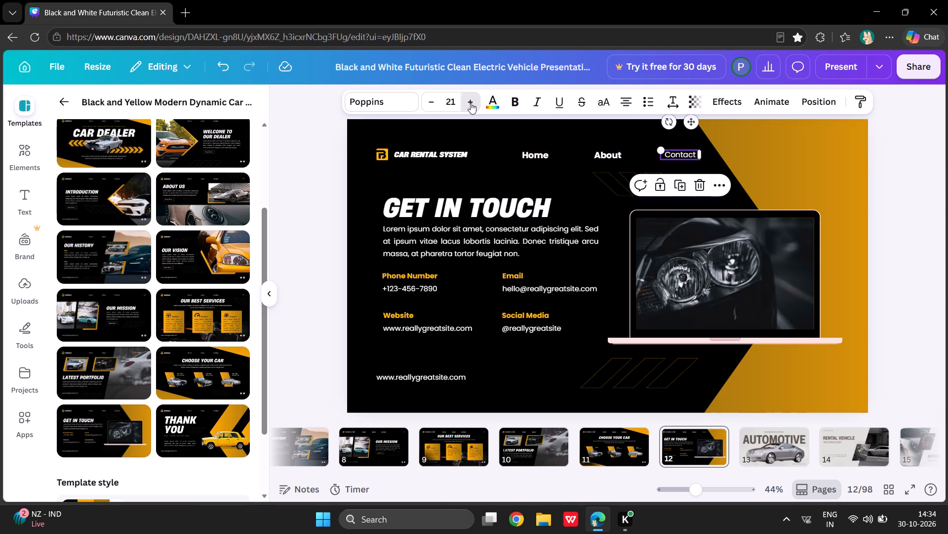
left_click(471, 103)
left_click(519, 106)
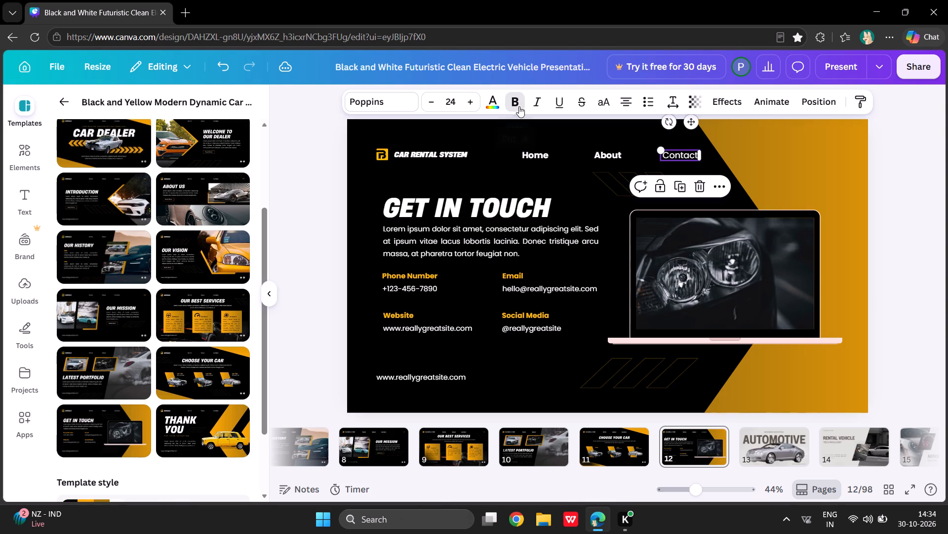
Replace the paragraph under the Get in Touch heading with "WE HAVE PROVIDED ALL OOF INFORMATION THAT ANY QUERYS OF".
double_click(446, 248)
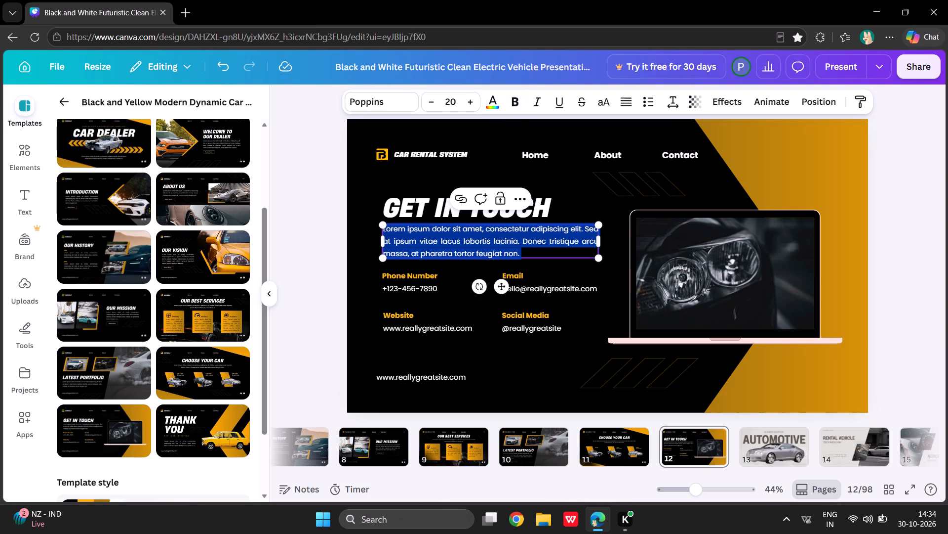
key("BackSpace")
type("WE HAVE")
key("space")
key("p")
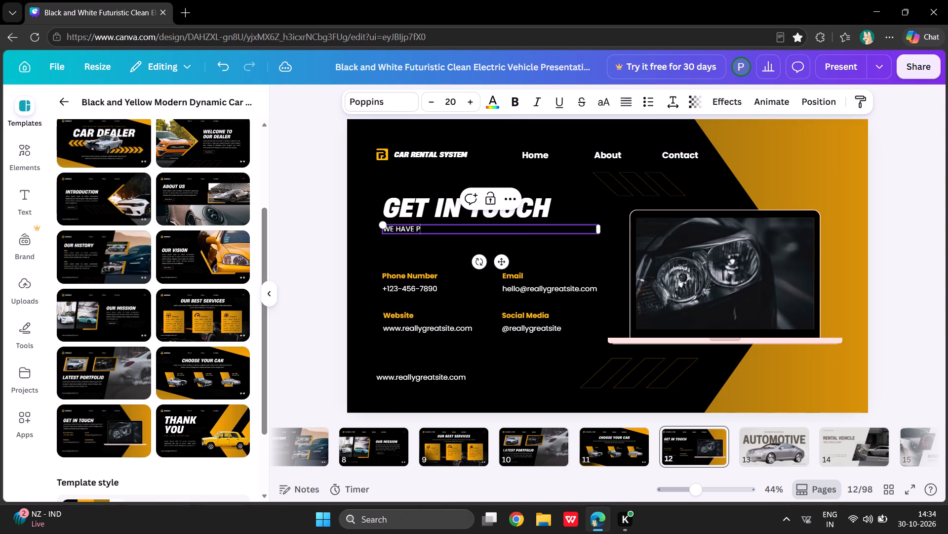
key("BackSpace")
type("PROVIDED")
key("space")
type("ALL OOF INFORMATION THAT ANY")
key("space")
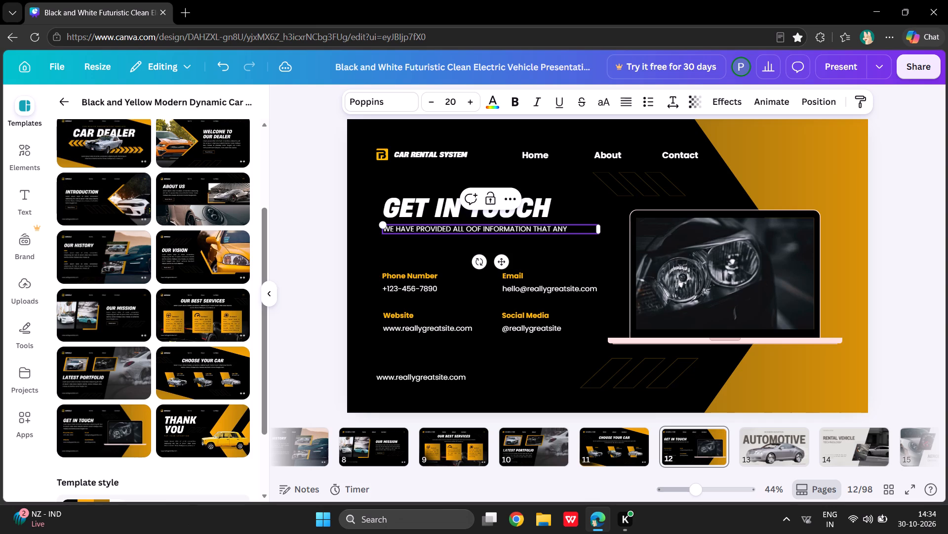
type("QUERYS")
key("space")
type("OF")
key("space")
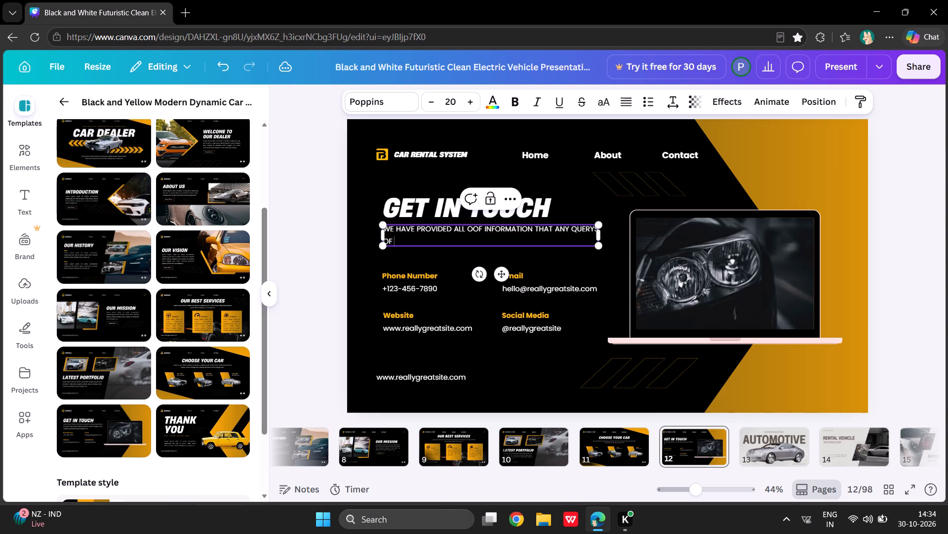
Finish the Get in Touch paragraph with "YOUR TENTAL ORDER YOU CAN COMMUNICATE WITH US EASILY BY PROVIDED INFORMATION".
type("YOUR PRO")
key("BackSpace")
key("BackSpace")
key("BackSpace")
type("TENTAL ORDER YOU A")
key("BackSpace")
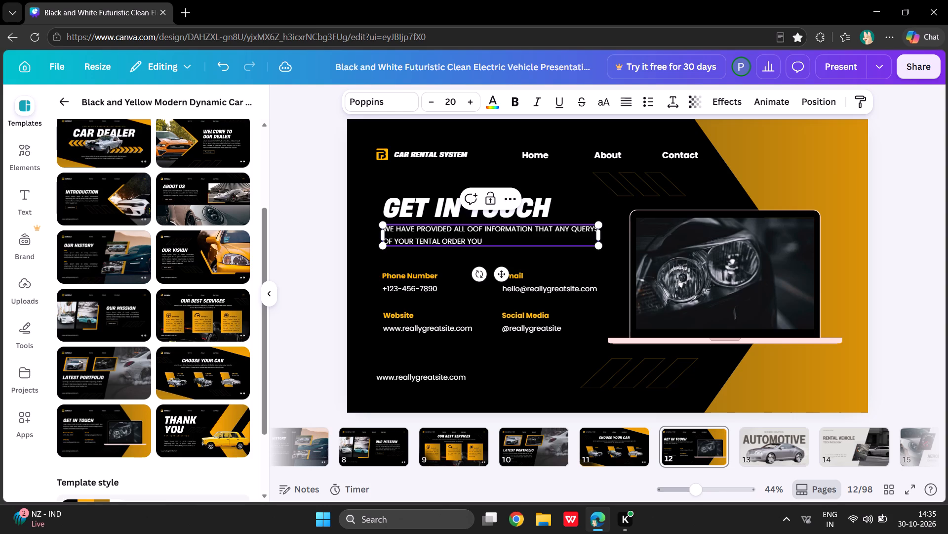
type("CAN COMMUNICATE")
key("space")
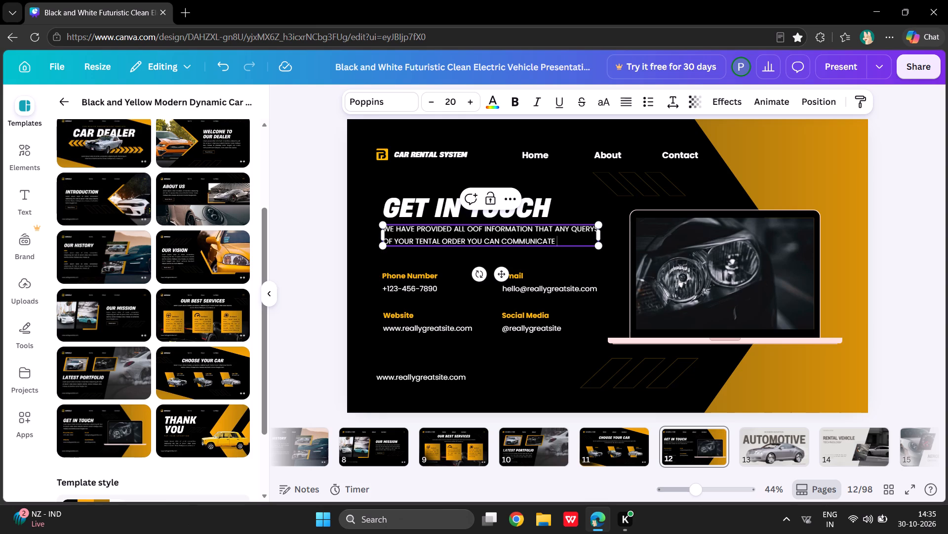
type("WITH")
key("space")
type("US EASILY")
key("space")
key("b")
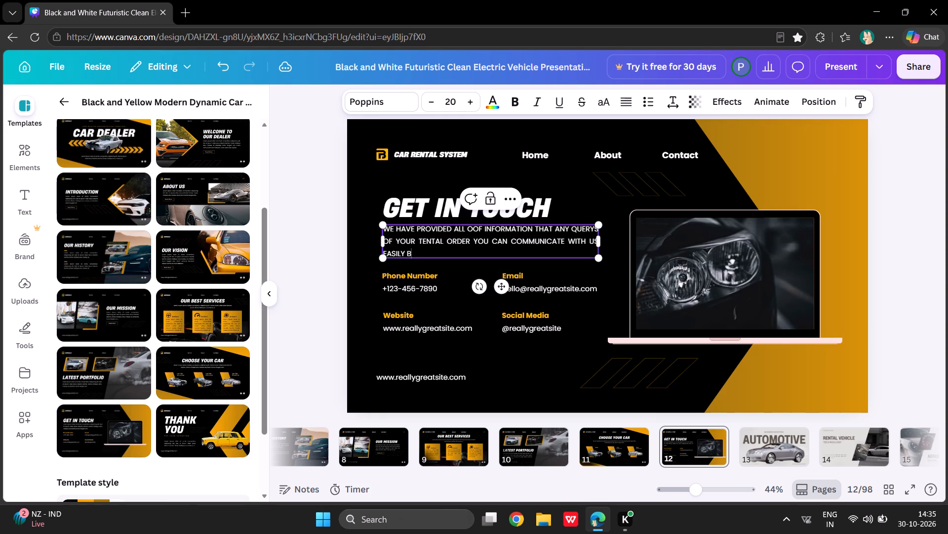
type("Y PROVIDED INFORMATION")
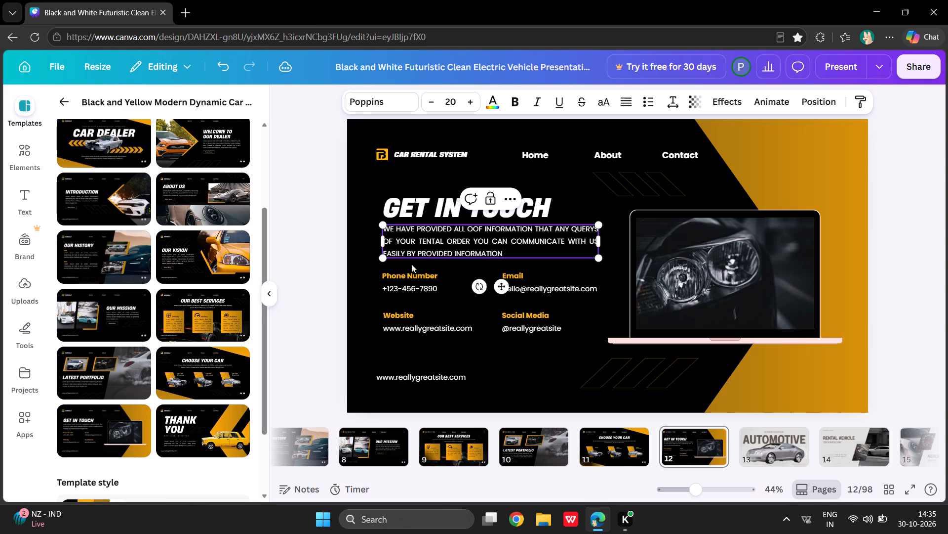
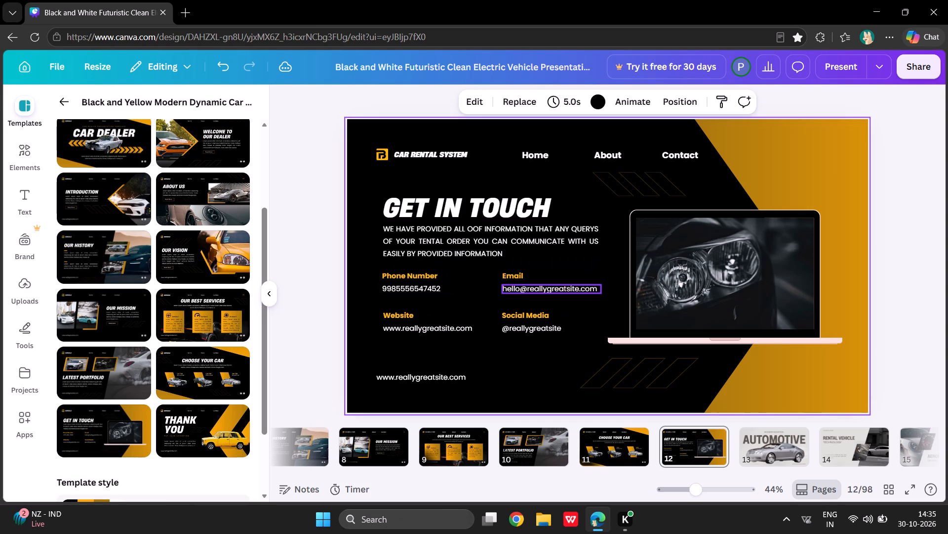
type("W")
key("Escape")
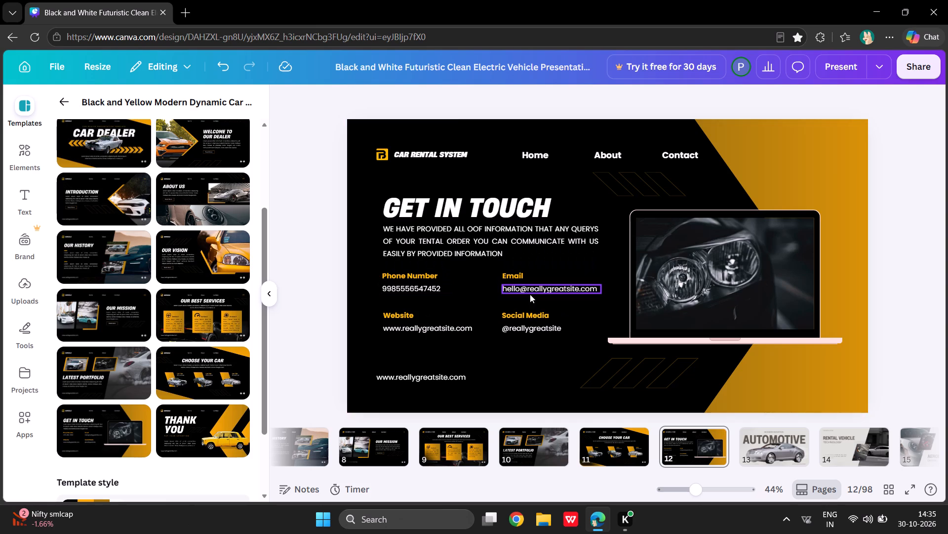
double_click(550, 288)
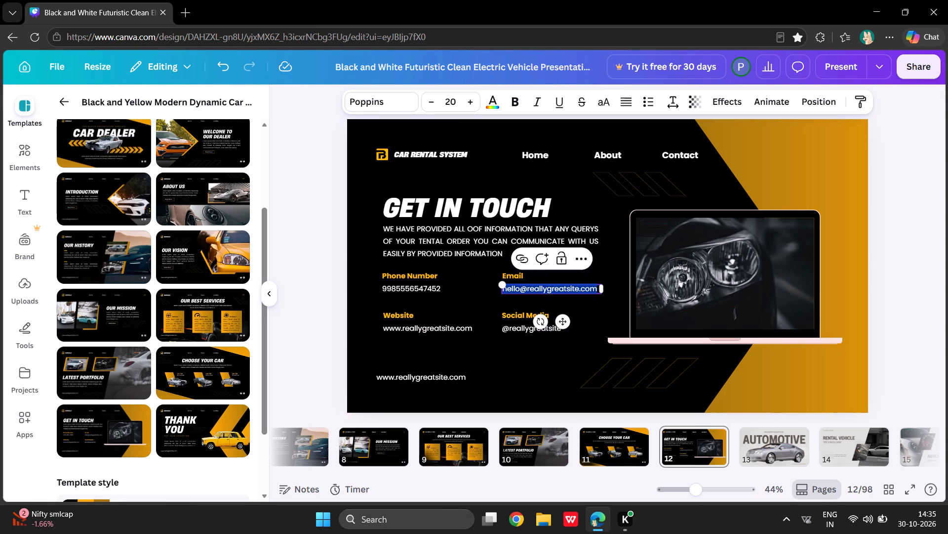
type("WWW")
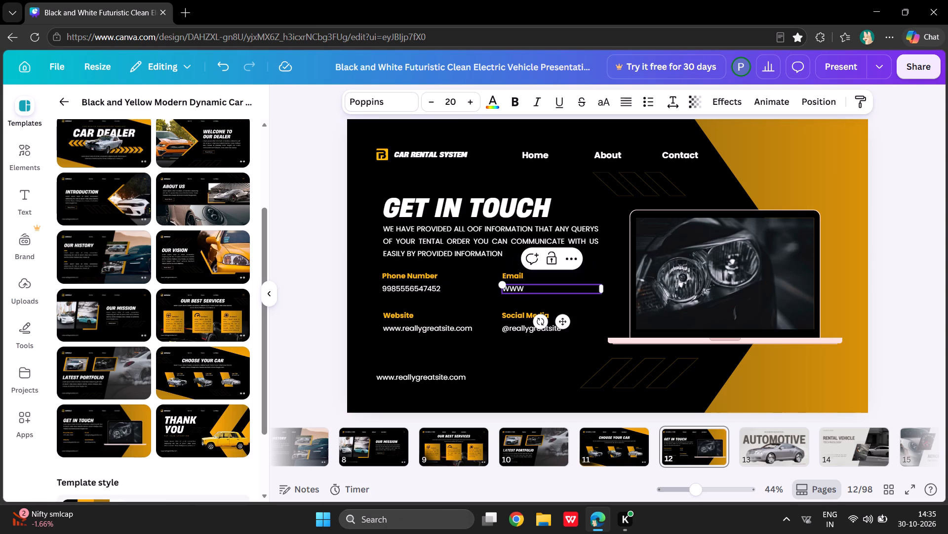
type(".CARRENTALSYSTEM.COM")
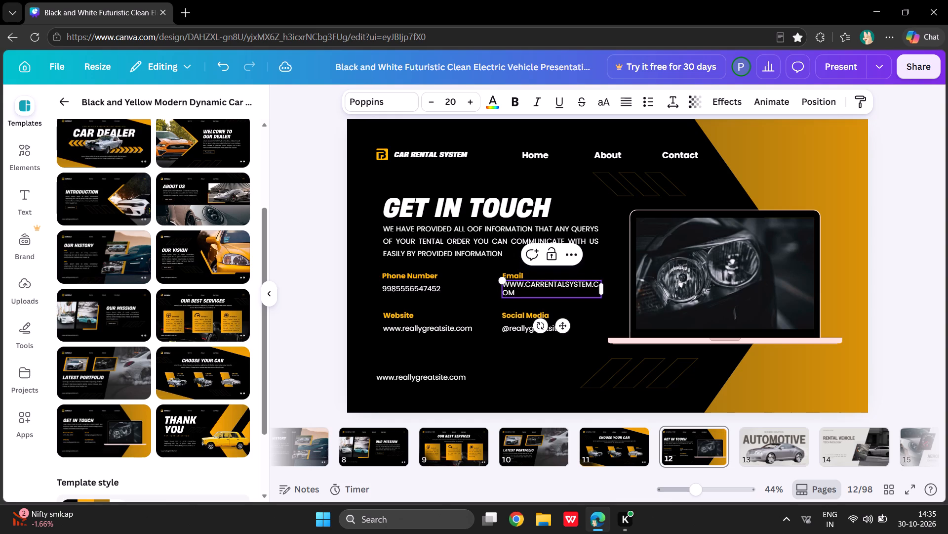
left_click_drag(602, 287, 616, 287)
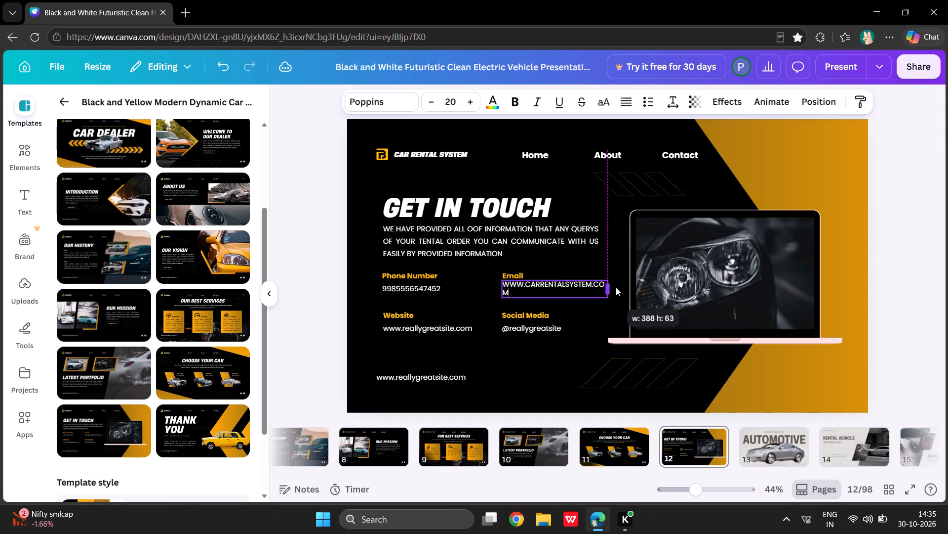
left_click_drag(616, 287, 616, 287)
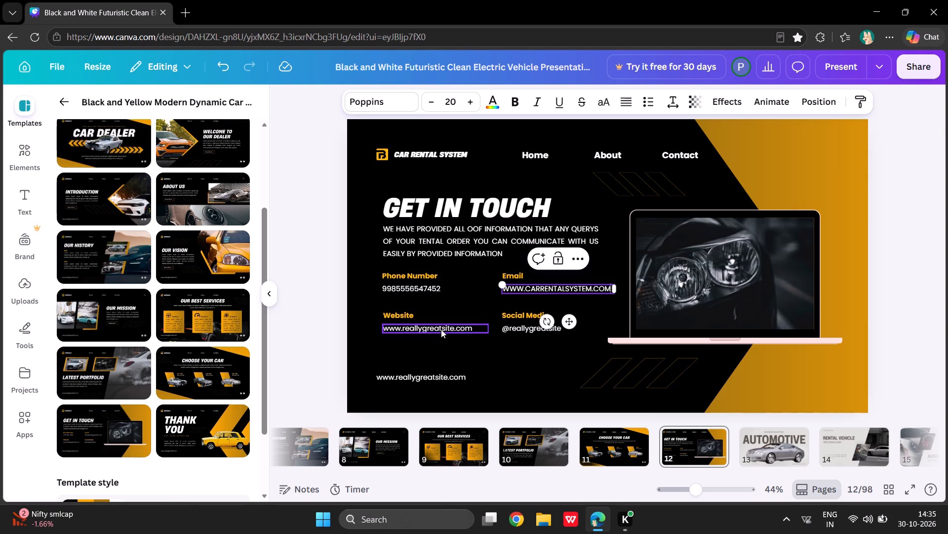
Replace the Email entry's text with "CARRENTALSYSTEM.GGGOGLE.COM" and widen its text box to fit on one line.
triple_click(550, 285)
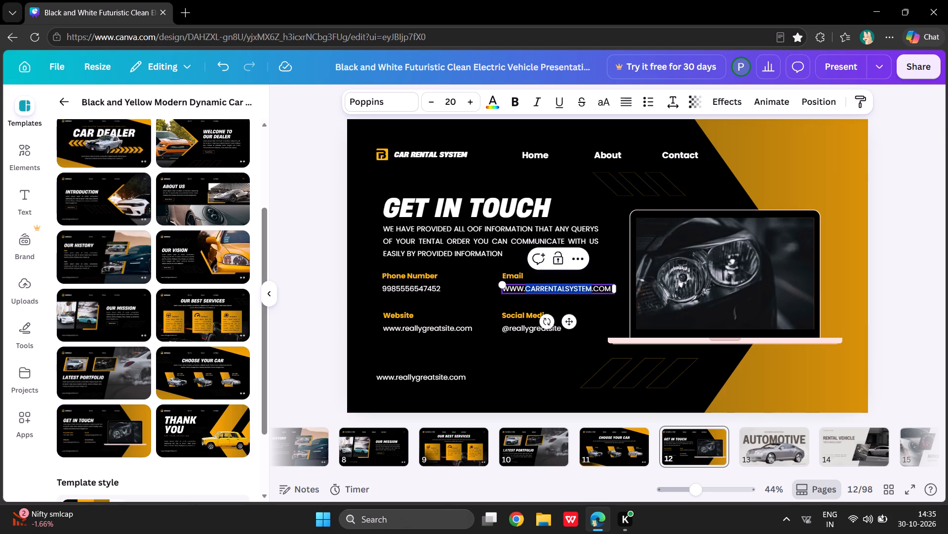
key("BackSpace")
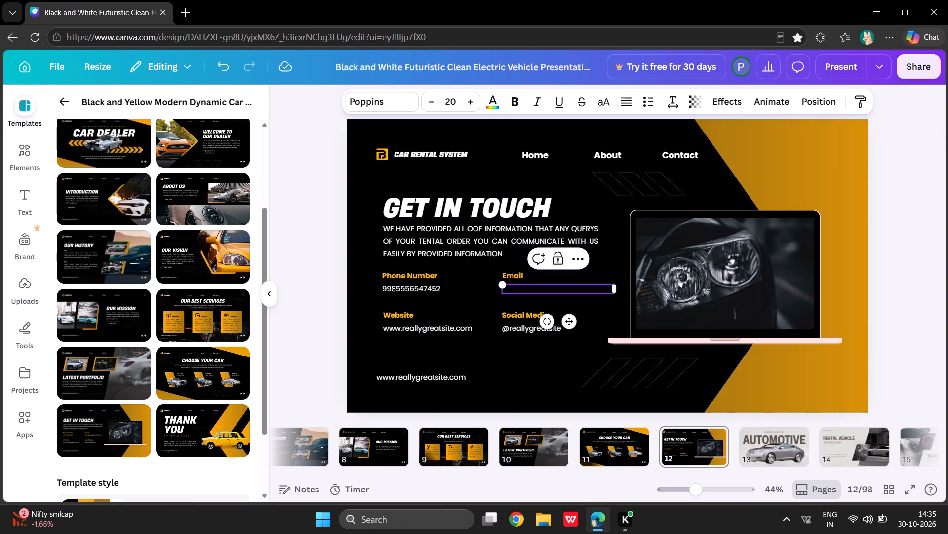
type("CAR R")
key("BackSpace")
key("BackSpace")
key("BackSpace")
type("RRENTALSYSY")
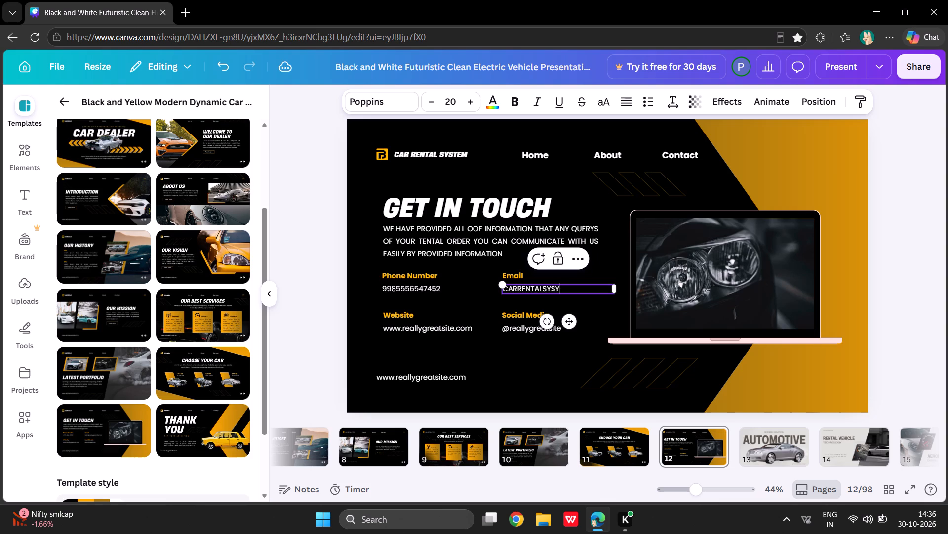
key("BackSpace")
type("TEM")
type(".GGGOGLE.COM")
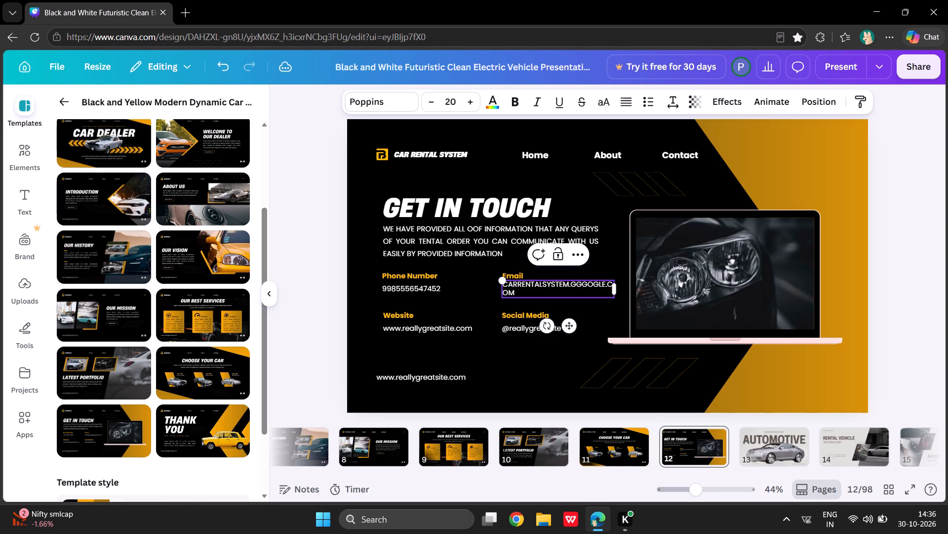
left_click_drag(616, 292, 619, 292)
left_click_drag(619, 292, 628, 294)
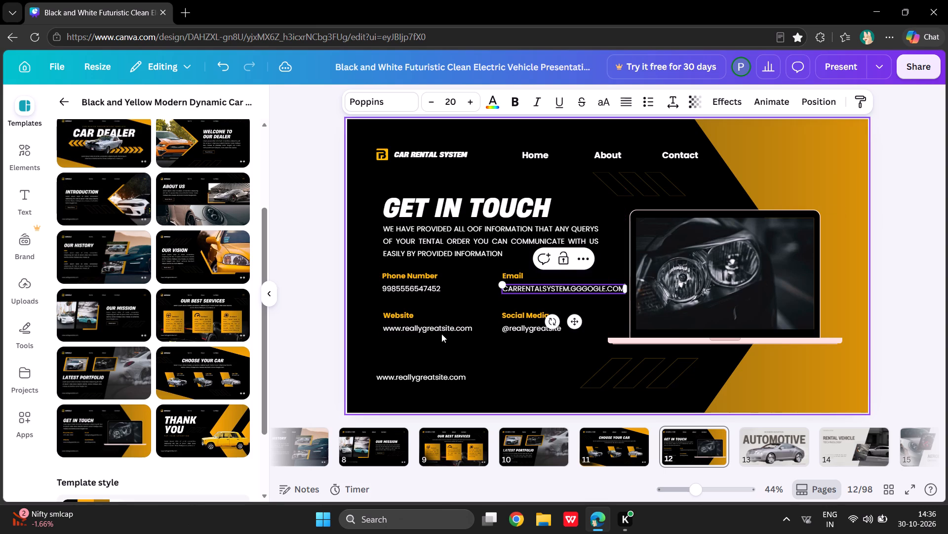
double_click(441, 333)
key("BackSpace")
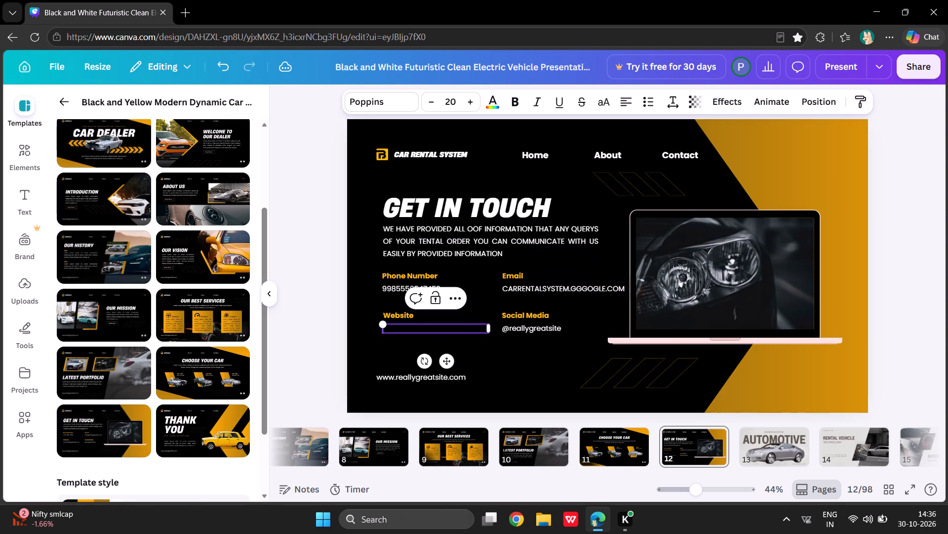
type("WWW.")
type("CARRENTAL")
type("SYSTEM.COM")
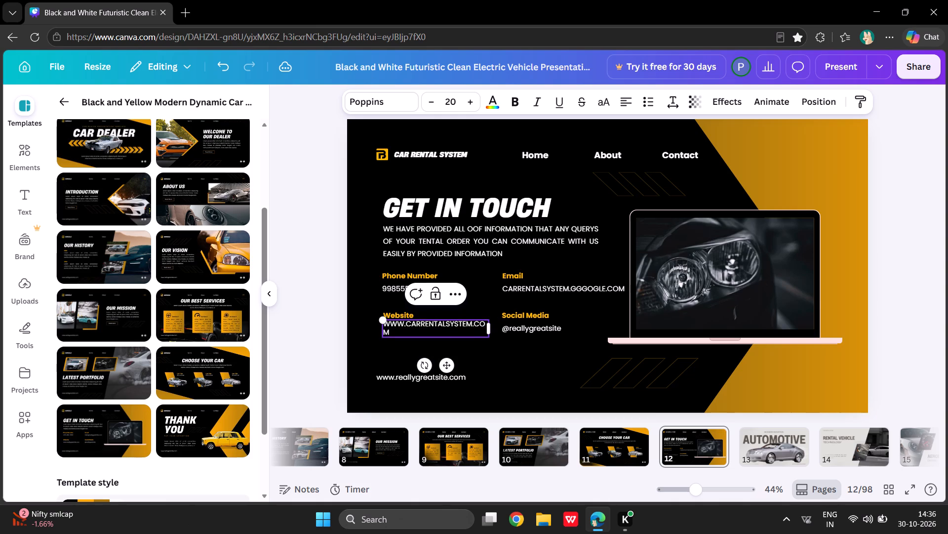
left_click_drag(489, 329, 499, 330)
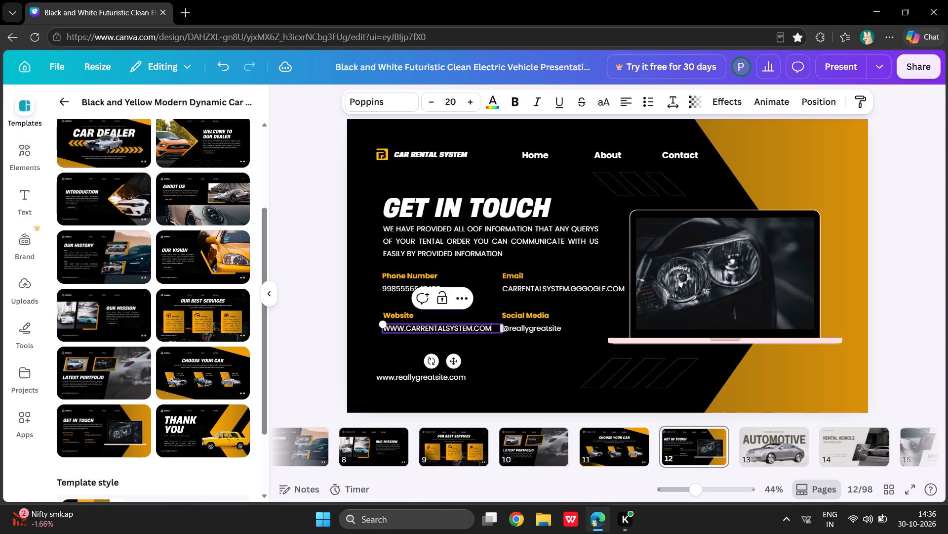
double_click(517, 328)
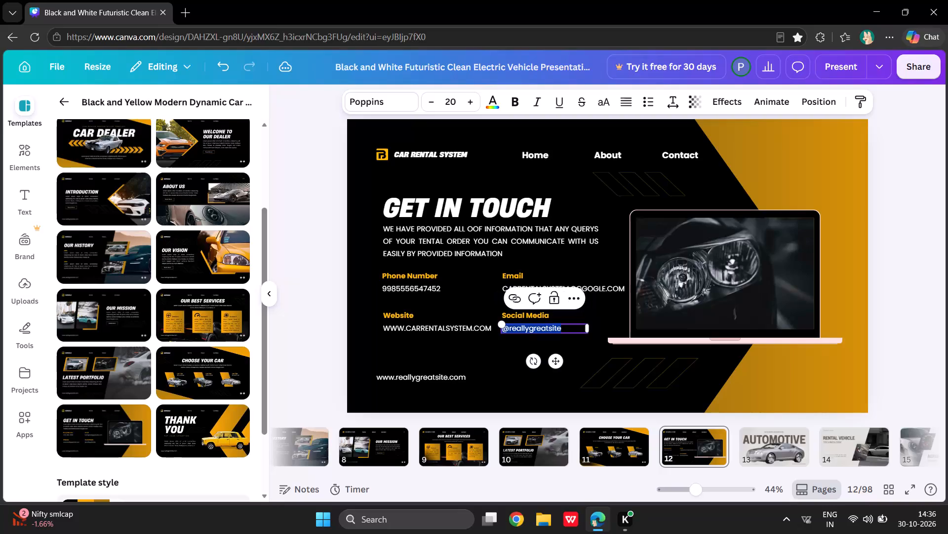
key("shift+at")
type("CARRENTALSYSTEM")
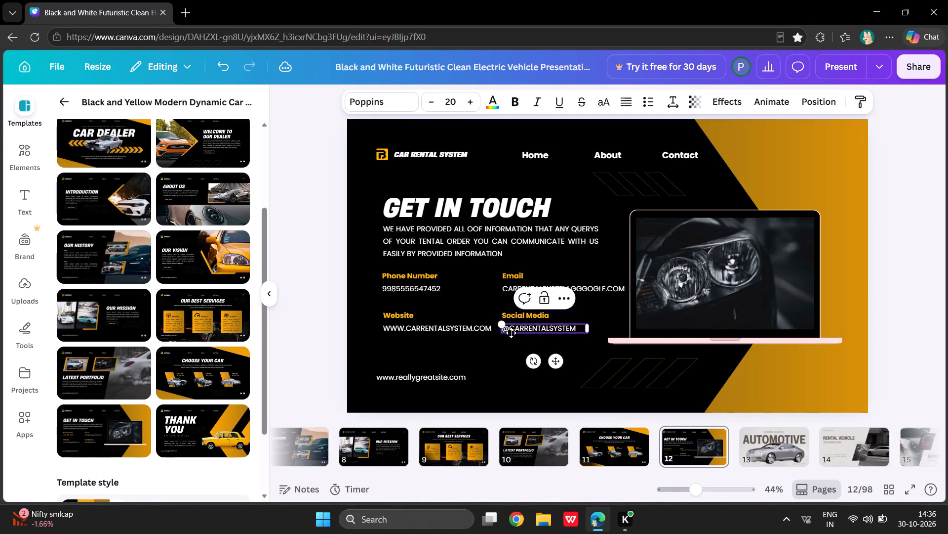
double_click(431, 376)
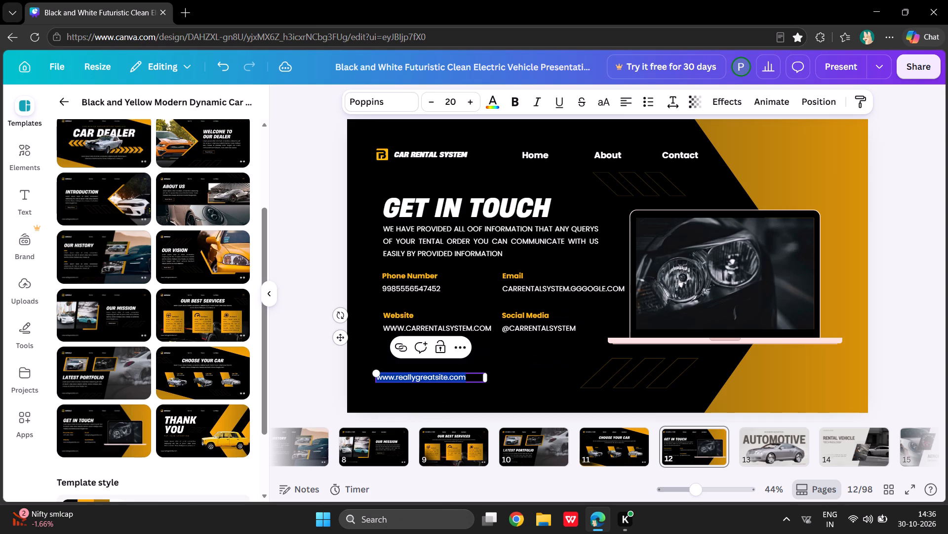
type("WWW")
type(".CARRENTALSYSTEM.COM")
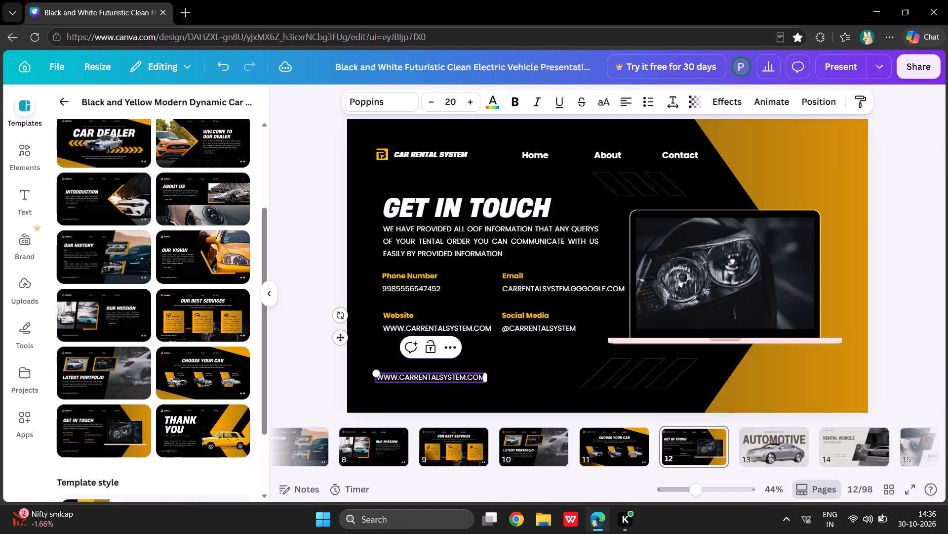
Add the Thank You template with the yellow car as a new page.
left_click(183, 431)
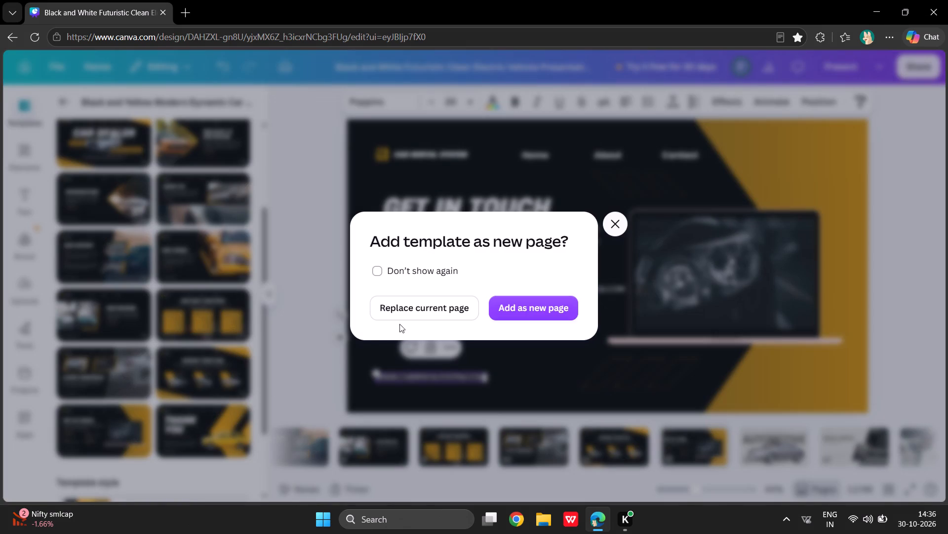
left_click(529, 302)
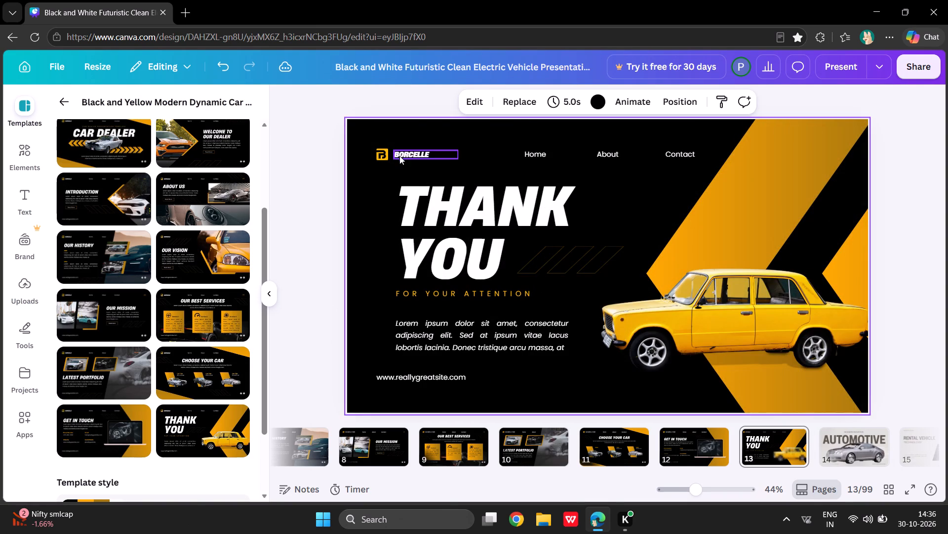
Replace the Borcelle brand name on the Thank You page with "CAR RENTAL SYSTEM" and widen its text box to fit on one line.
double_click(400, 154)
key("BackSpace")
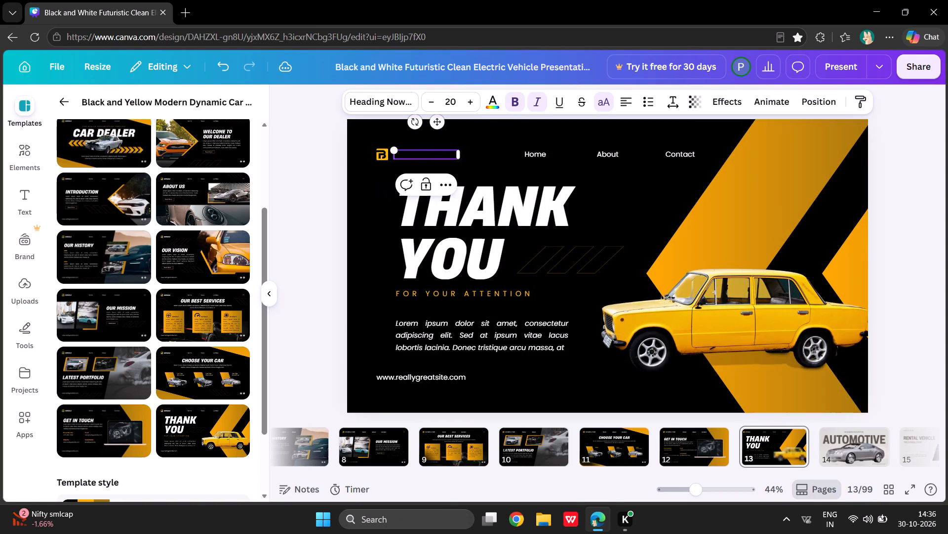
type("CAR RENTA")
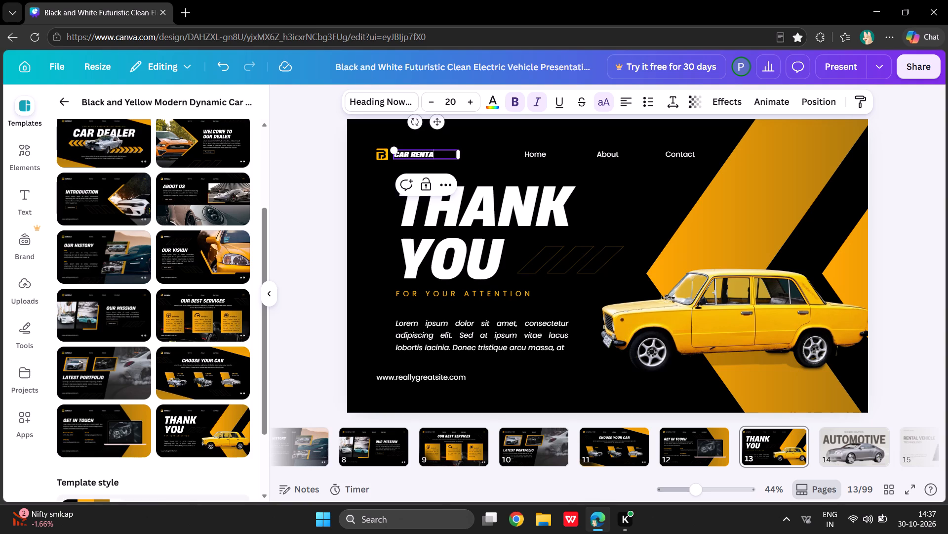
type("L SYSTEM")
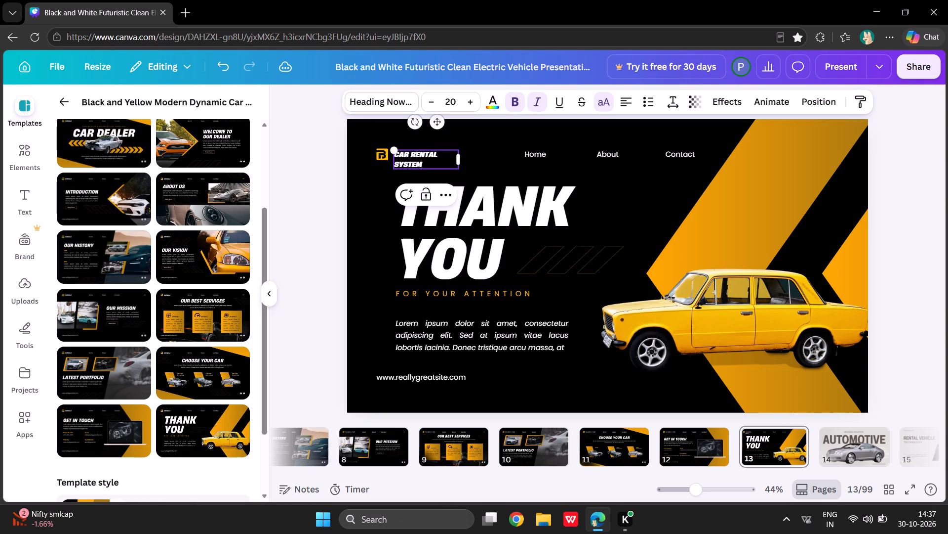
left_click_drag(460, 159, 472, 159)
left_click_drag(472, 159, 479, 159)
Set the Home and About labels on the Thank You page to size 24 and make them bold.
left_click(533, 154)
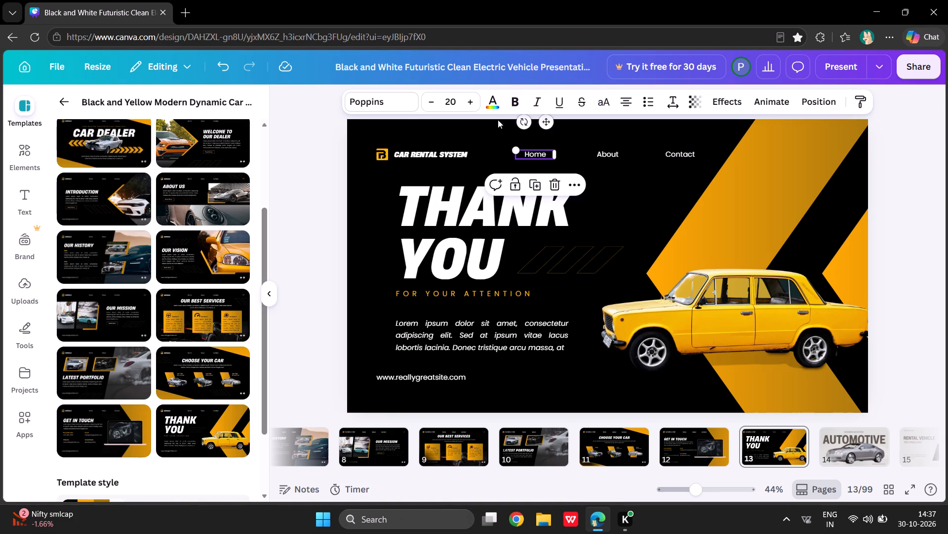
triple_click(471, 103)
left_click(471, 103)
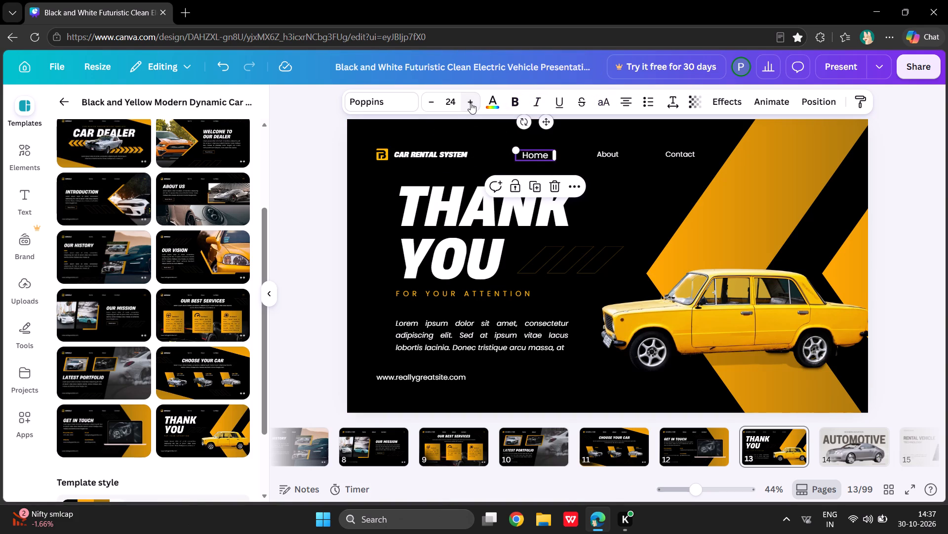
left_click(517, 103)
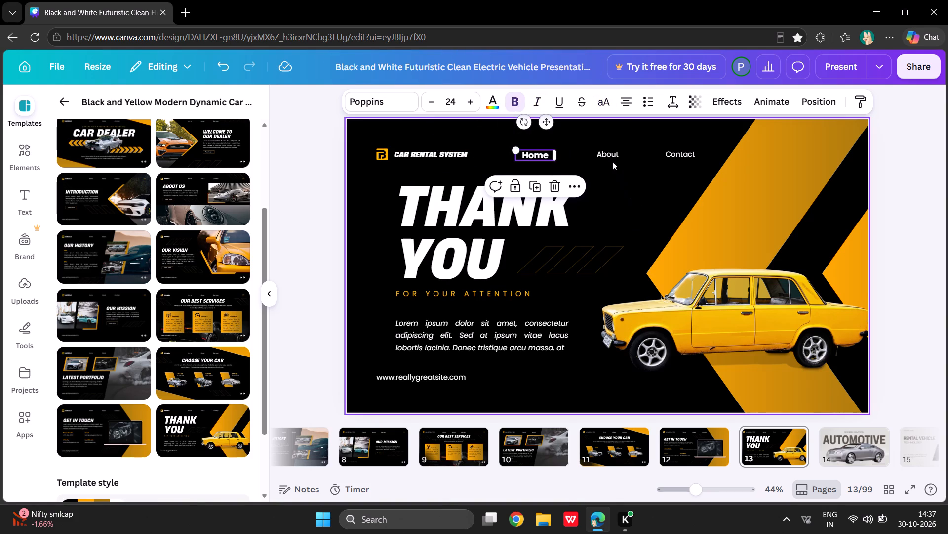
left_click(611, 154)
triple_click(471, 100)
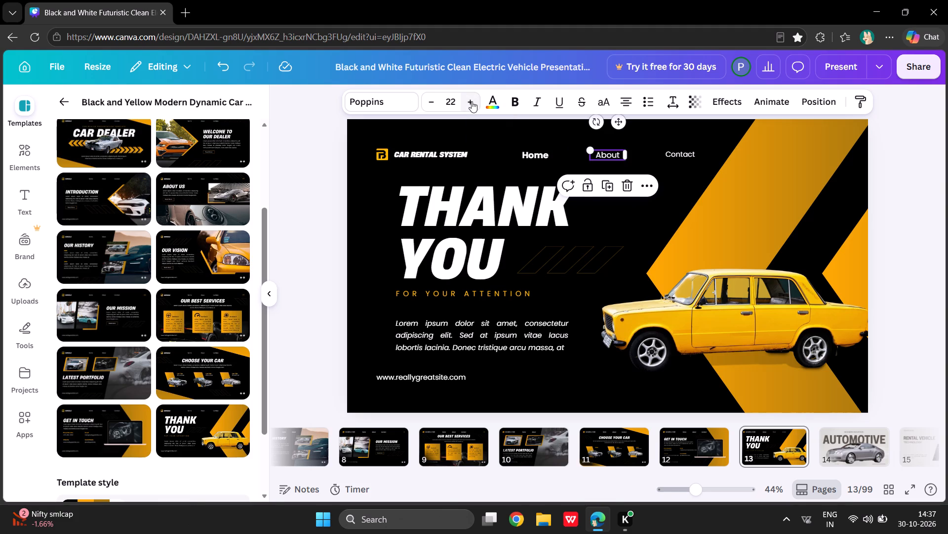
left_click(472, 101)
left_click(514, 103)
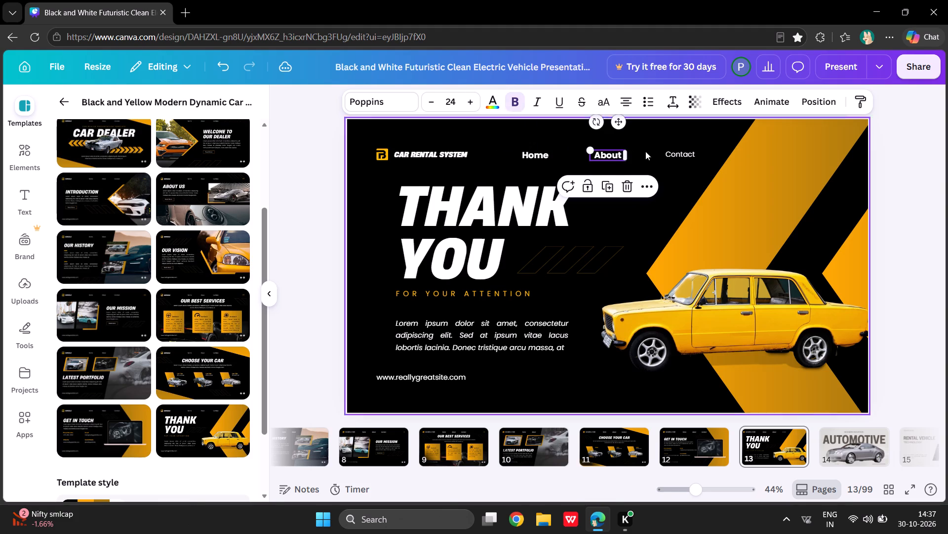
Set the Contact label on the Thank You page to size 24 and make it bold.
left_click(672, 152)
triple_click(469, 97)
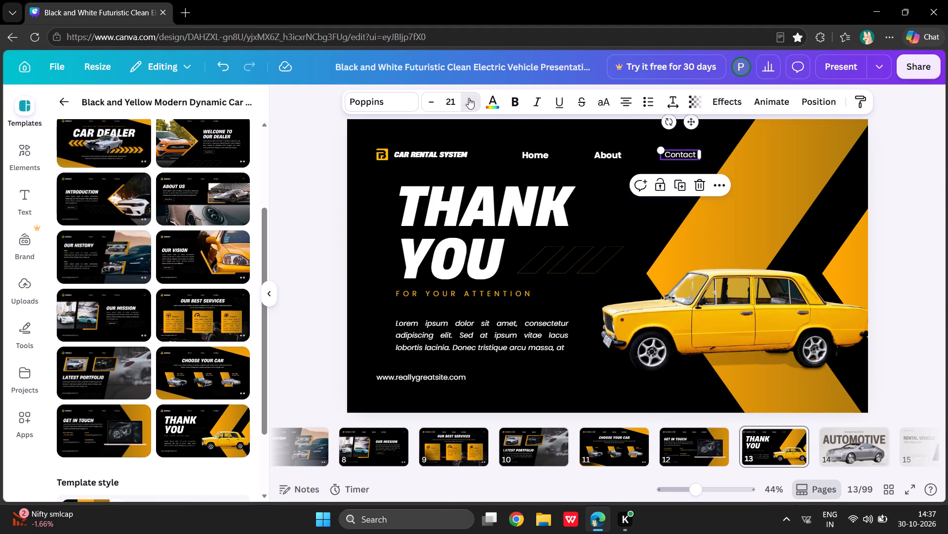
left_click(469, 98)
left_click(516, 105)
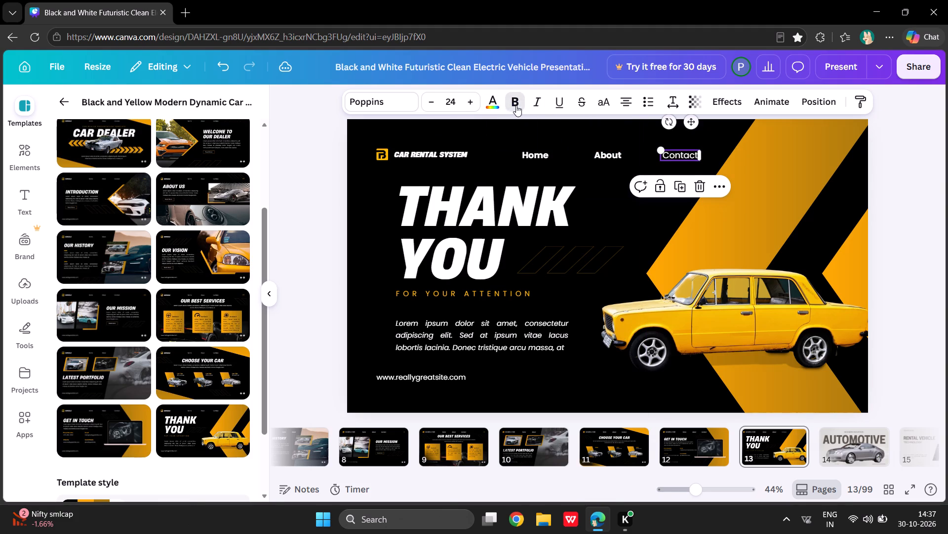
Replace the Thank You page's placeholder paragraph with "THANKYOU FOR VISTING OUR WEBSITE I HOPE THAT YOU FIND YOUR WAY TO YOUR DESTINATION".
double_click(438, 329)
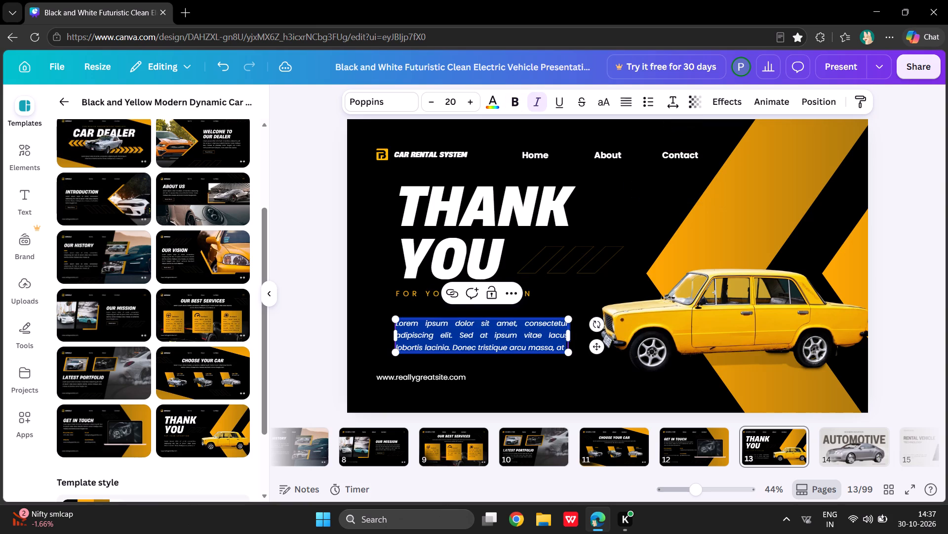
key("BackSpace")
type("THANKYOU")
key("space")
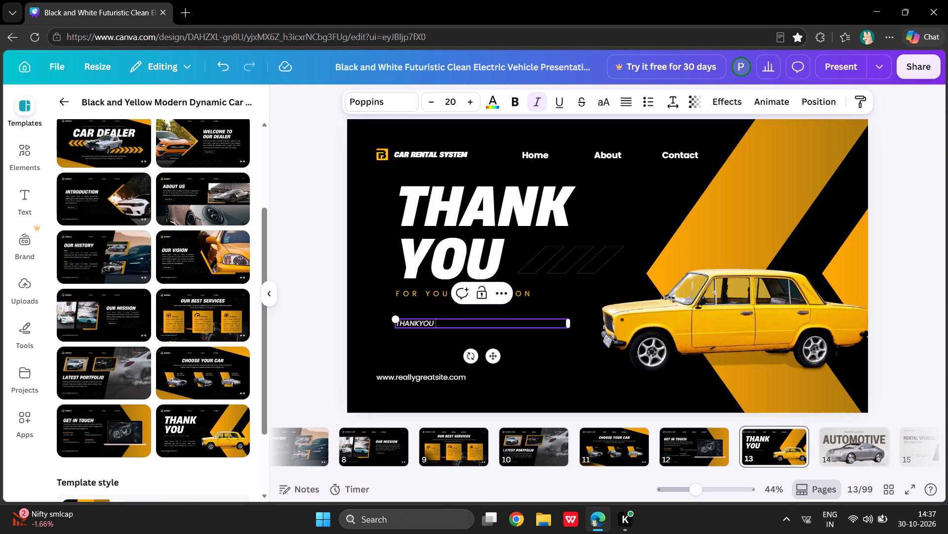
key("space")
type("FOR VISTING")
key("space")
type("OUR WEBSITE H")
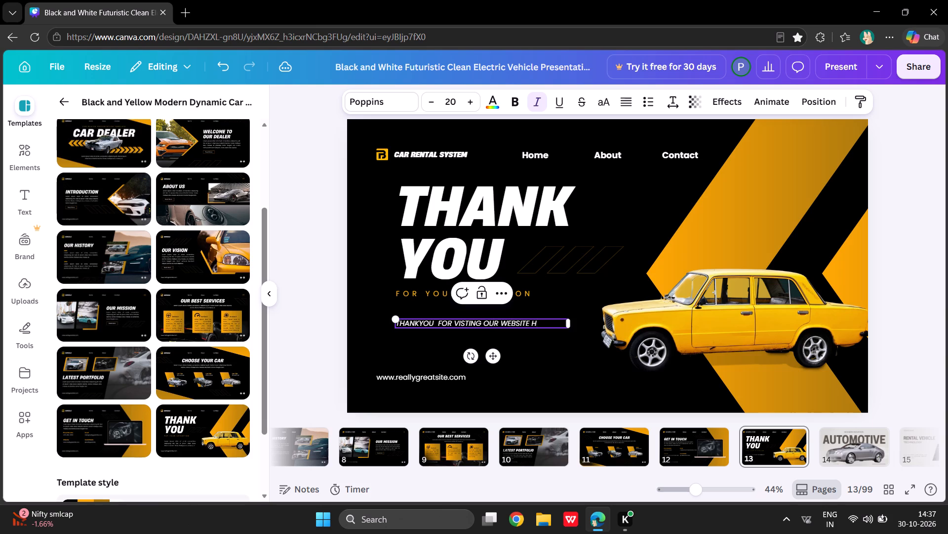
key("BackSpace")
type("I HOPE THAT YOU")
key("space")
type("FIND YOUR WAY TO")
key("space")
key("t")
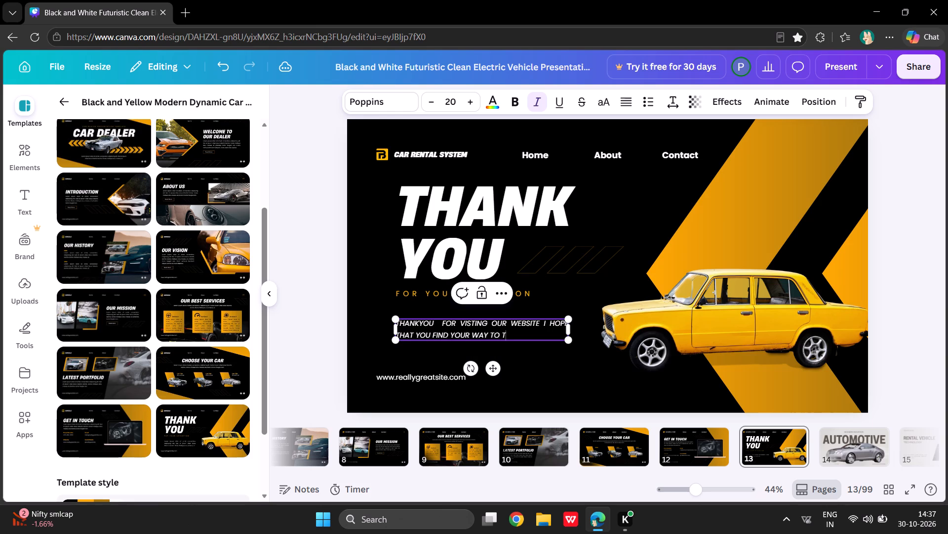
key("BackSpace")
type("YOUR DESTINATION")
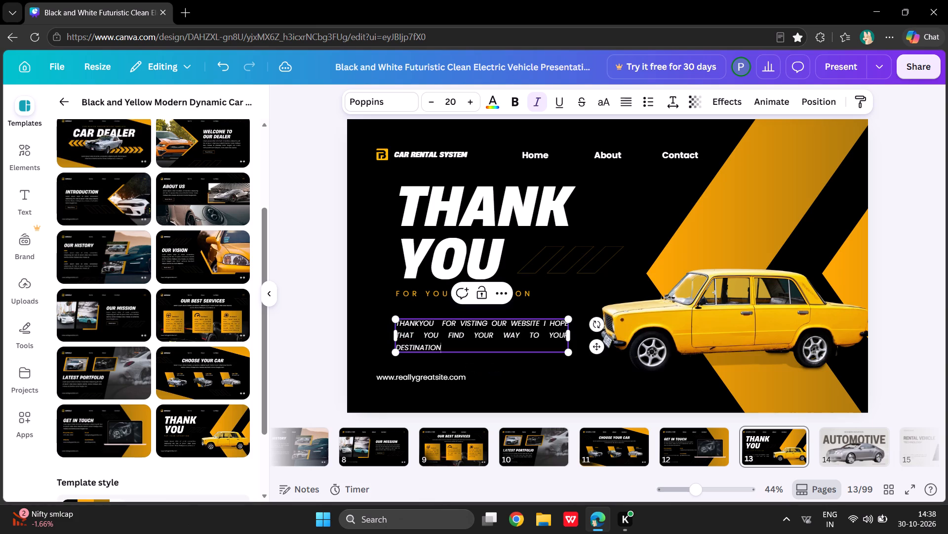
double_click(440, 382)
left_click(440, 382)
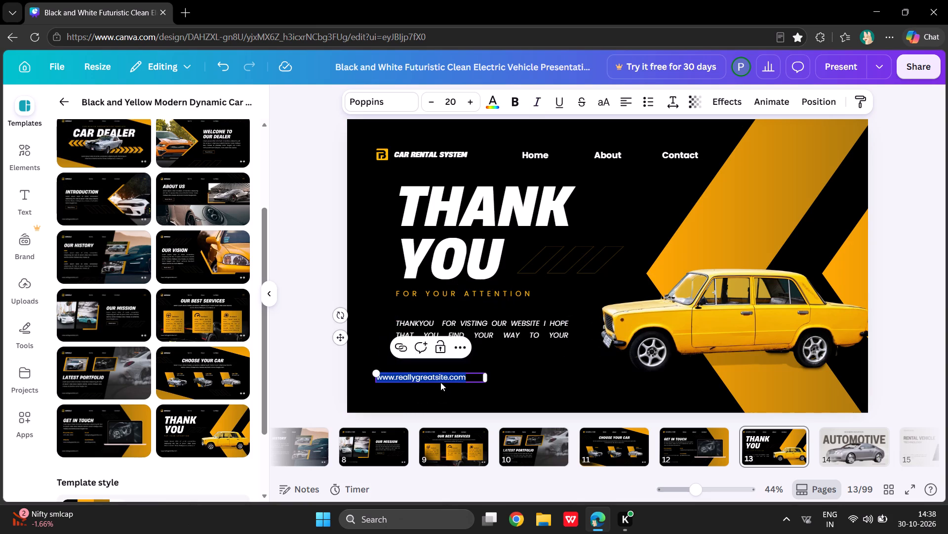
double_click(440, 382)
key("BackSpace")
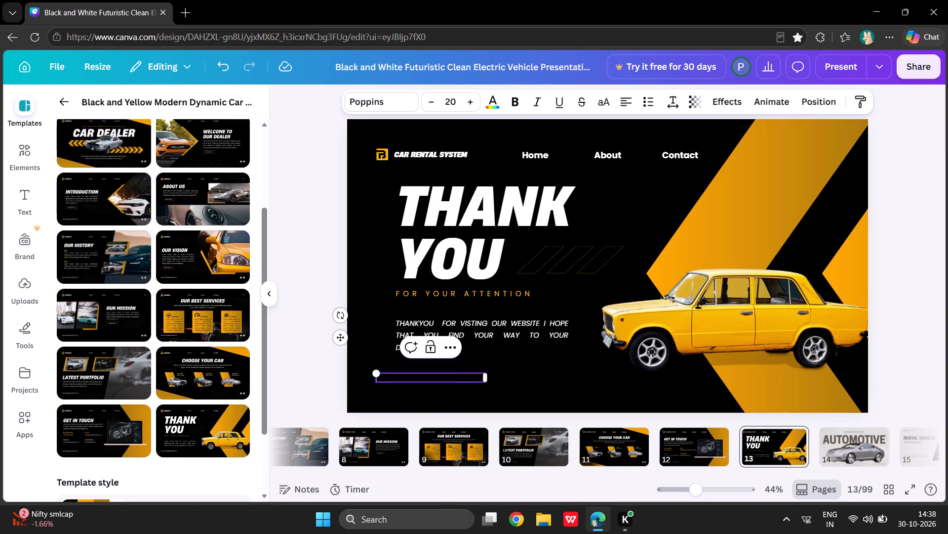
type("WW")
key("w")
key("period")
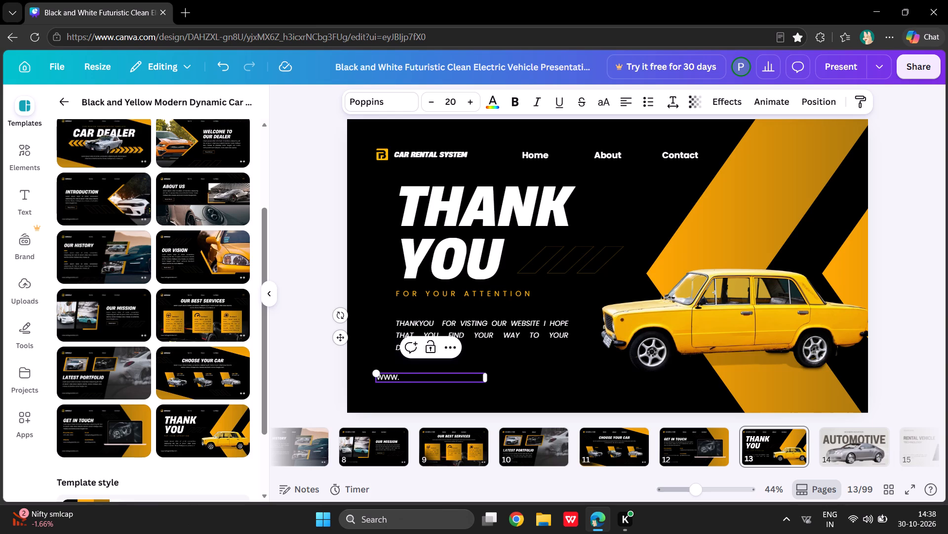
type("CARRENTAL.COM")
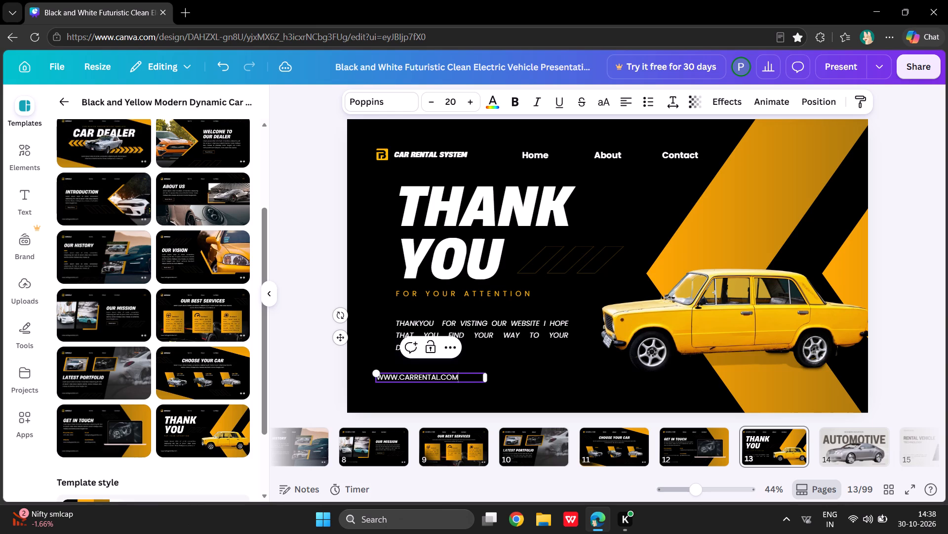
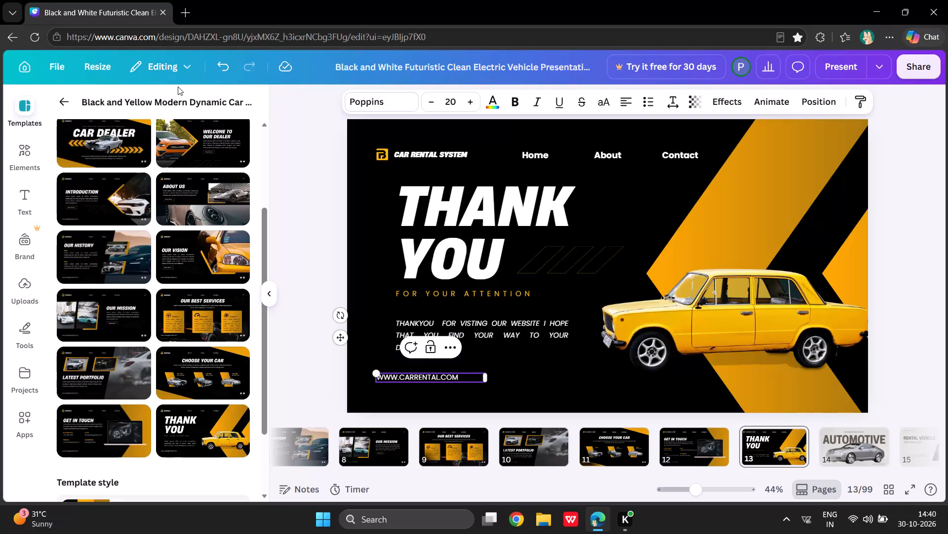
Add the cover page of the Red Black and White Modern Car Rental Business Presentation template as a new page.
left_click(64, 99)
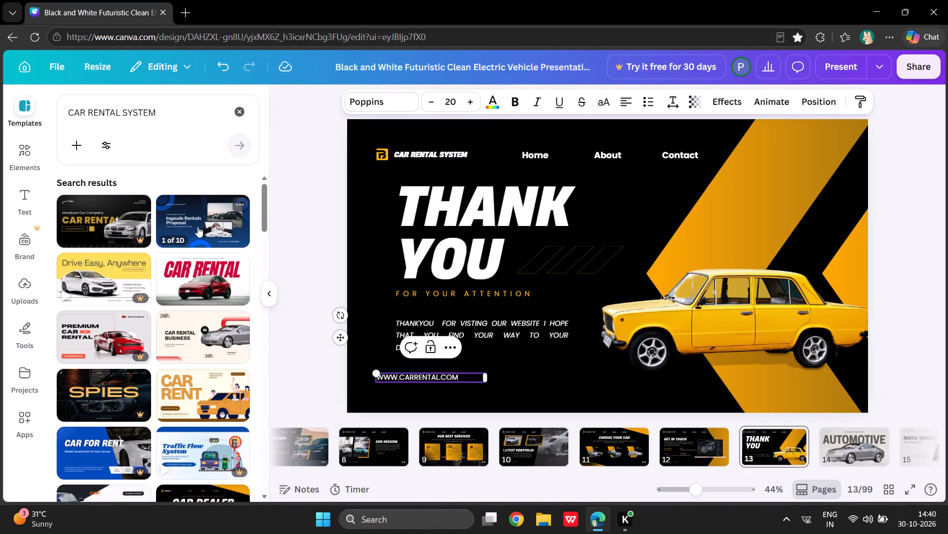
left_click(193, 279)
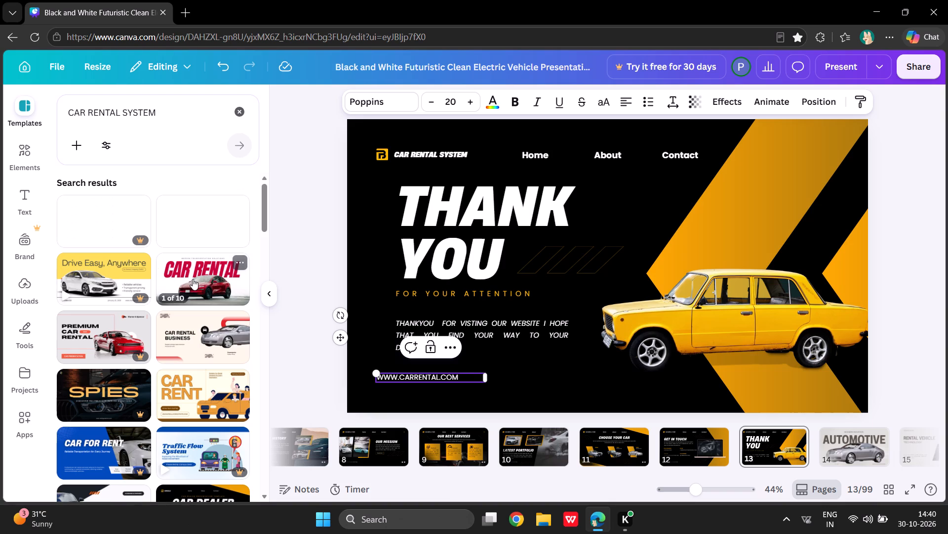
left_click(193, 340)
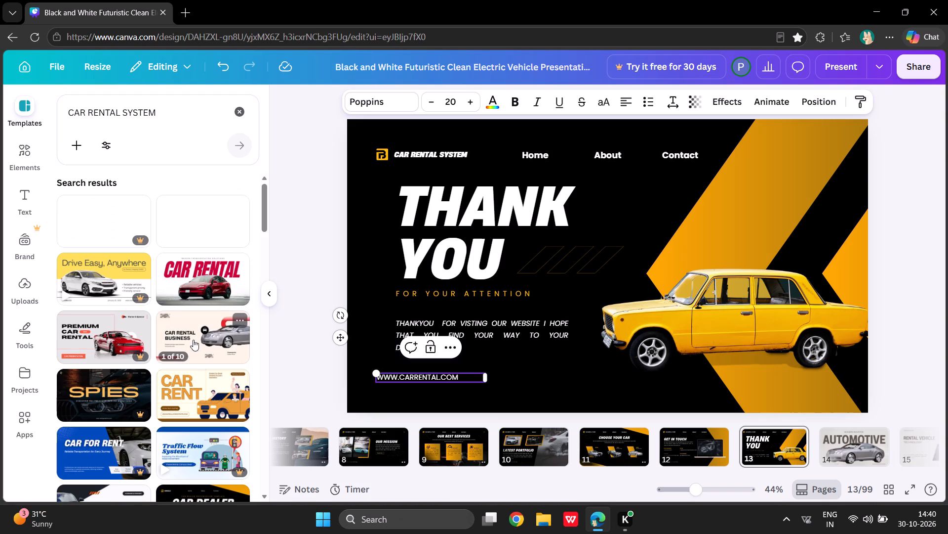
left_click(193, 340)
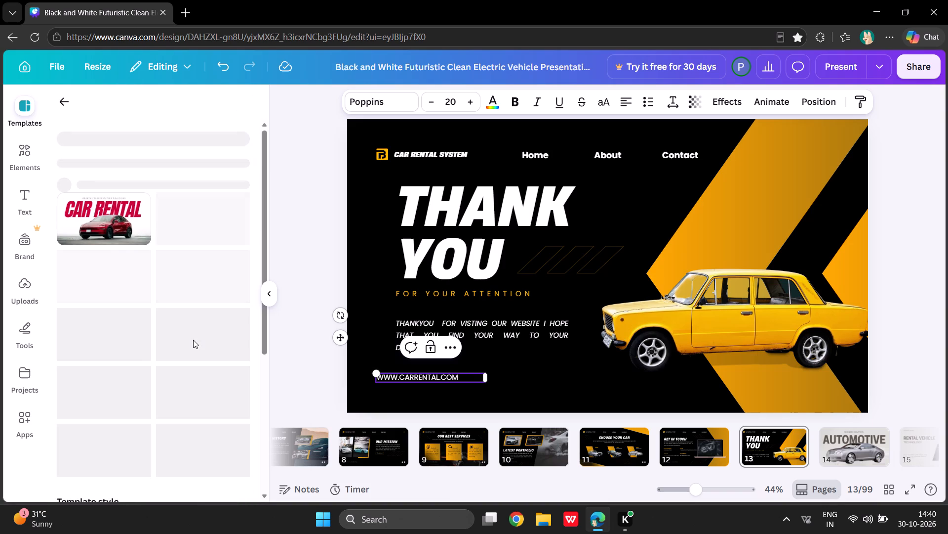
left_click(129, 260)
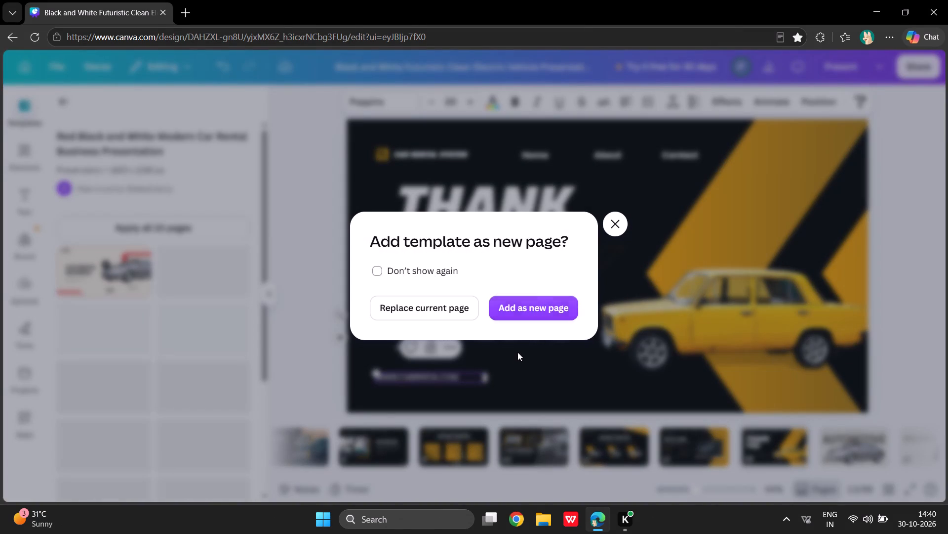
left_click(527, 314)
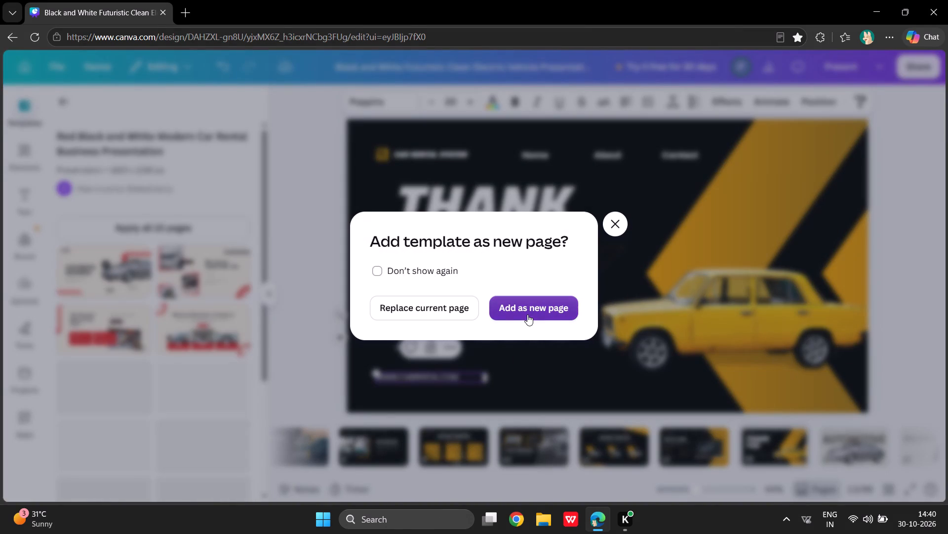
left_click(527, 314)
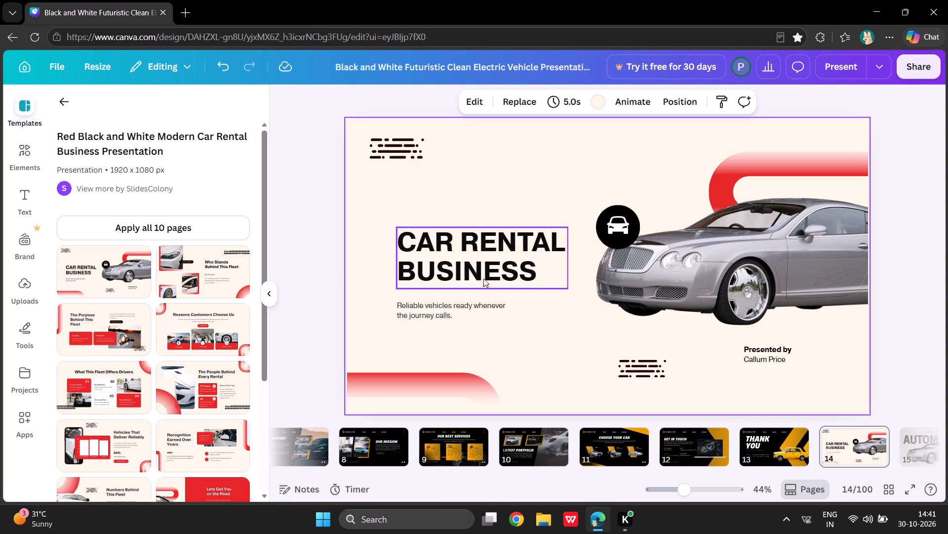
Replace the placeholder name under "Presented by" on the new cover page with the presenter's full name.
double_click(778, 362)
key("BackSpace")
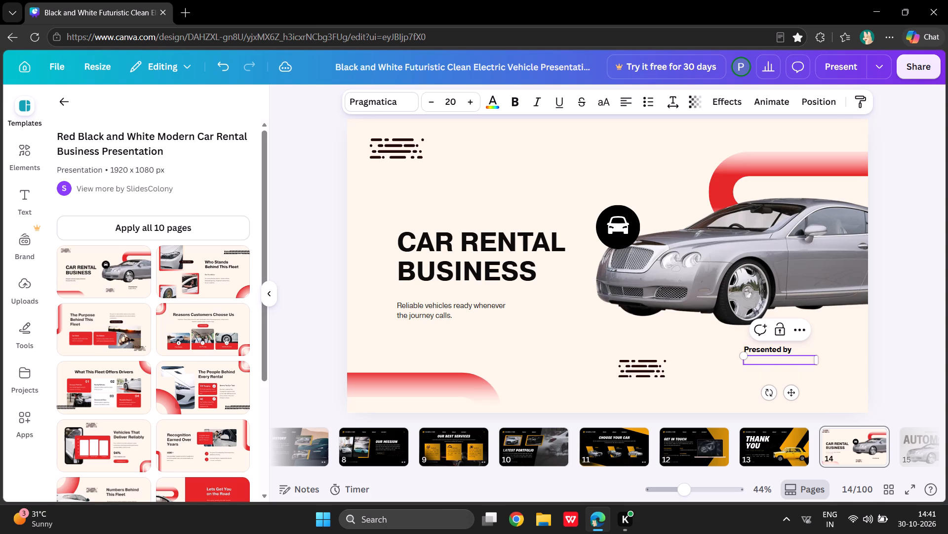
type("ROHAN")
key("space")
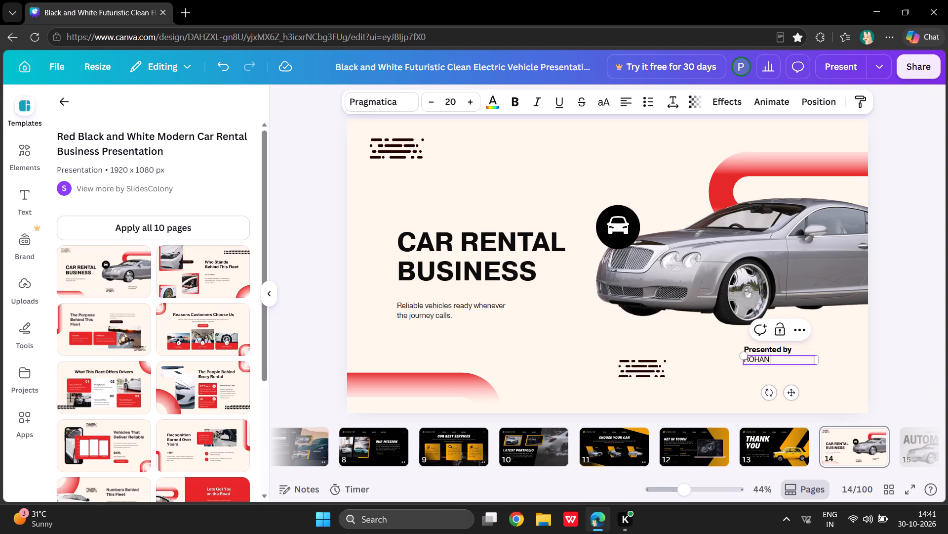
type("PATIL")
Change the second line of the cover title to "SYSTEM" so that it reads "CAR RENTAL SYSTEM".
double_click(494, 263)
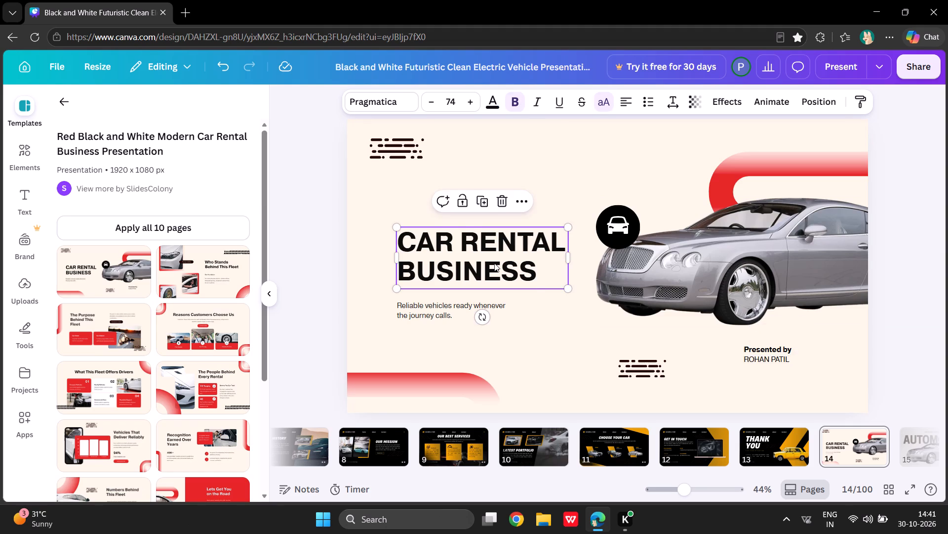
left_click(530, 273)
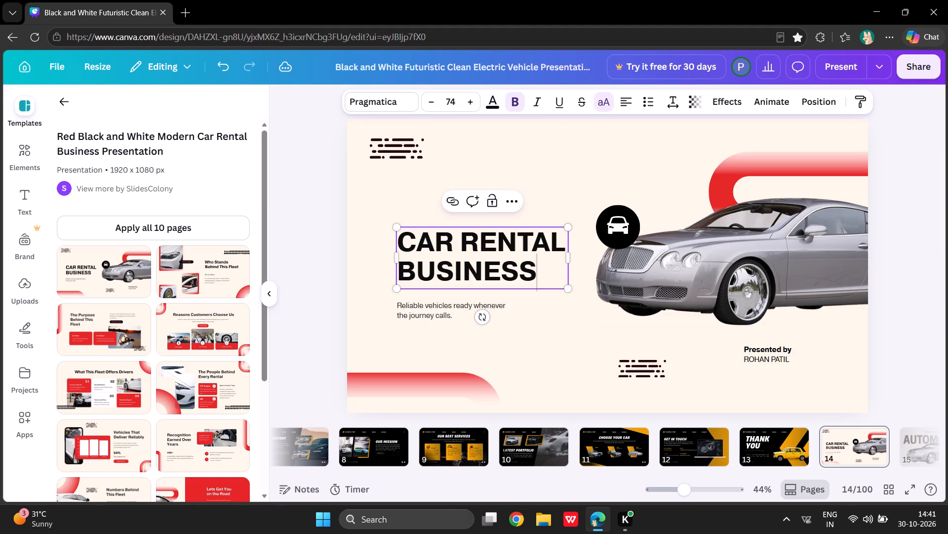
key("BackSpace")
key("BackSpace")
key("BackSpace")
key("BackSpace")
key("BackSpace")
key("BackSpace")
key("BackSpace")
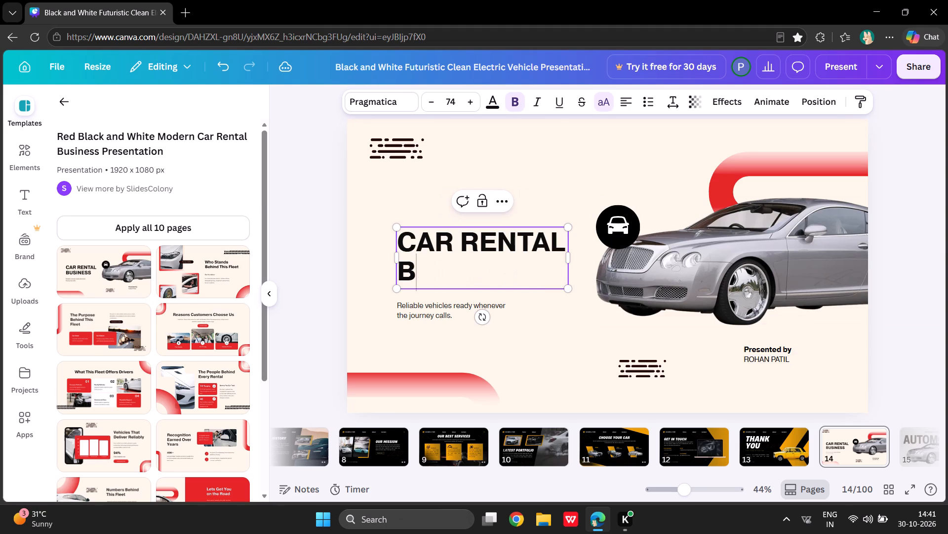
key("BackSpace")
type("SYSTEM")
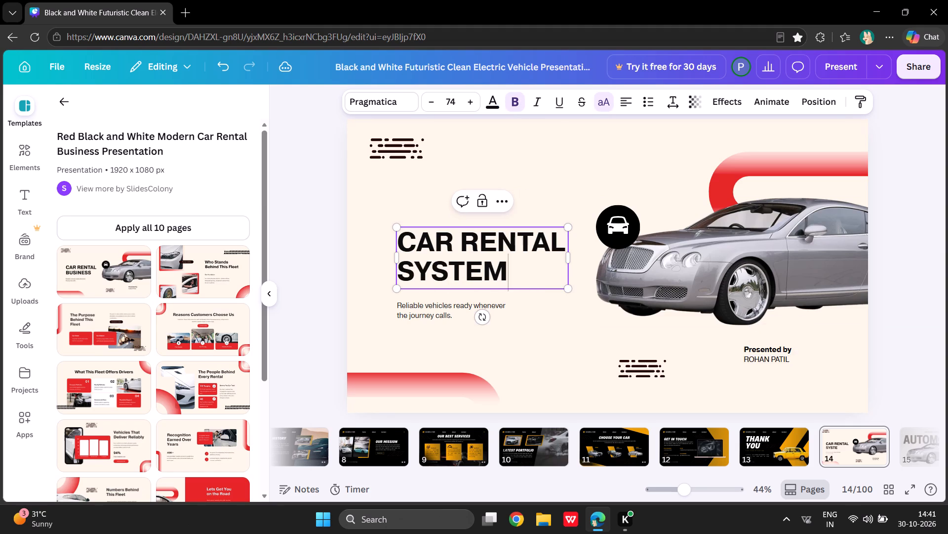
Replace the tagline below the title with "EASY AND SIMPLE TO RENT THE CAR ENJOY" followed by a long row of exclamation marks.
double_click(441, 317)
key("BackSpace")
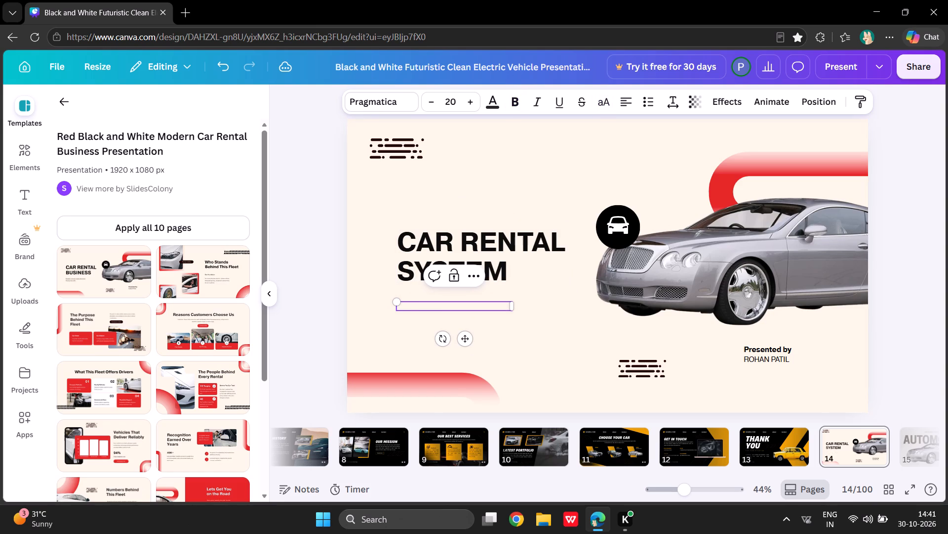
type("EASY AND SIMPLE TO RENT THE CAR")
key("space")
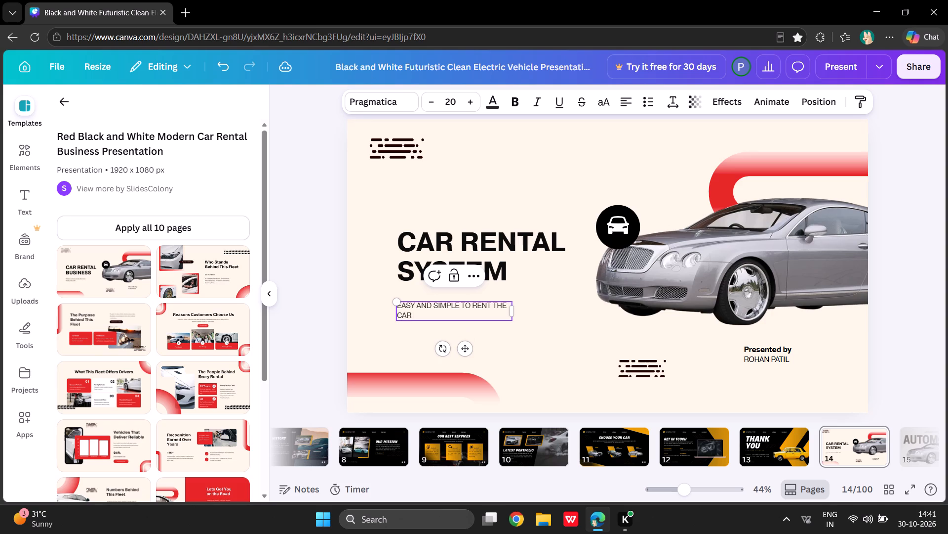
key("space")
type("ENJOY")
key("shift+exclam")
key("shift+exclam")
key("shift+exclam")
key("shift+exclam")
key("shift+exclam")
key("shift+exclam")
key("shift+exclam")
key("shift+exclam")
key("shift+exclam")
key("shift+exclam")
key("shift+exclam")
key("shift+exclam")
key("shift+exclam")
key("shift+exclam")
key("shift+exclam")
key("shift+exclam")
key("shift+exclam")
key("shift+exclam")
key("shift+exclam")
key("shift+exclam")
Move the white car icon and its black circle to the page's upper-left corner, shifting the dashed-line graphic there out of the way.
left_click(623, 227)
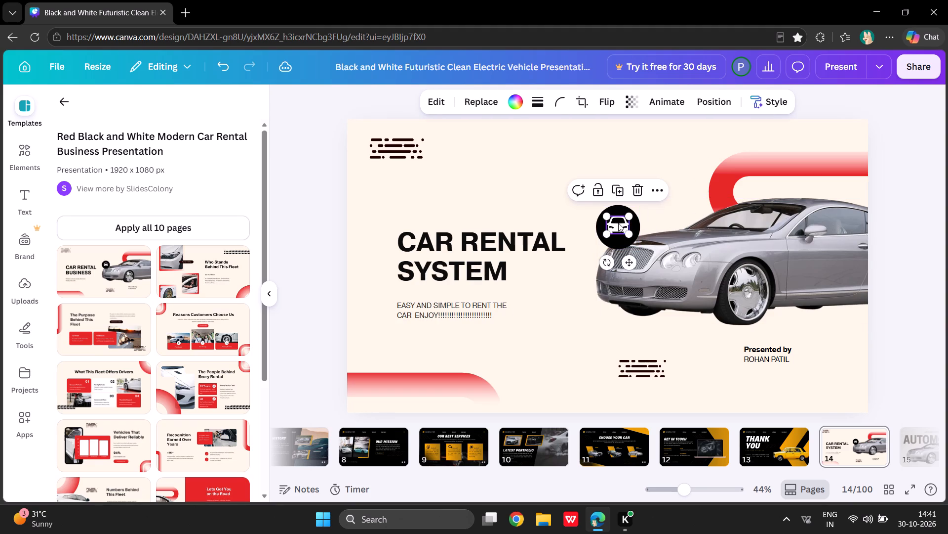
left_click_drag(618, 223, 450, 146)
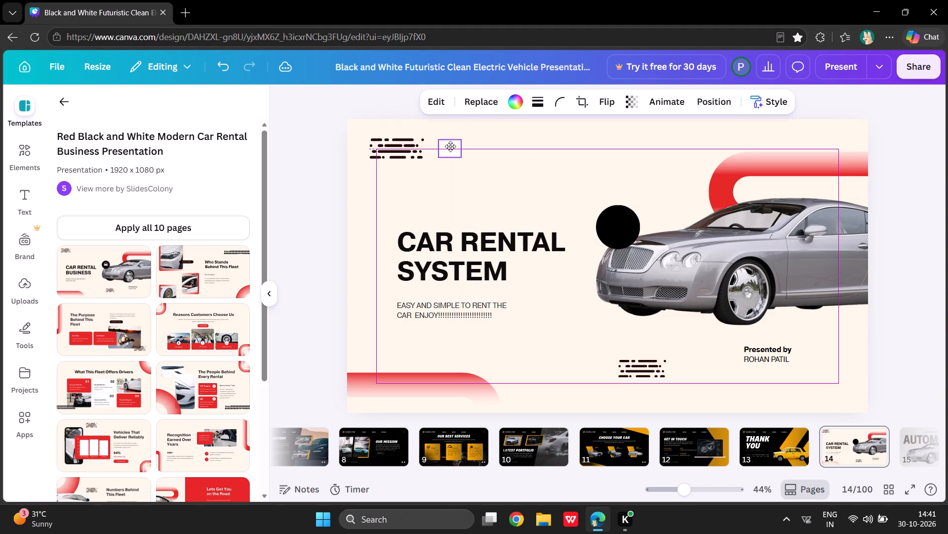
left_click_drag(450, 146, 444, 145)
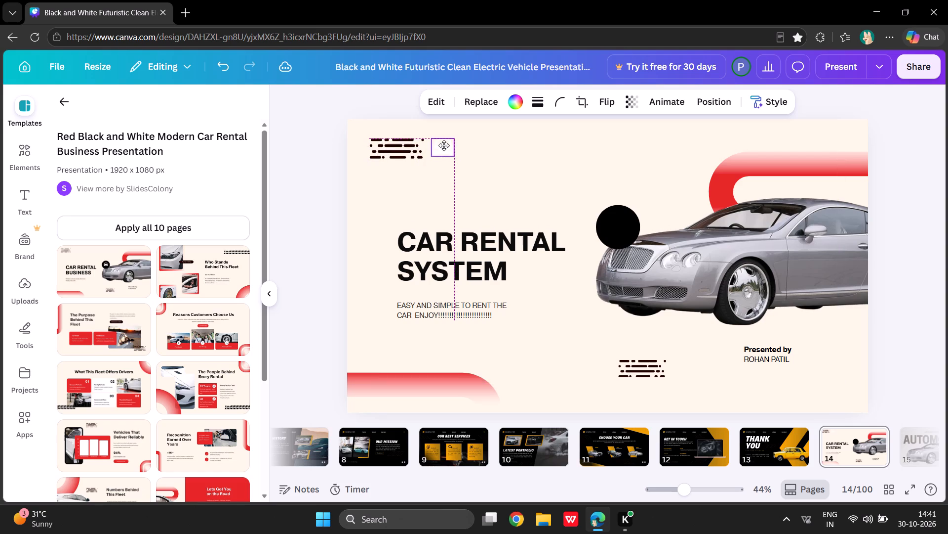
left_click_drag(444, 145, 447, 148)
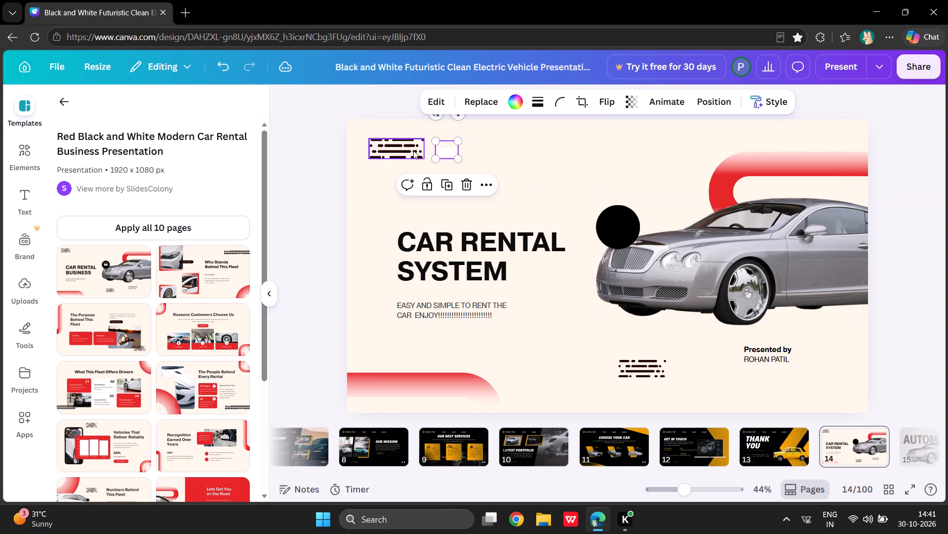
left_click_drag(413, 150, 514, 153)
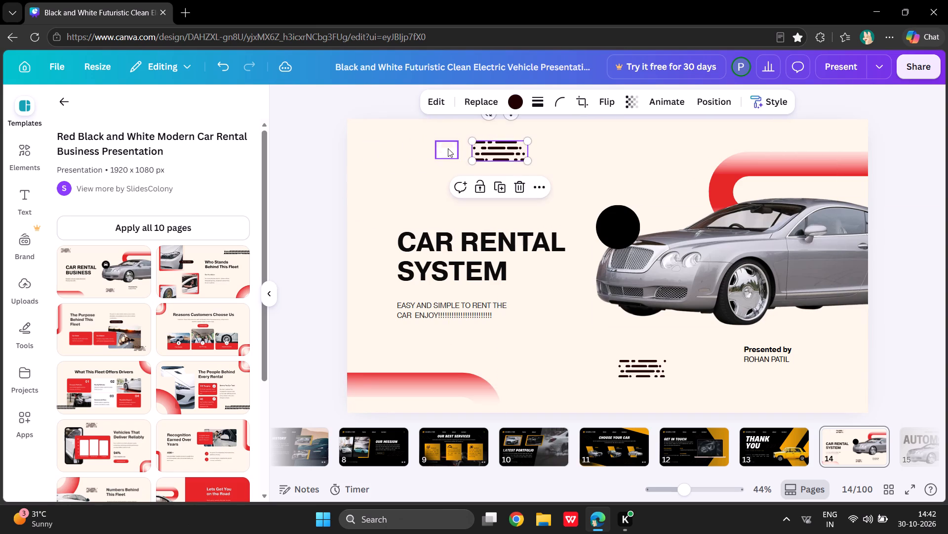
left_click_drag(448, 148, 407, 145)
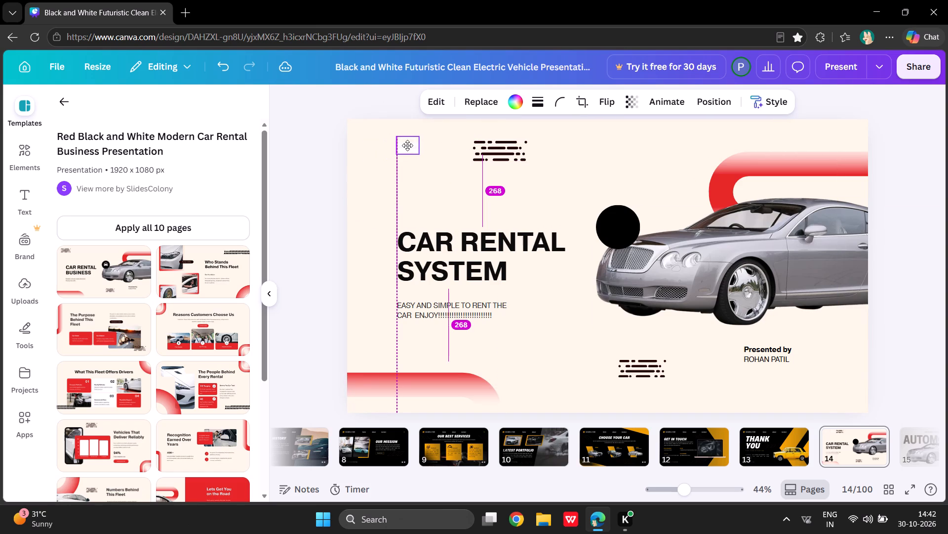
left_click_drag(407, 145, 407, 146)
left_click_drag(615, 220, 578, 204)
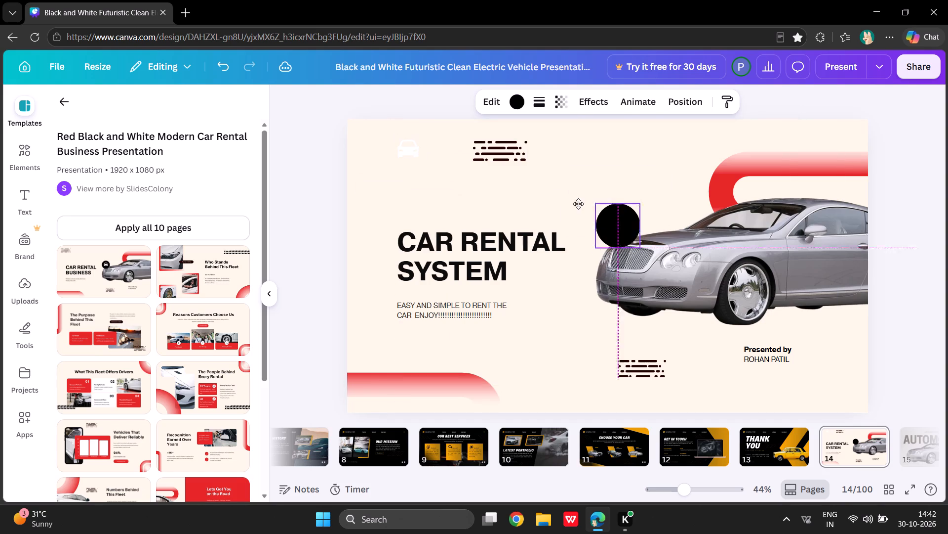
left_click_drag(578, 204, 408, 142)
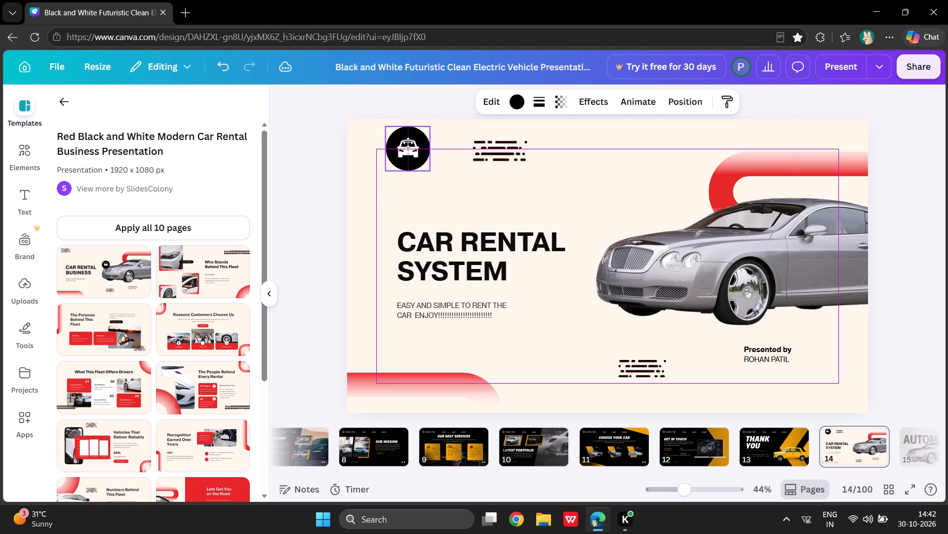
left_click_drag(408, 142, 408, 143)
Place the upper dashed-line graphic directly beside the black car badge, vertically centred on it.
left_click(497, 147)
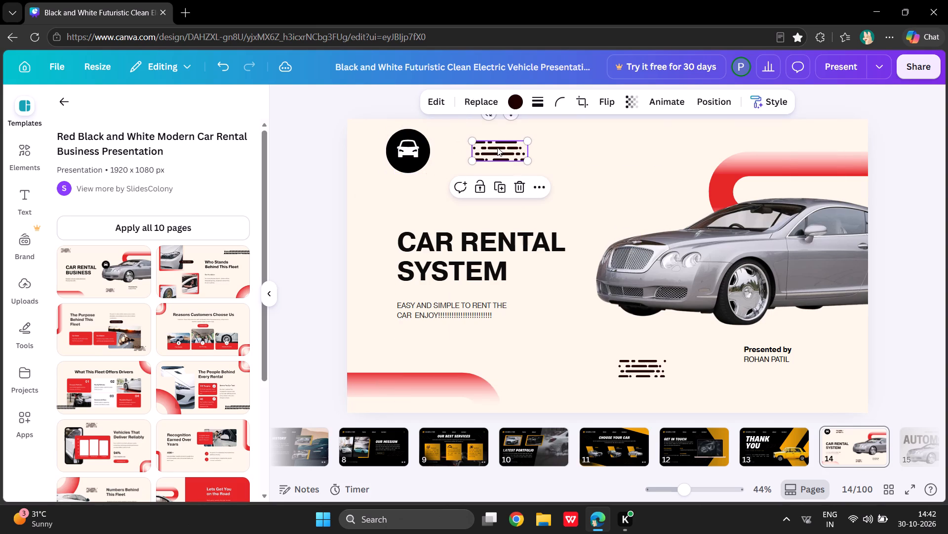
left_click_drag(497, 147, 462, 143)
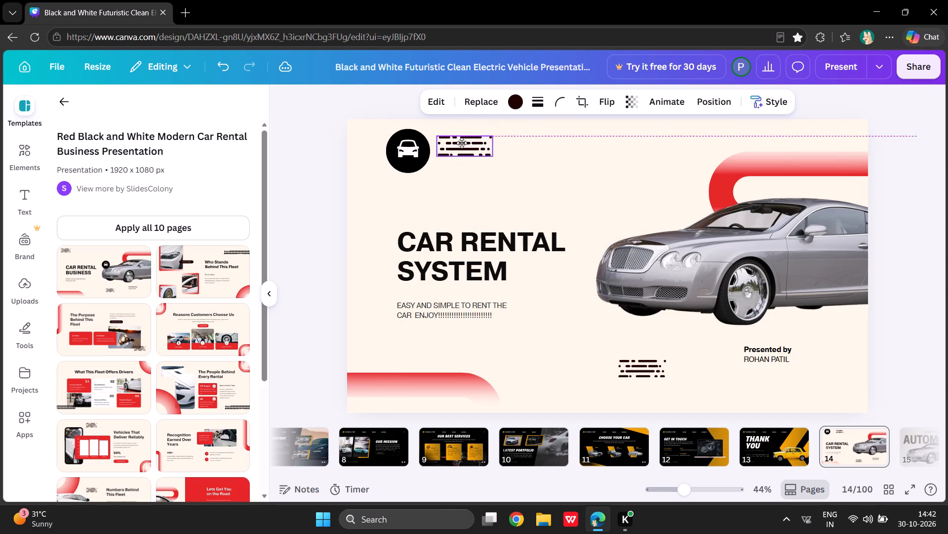
left_click_drag(462, 143, 460, 146)
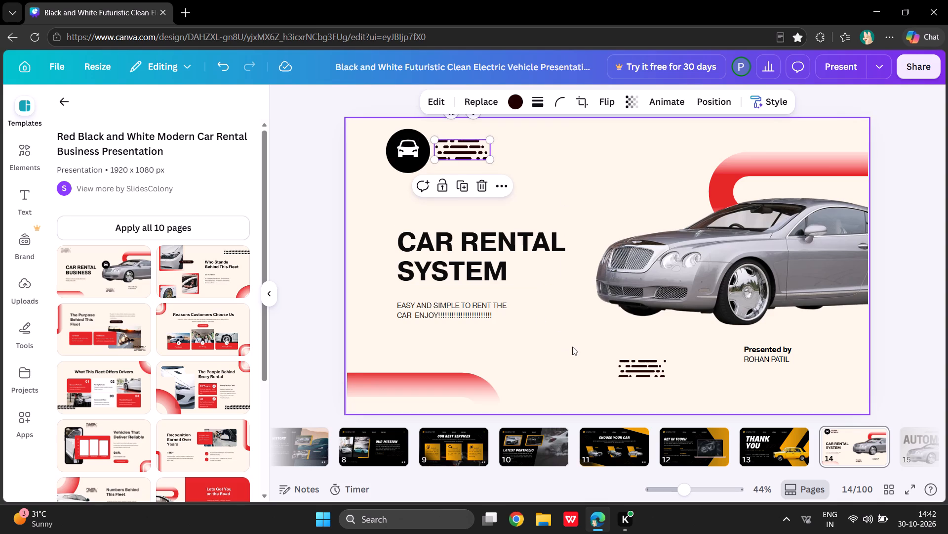
Move the lower dashed-line graphic closer to the "Presented by" text and level with it.
left_click(632, 362)
left_click_drag(632, 362, 633, 344)
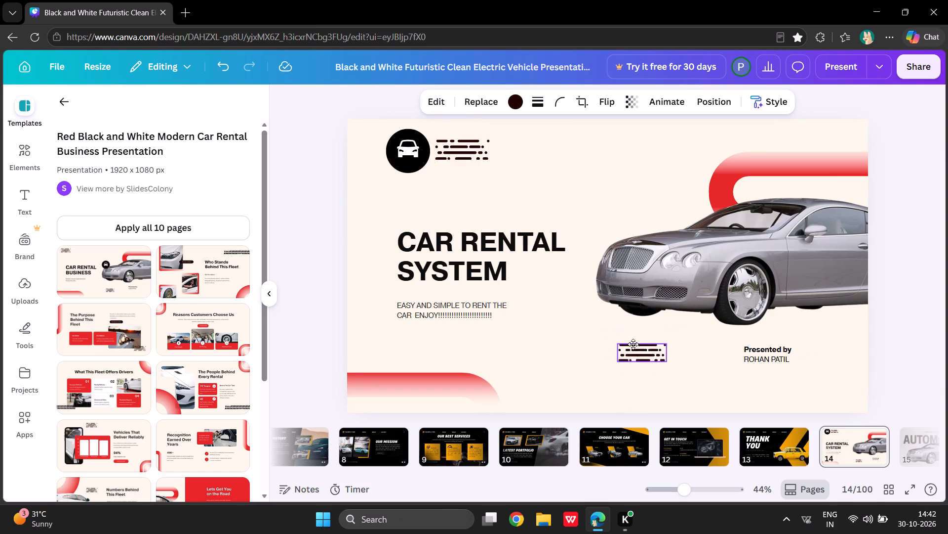
left_click_drag(633, 344, 659, 349)
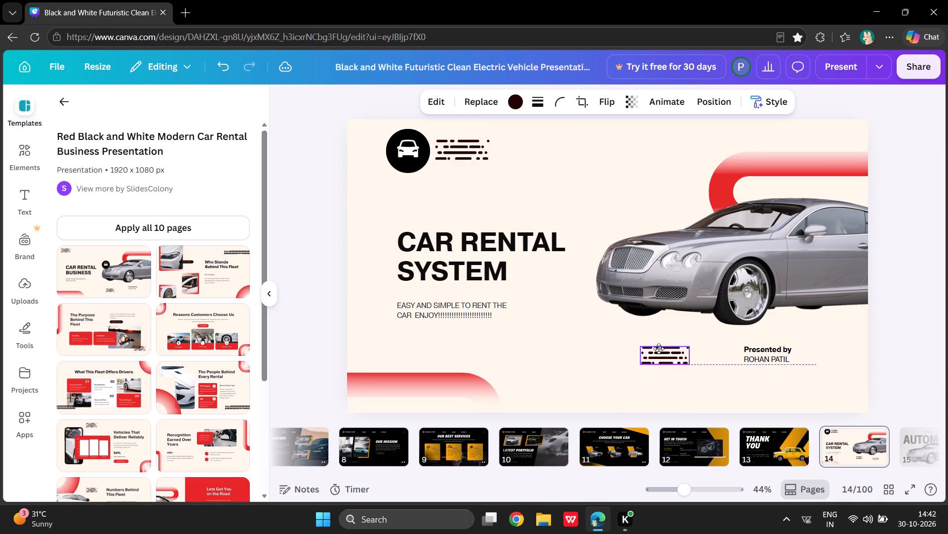
left_click_drag(659, 349, 668, 349)
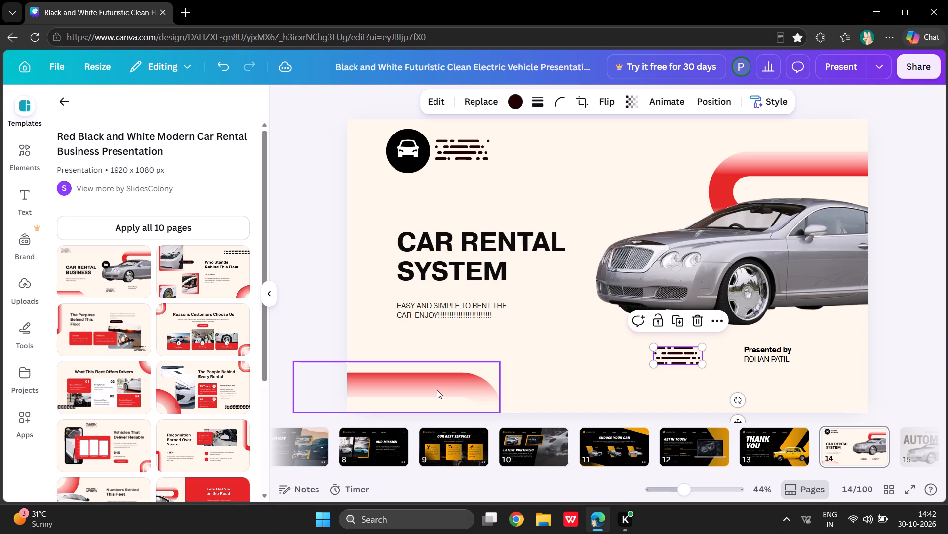
Move the red gradient ribbon fully onto the page's bottom area, its outer end flush with the page's left edge below the tagline.
left_click_drag(437, 390, 501, 384)
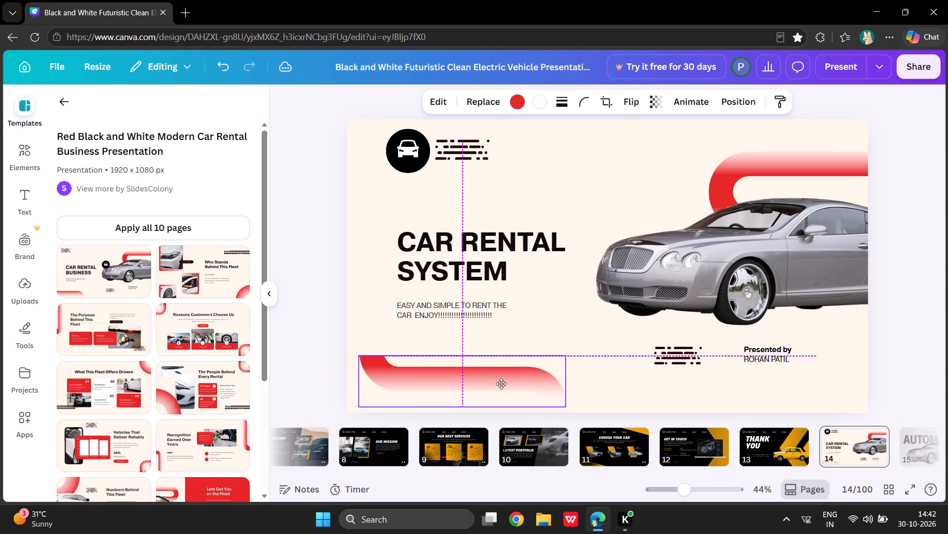
left_click_drag(501, 384, 504, 370)
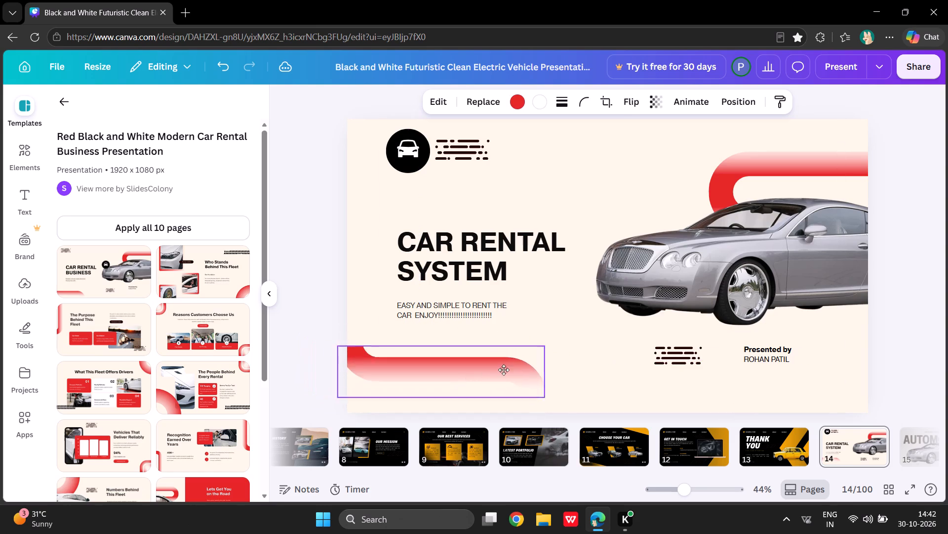
left_click_drag(504, 370, 492, 374)
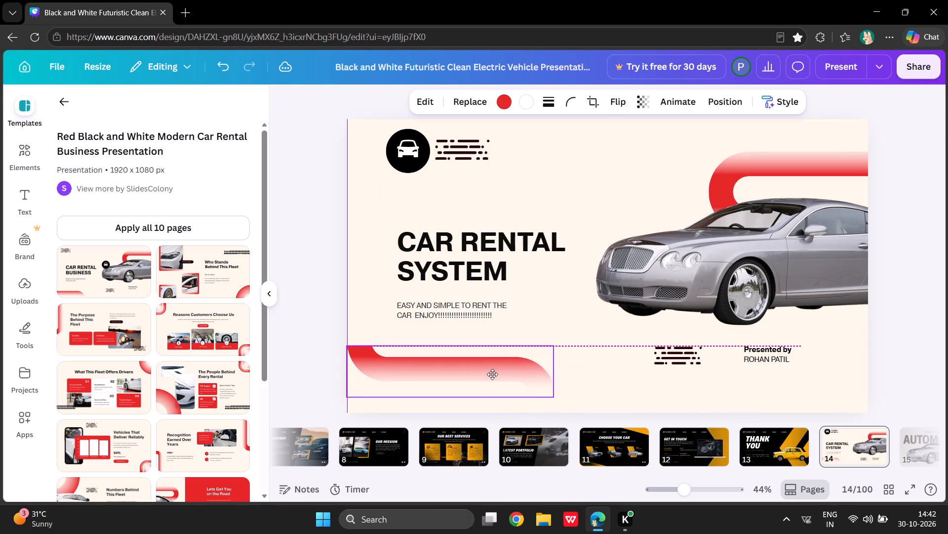
left_click_drag(492, 374, 493, 367)
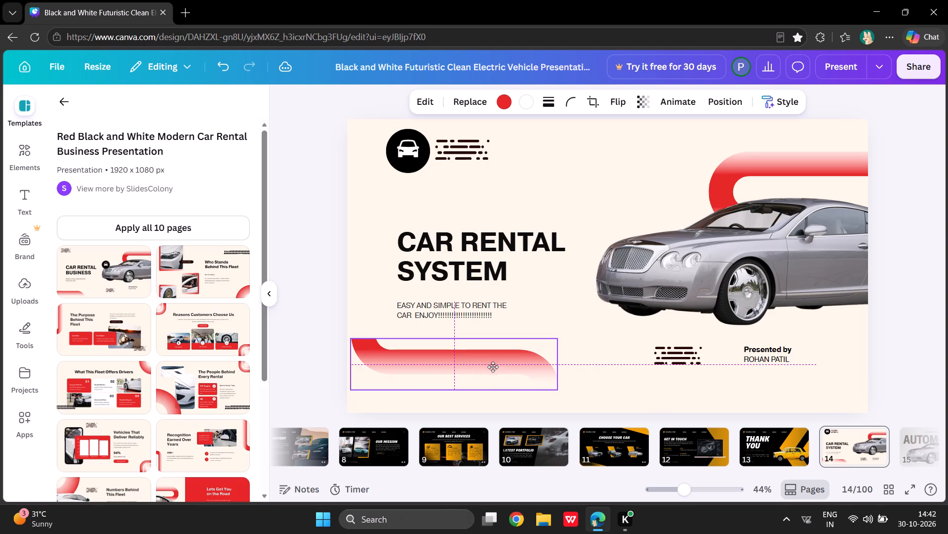
left_click_drag(493, 367, 482, 388)
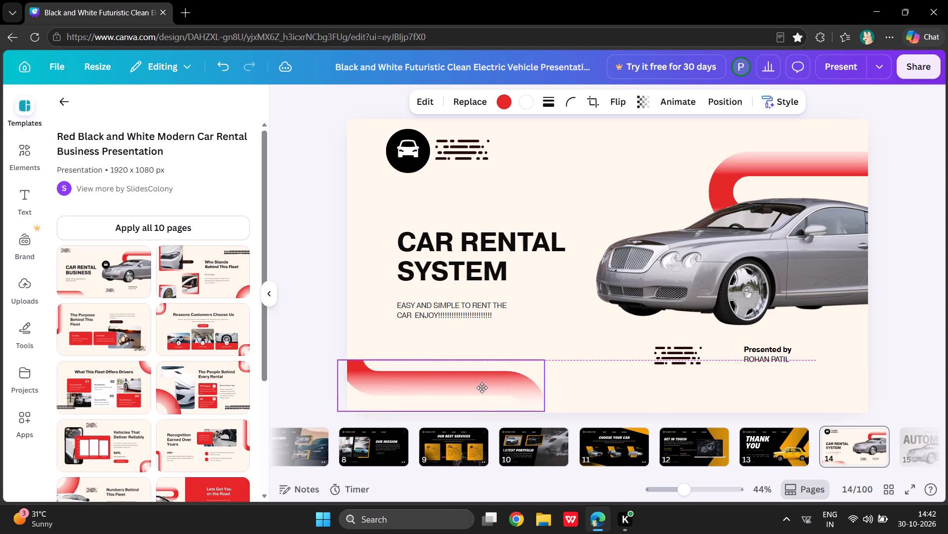
left_click_drag(482, 388, 491, 386)
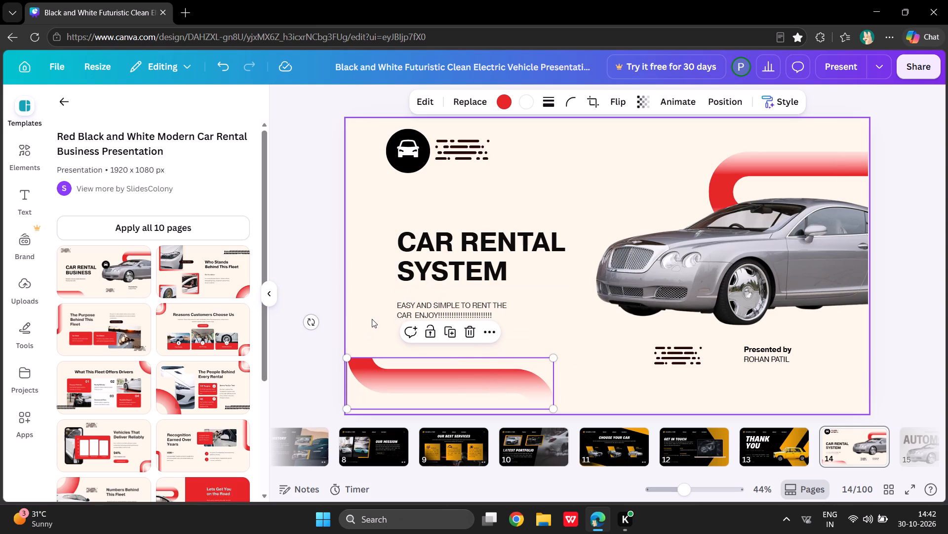
Add the "Who Stands Behind This Fleet" template page as a new page.
left_click(184, 273)
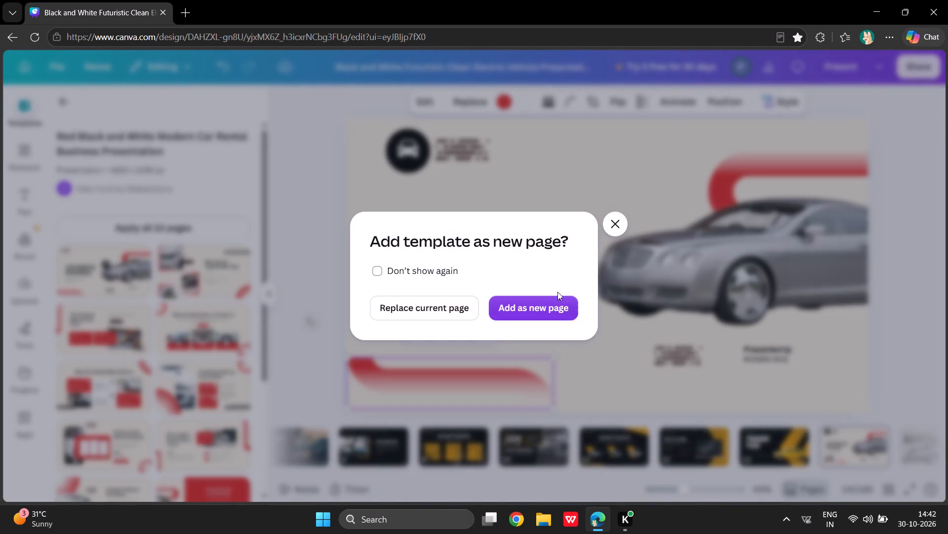
left_click(550, 303)
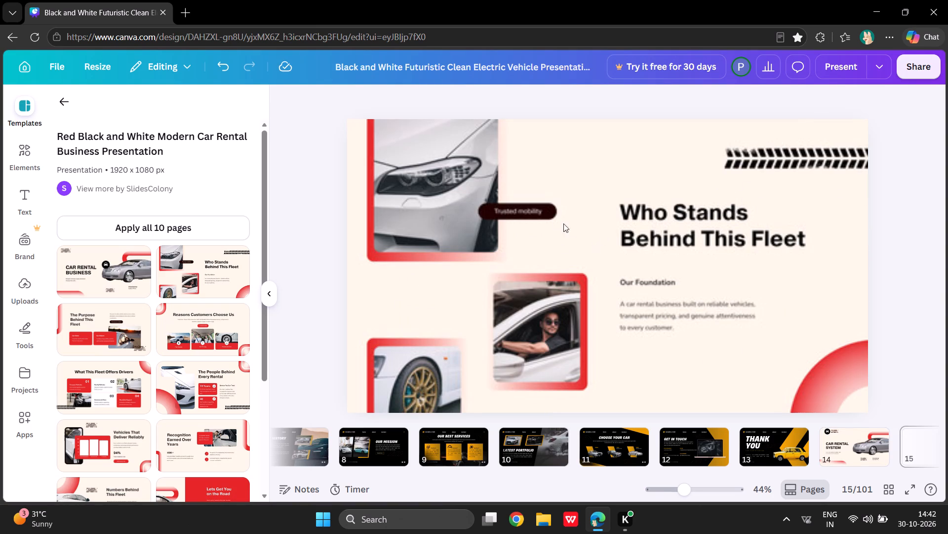
Replace the paragraph under "Our Foundation" with "OUR FOUNDATION WHERE ALL OF THE INDIA PEOPLE WORK ON THIS FOUNDATION".
double_click(643, 301)
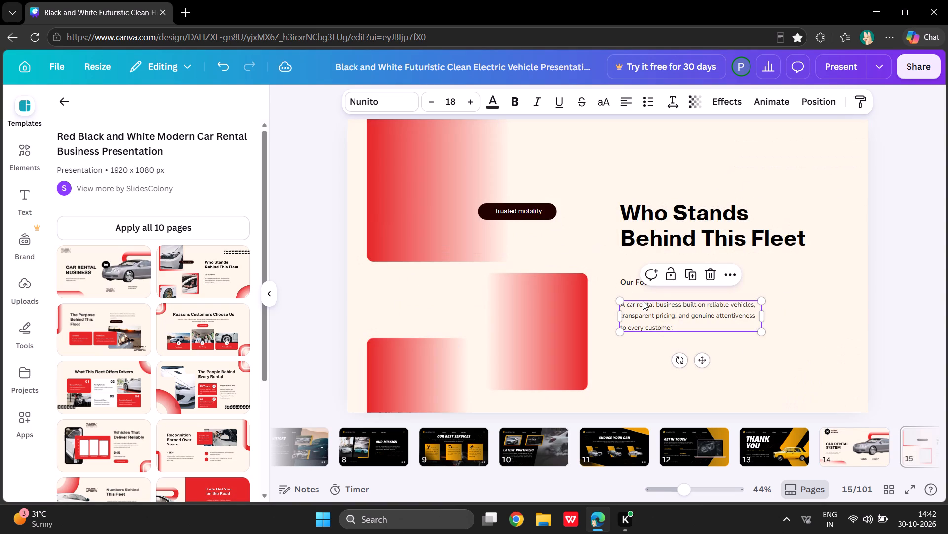
key("BackSpace")
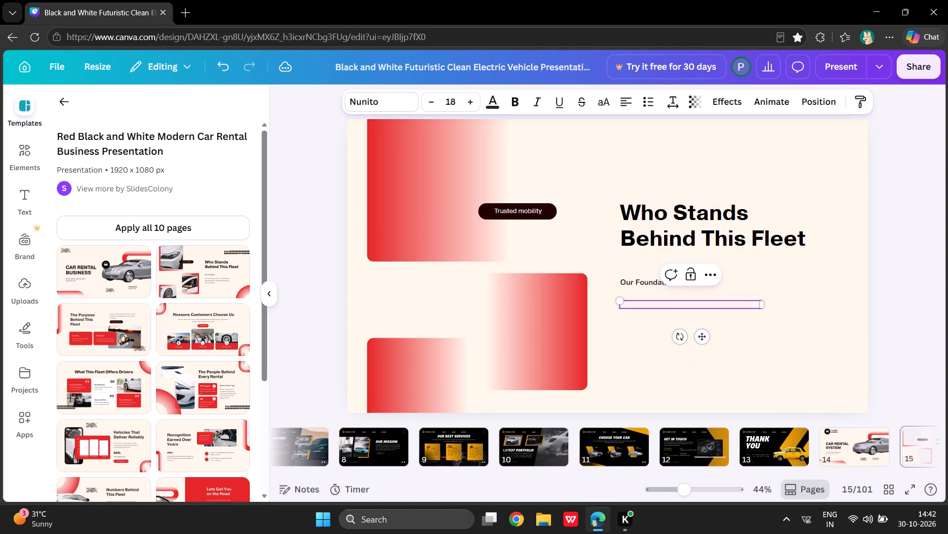
type("OUR FOUNDATION")
key("space")
type("WHERE")
key("space")
type("ALL OF THE INDIA")
key("space")
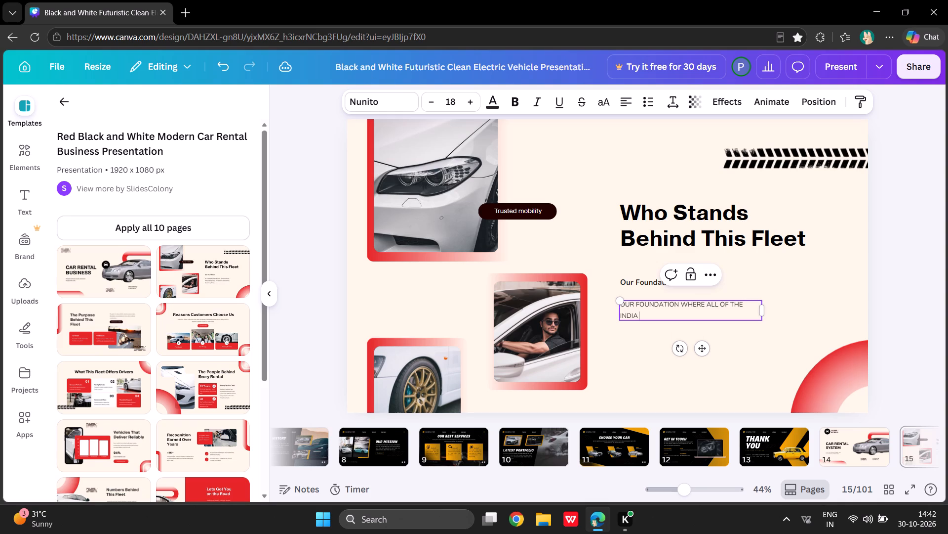
type("PEOPLE")
key("space")
type("WORK ON THIS")
key("space")
type("FOUNDATION")
key("space")
Continue the "Our Foundation" paragraph with "MANY ENGINEERING PROVIDE THERE SUPPOER T TO OUR SYSTEM".
type("MN")
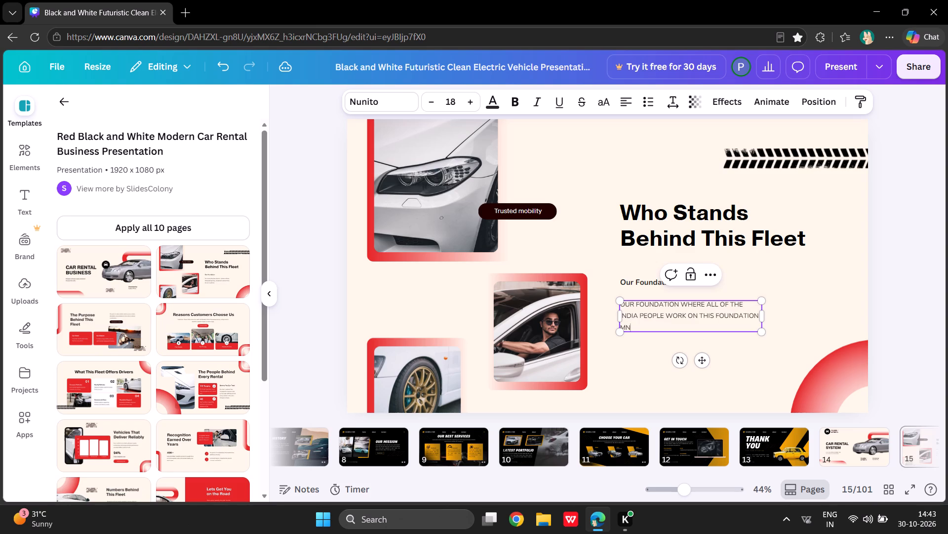
key("BackSpace")
type("ANY")
key("space")
type("ENGINEERING PROVIDE THERE SI")
key("BackSpace")
key("u")
type("PPOER")
key("space")
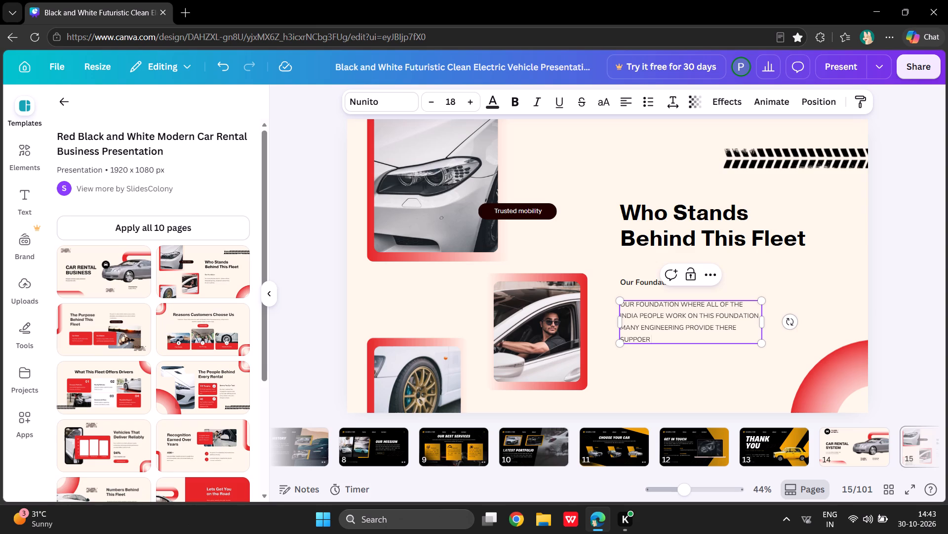
key("space")
key("BackSpace")
type("T TO O")
type("UR SYSTEM")
key("space")
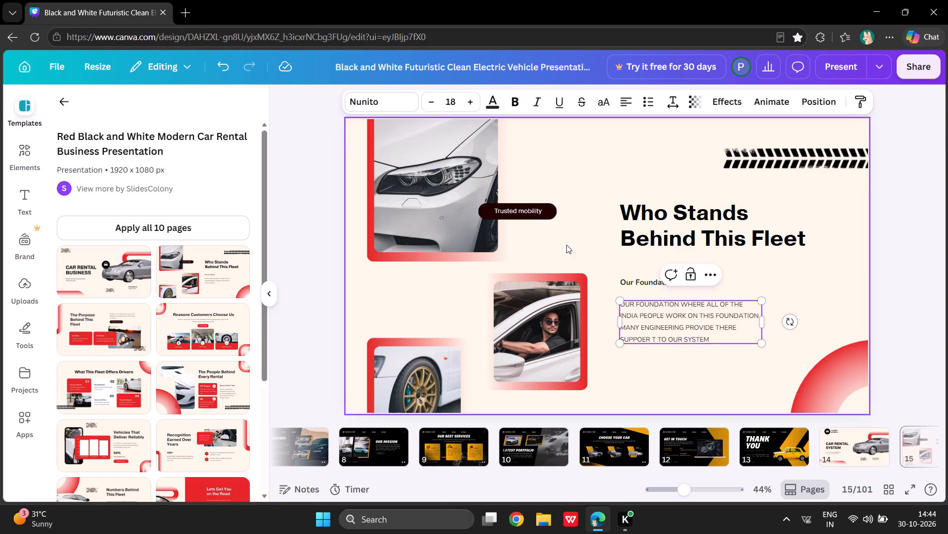
Move the dark pill shape and its "Trusted mobility" label above the title, beside the tyre-track graphic, with the label centred on the pill.
left_click_drag(553, 215, 712, 165)
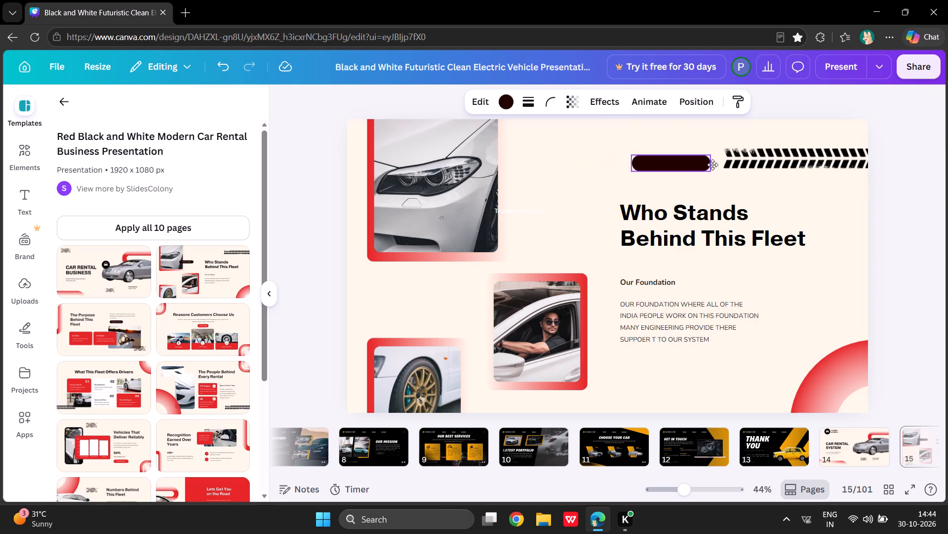
left_click_drag(712, 165, 711, 163)
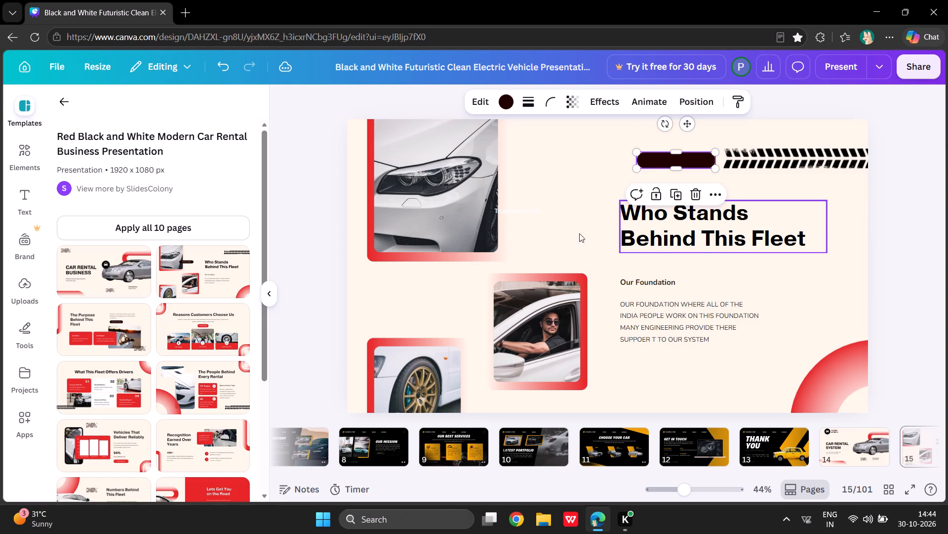
left_click_drag(515, 209, 667, 153)
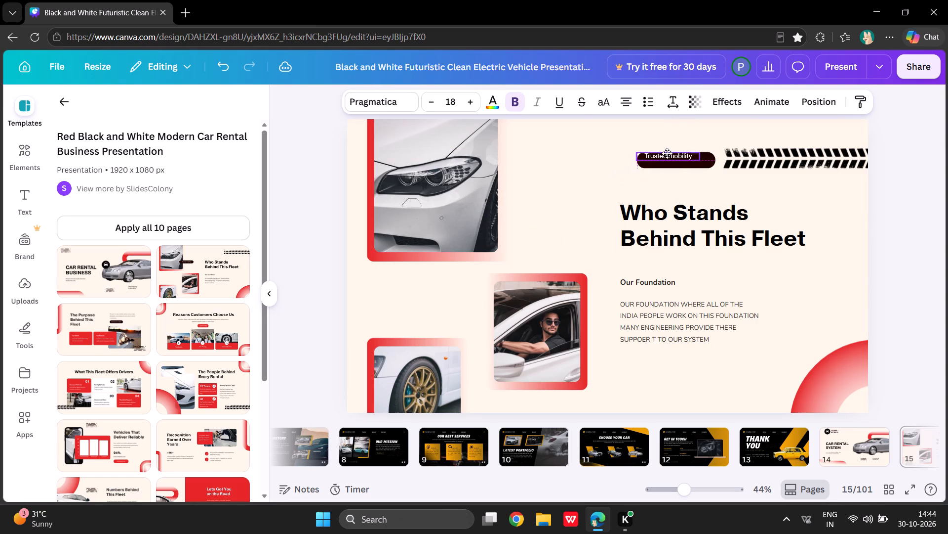
left_click_drag(667, 153, 672, 157)
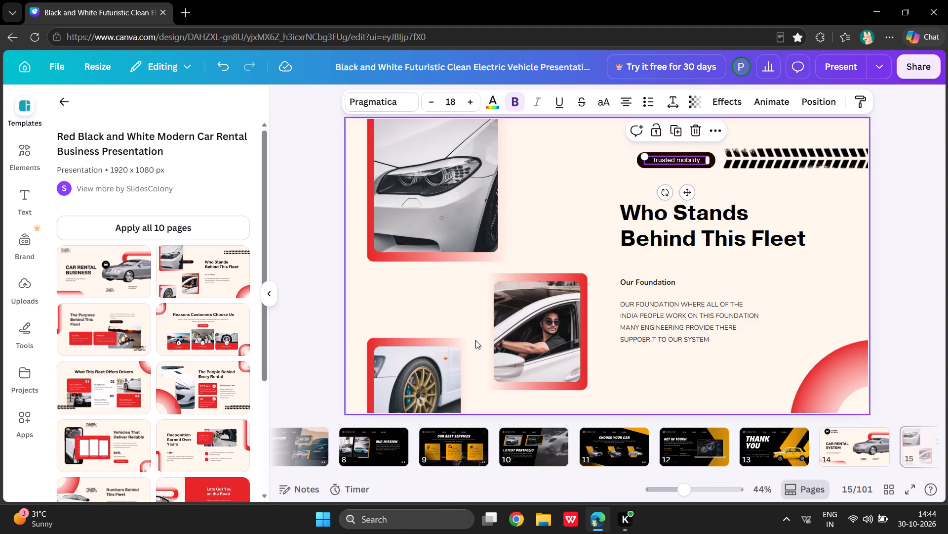
left_click(429, 358)
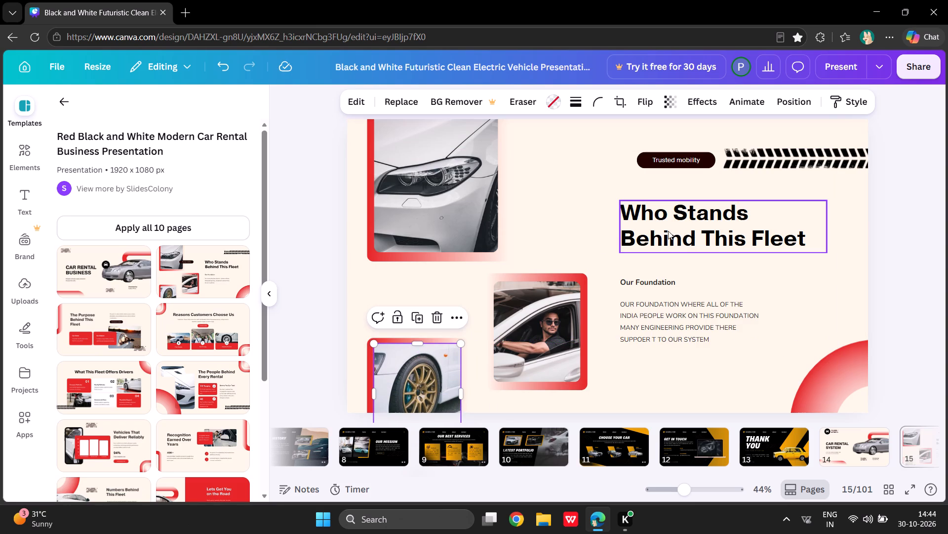
Replace the title "Who Stands Behind This Fleet" with "EVERY JORNEY KEEPS SIMPLE !!".
triple_click(711, 218)
triple_click(711, 218)
left_click(711, 218)
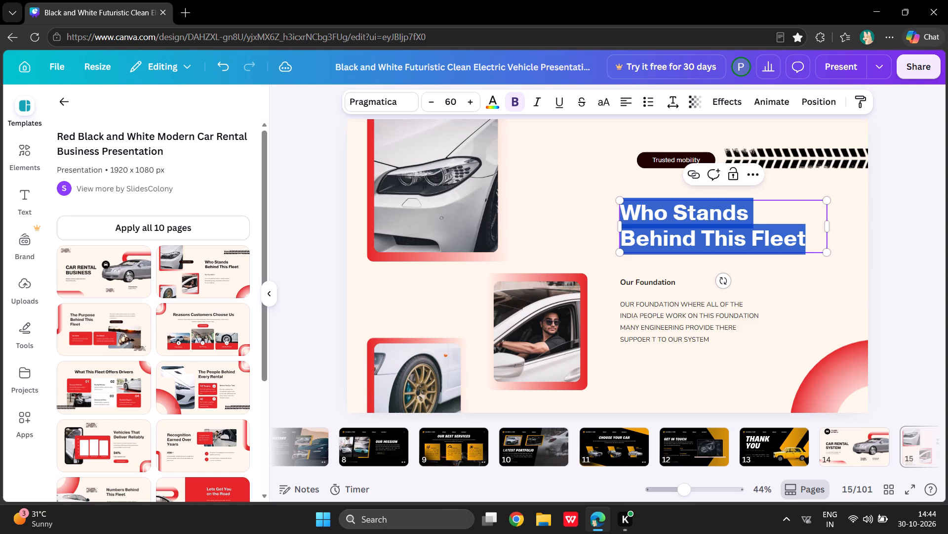
key("BackSpace")
type("EVERY JORNEY")
key("space")
type("KEEPS")
key("space")
type("SIMPLE")
key("space")
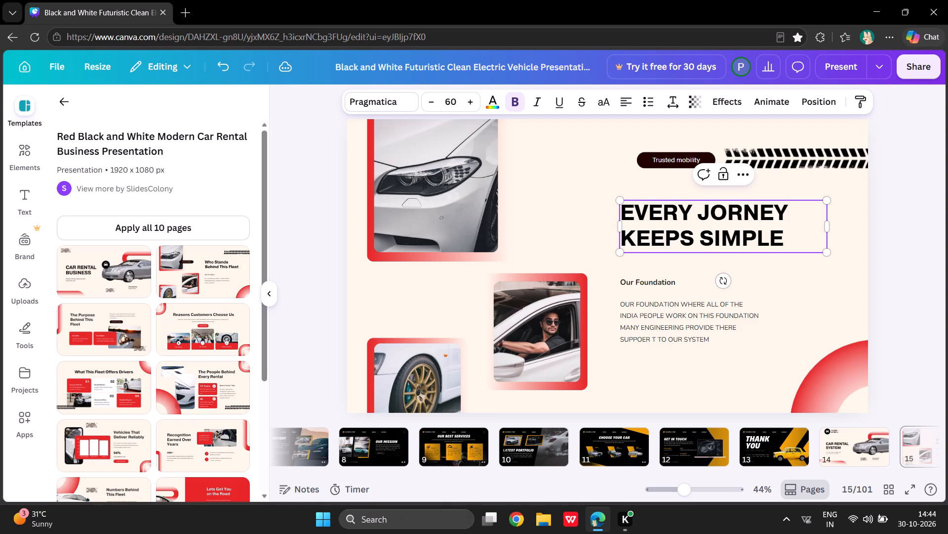
type("!!")
Add the "The Purpose Behind This Fleet" template page as a new page.
left_click(114, 311)
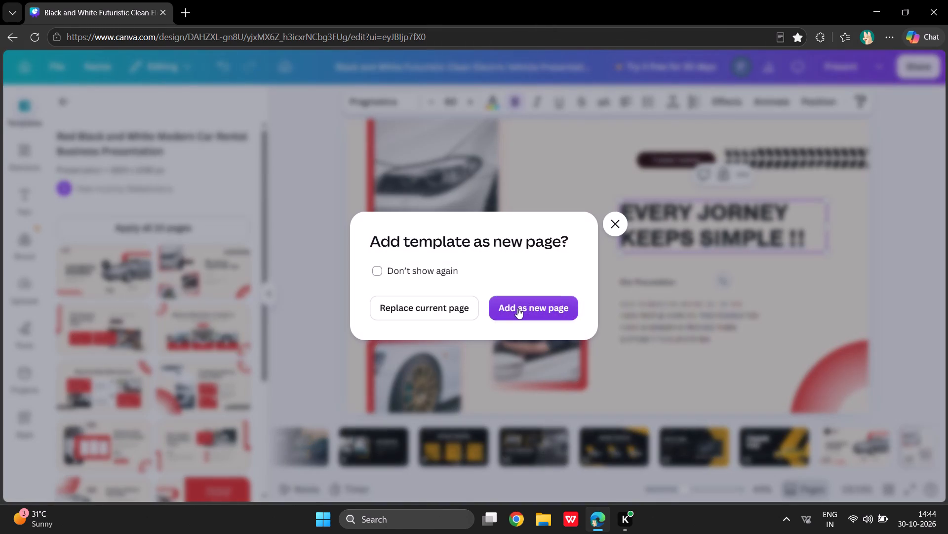
left_click(517, 308)
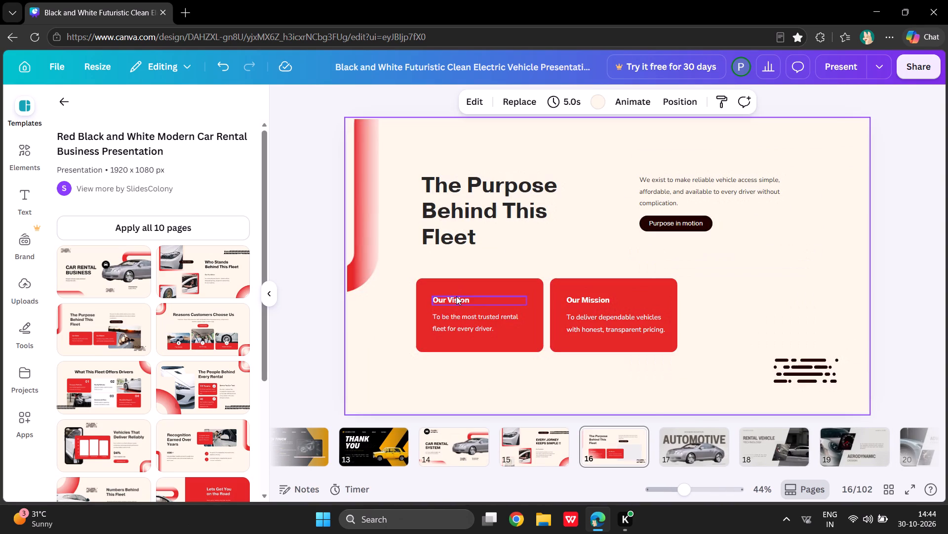
Replace the text under "Our Vision" with "OUR VISION WAS SIMPLE MAKE EASY TO USE WEBSITE".
double_click(454, 329)
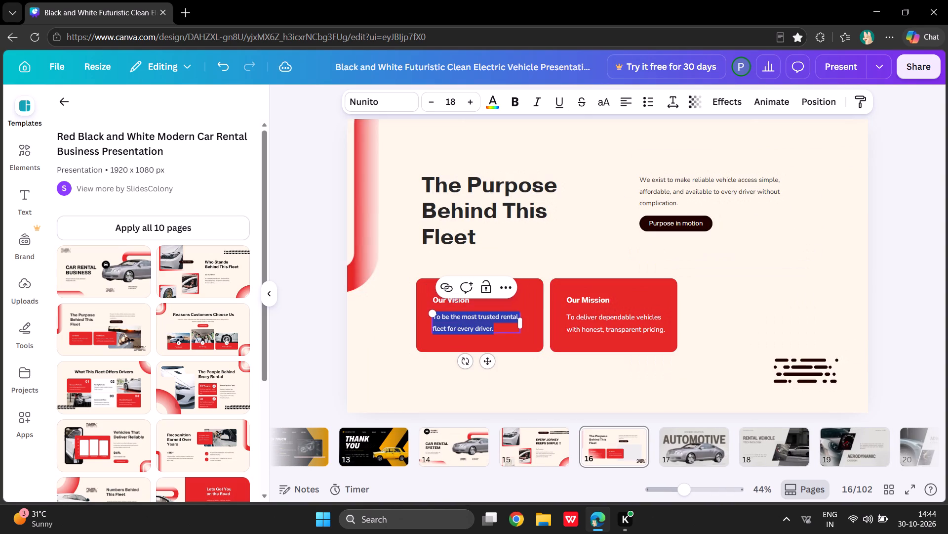
key("BackSpace")
type("OUR VISION")
key("space")
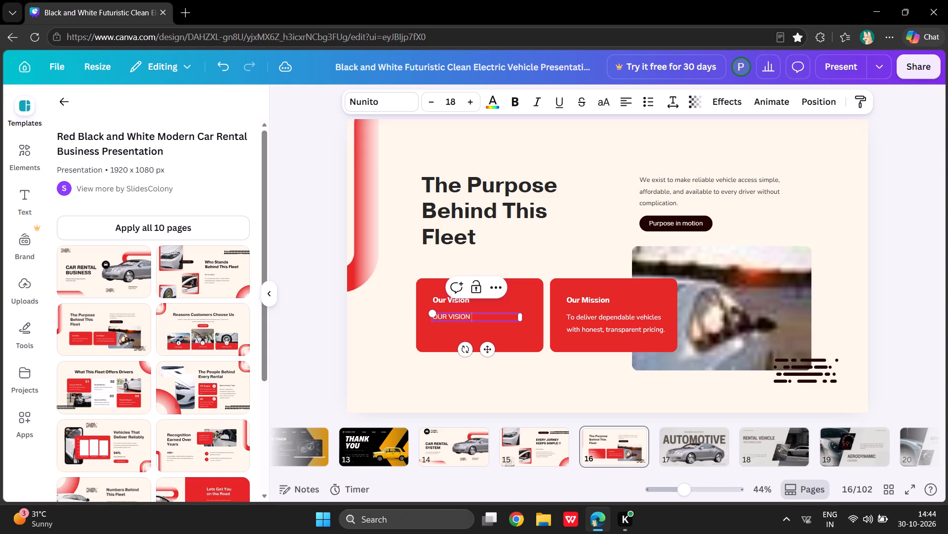
type("WAS SIMPL")
key("space")
key("BackSpace")
type("E MAKE")
key("space")
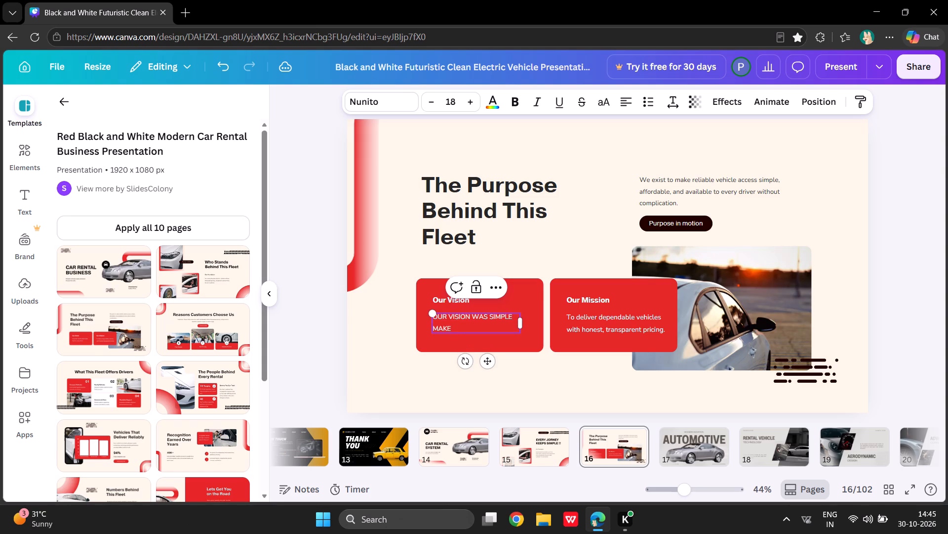
type("EASY TO USE WEBSITE")
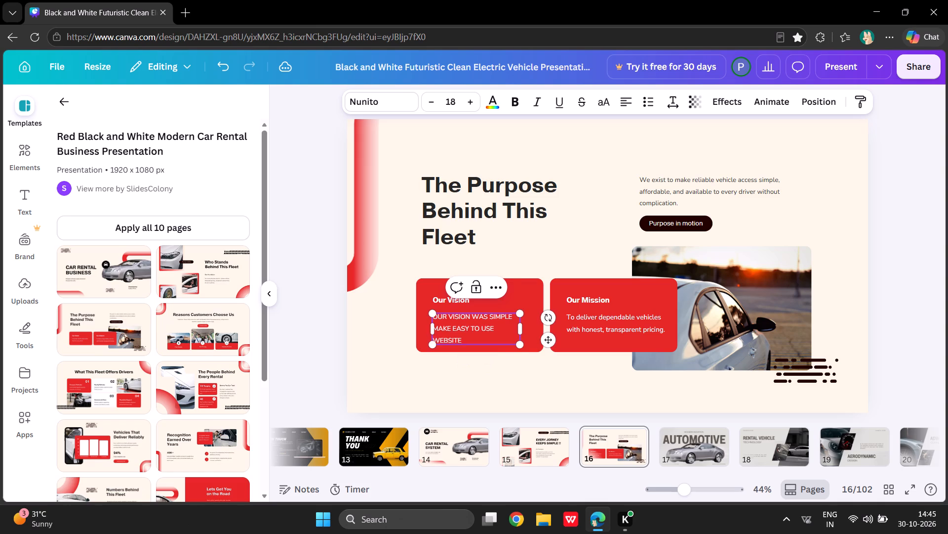
Replace the text under "Our Mission" with "USED BY ALL PEOPLE TLEAST ONE TIME".
double_click(588, 327)
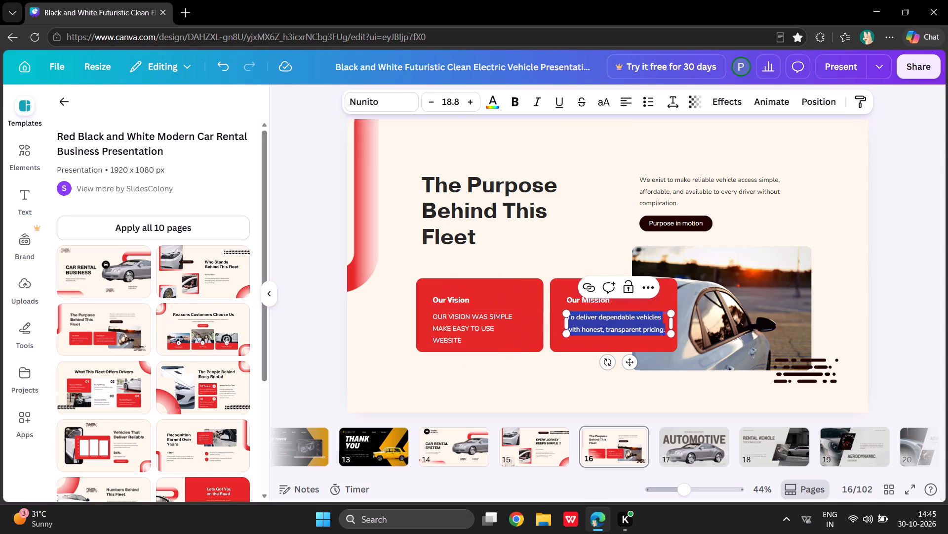
key("BackSpace")
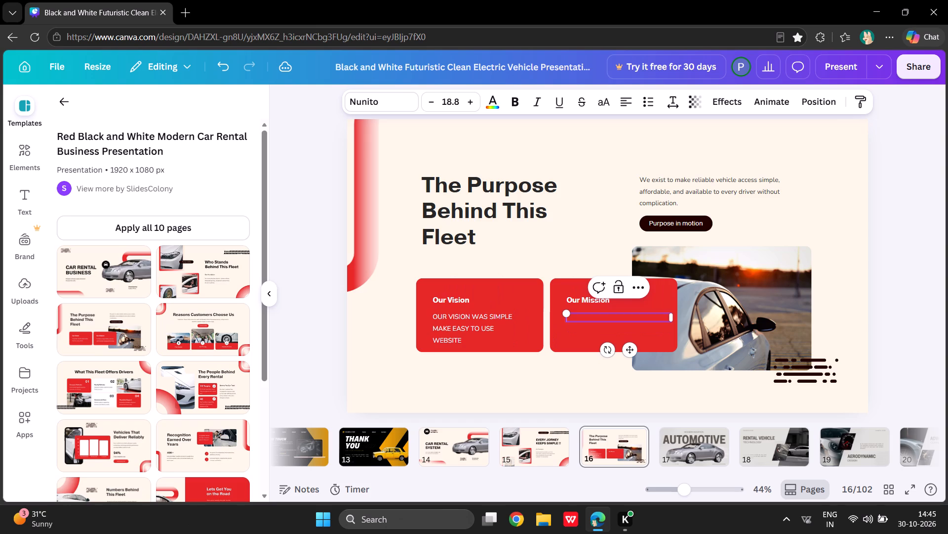
type("USED BY")
key("space")
type("ALL")
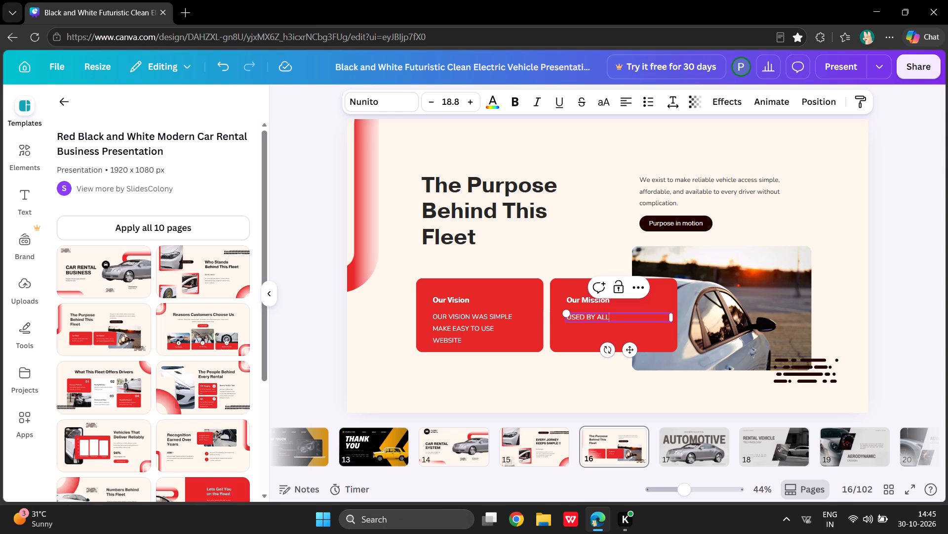
key("space")
type("PEOPLE")
key("space")
type("TLEAST ONE TIME")
key("space")
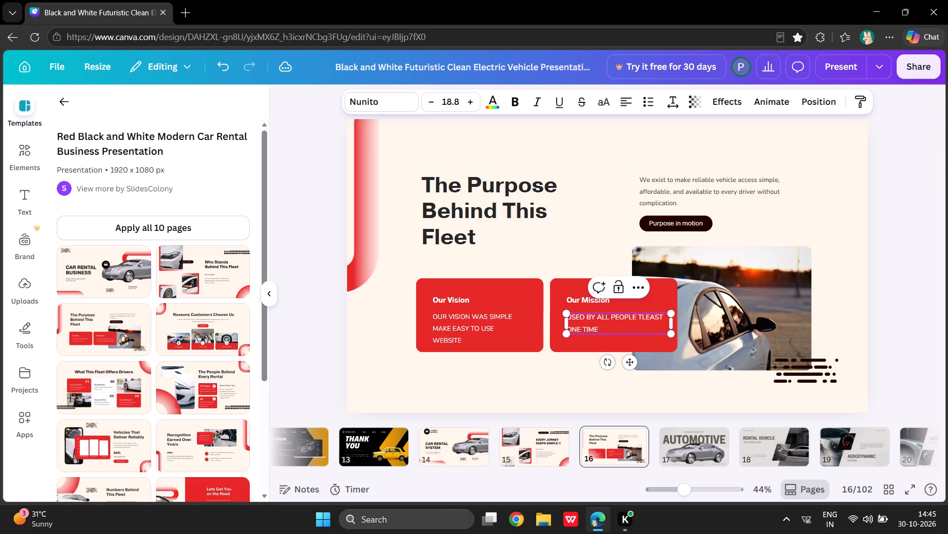
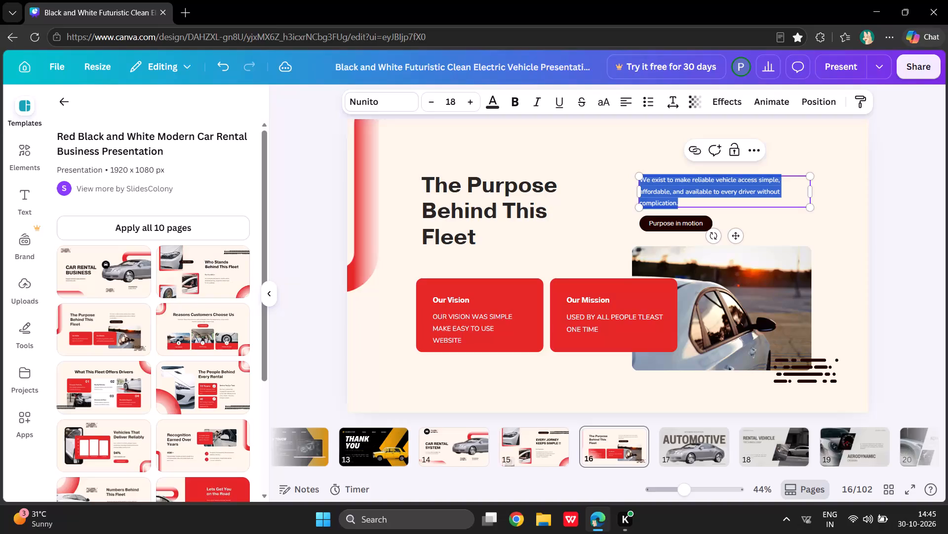
Replace the paragraph above "Purpose in motion" with "OUR PURPOSE WAS EASY TTHAT MAKE USERFRENDLY WEBSITE THAT EACH PEOPLE CAN USE EASILY".
key("BackSpace")
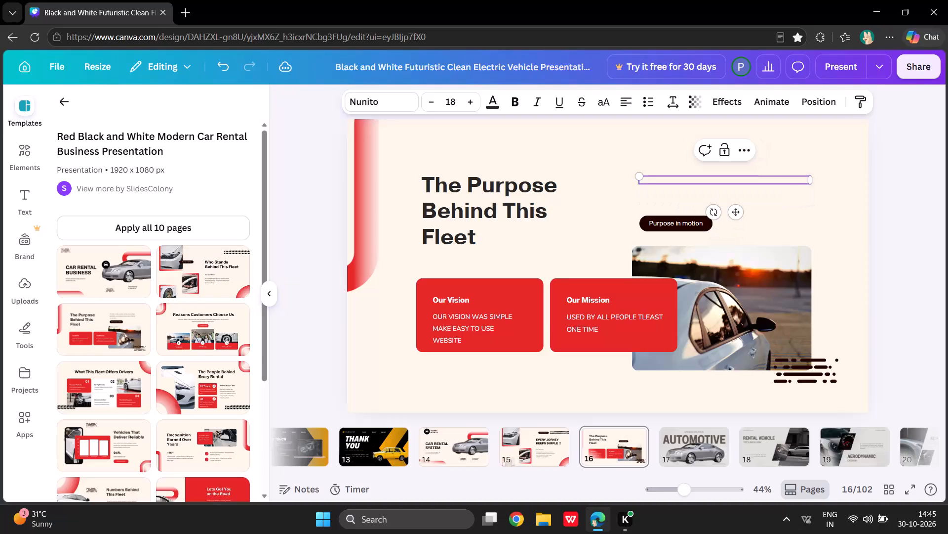
key("a")
key("BackSpace")
type("OUR")
key("space")
key("p")
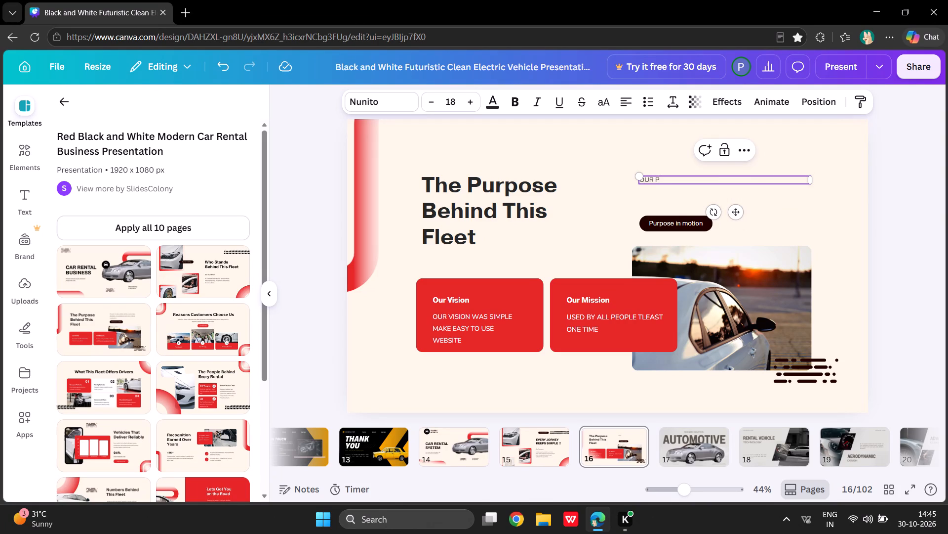
type("UR")
type("POSE")
key("space")
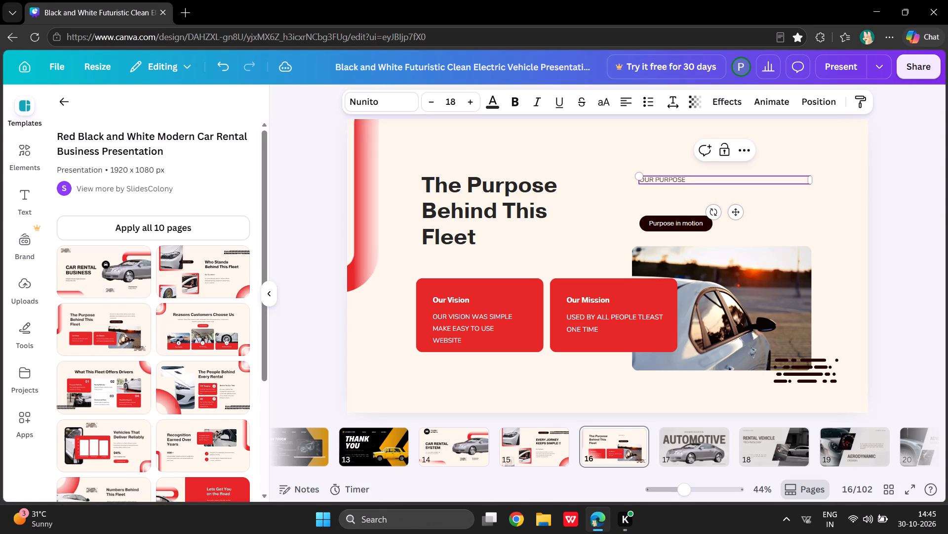
type("WAS EASY TTHAT")
key("space")
type("MAKE USERFRENDLY WEBIS")
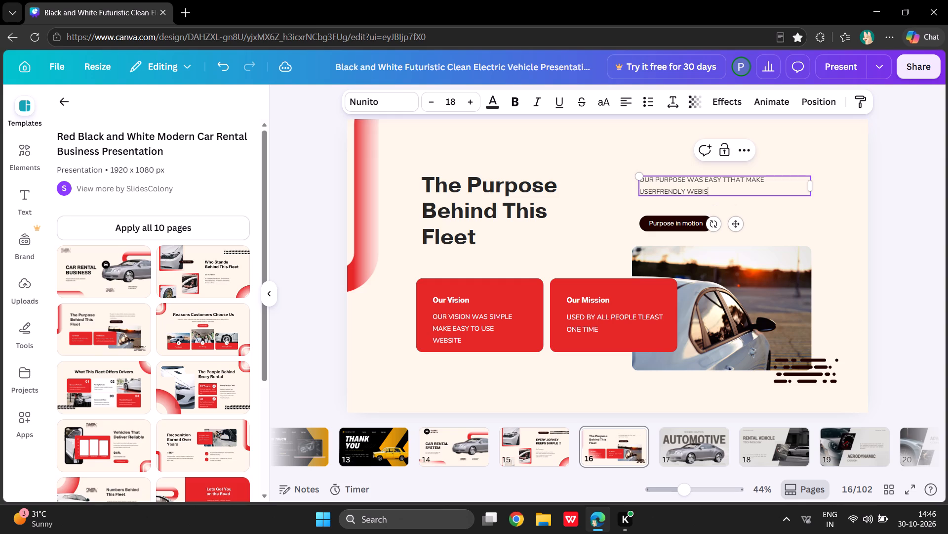
key("BackSpace")
key("BackSpace")
type("SITE")
key("space")
type("NA")
key("BackSpace")
key("BackSpace")
type("TAH")
key("BackSpace")
key("BackSpace")
type("HAT EACH")
key("space")
type("PEOPLE CAN Y")
key("BackSpace")
type("USE EASILY")
key("space")
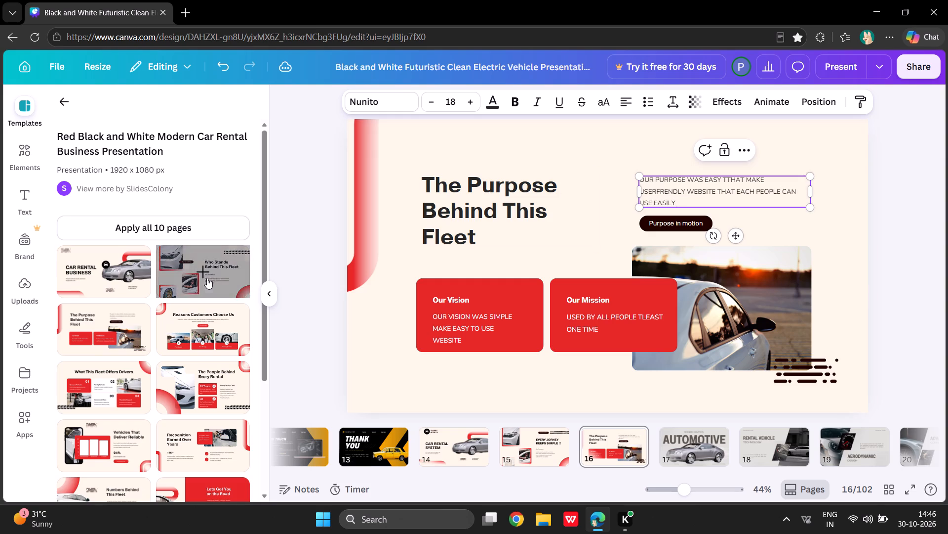
Add the "Reasons Customers Choose Us" template page as a new page.
left_click(210, 320)
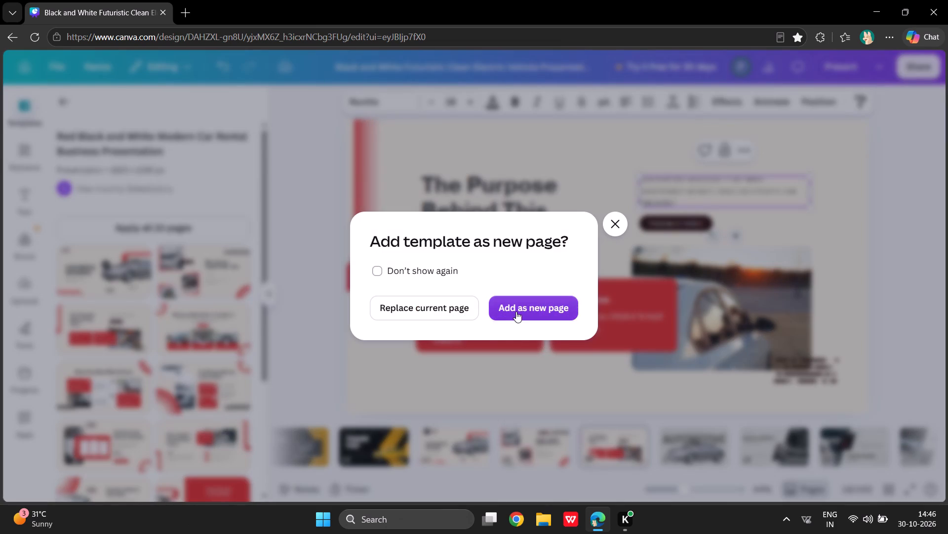
left_click(516, 311)
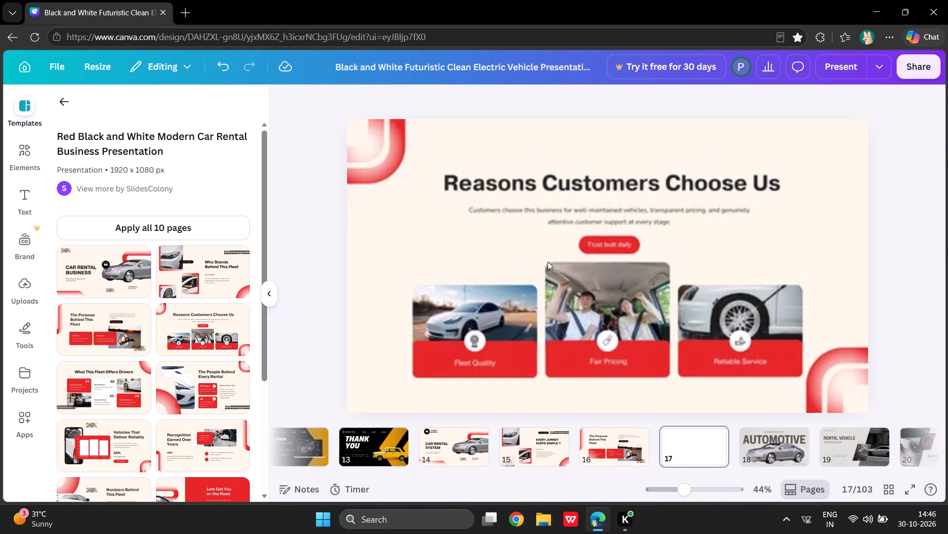
Replace the text under the title with "THIS IS TOTALLY CUSTOMER DESCISION BUT WE HAVE GAVE GURANTTE THAT YOUR EXPREIENCE WITTH US WAS GOOD".
double_click(614, 216)
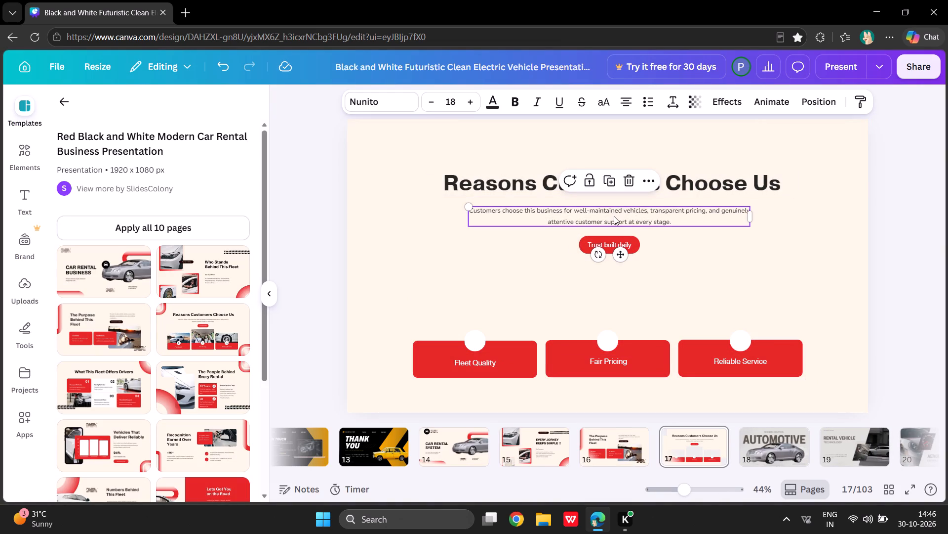
key("BackSpace")
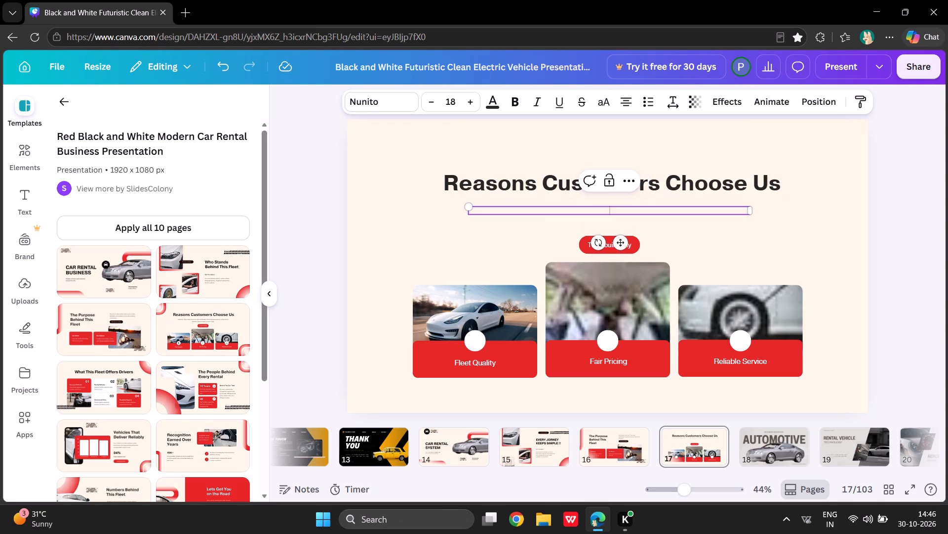
type("THIS IS TOTALLY")
key("space")
key("u")
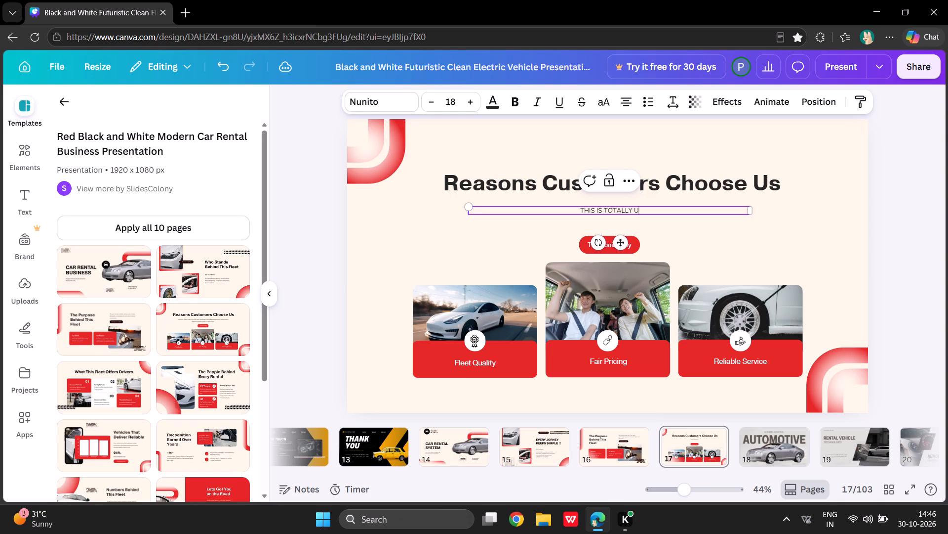
key("BackSpace")
type("CUSTOMER DESCISION BUT")
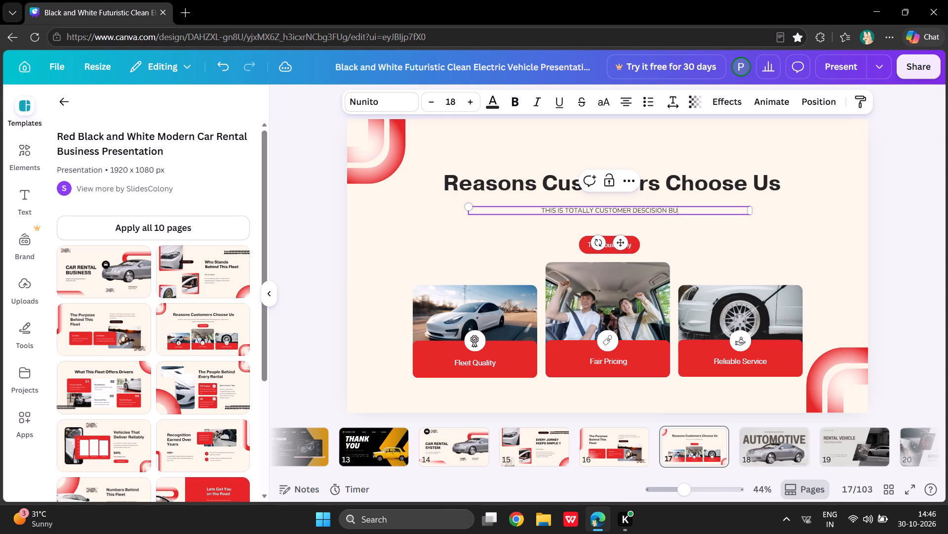
key("space")
type("WE HAVE")
key("space")
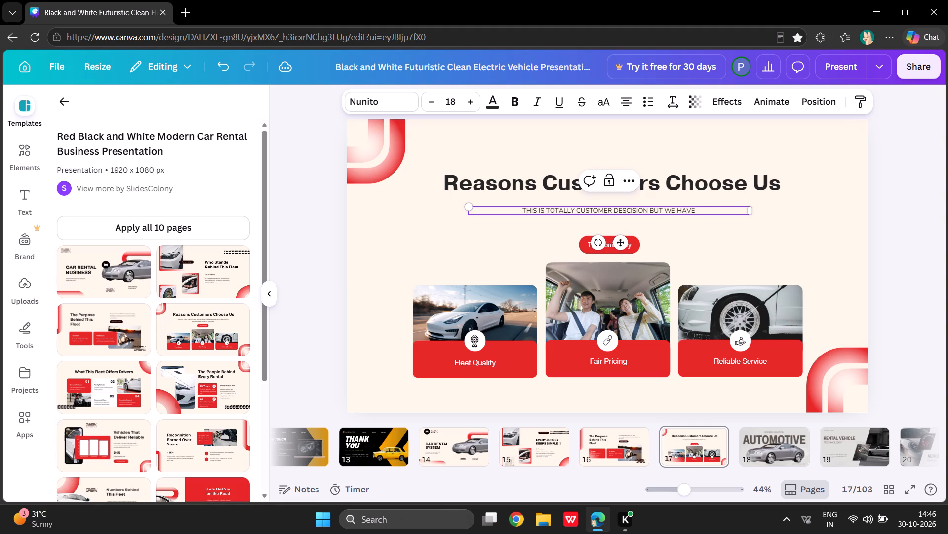
type("GAVE GURANTTE THAT")
key("space")
type("YOUR")
key("space")
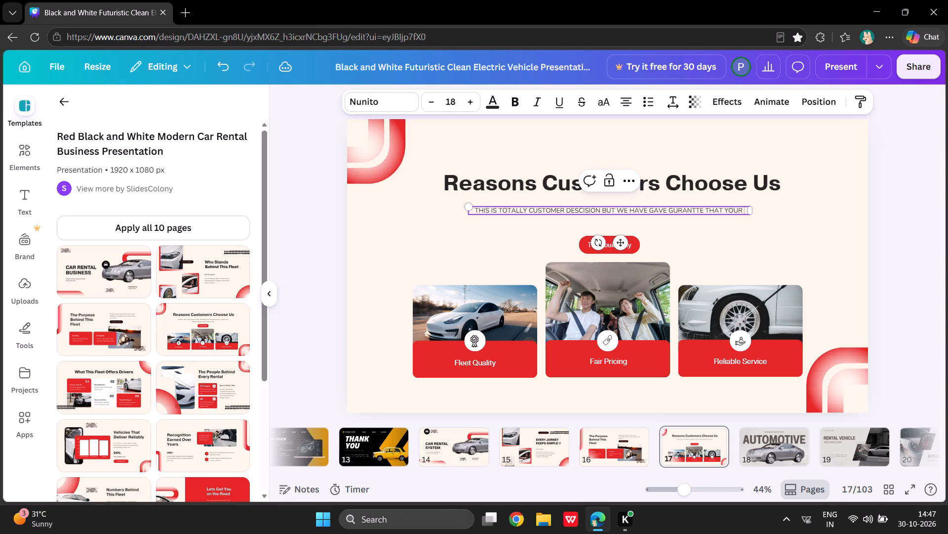
key("t")
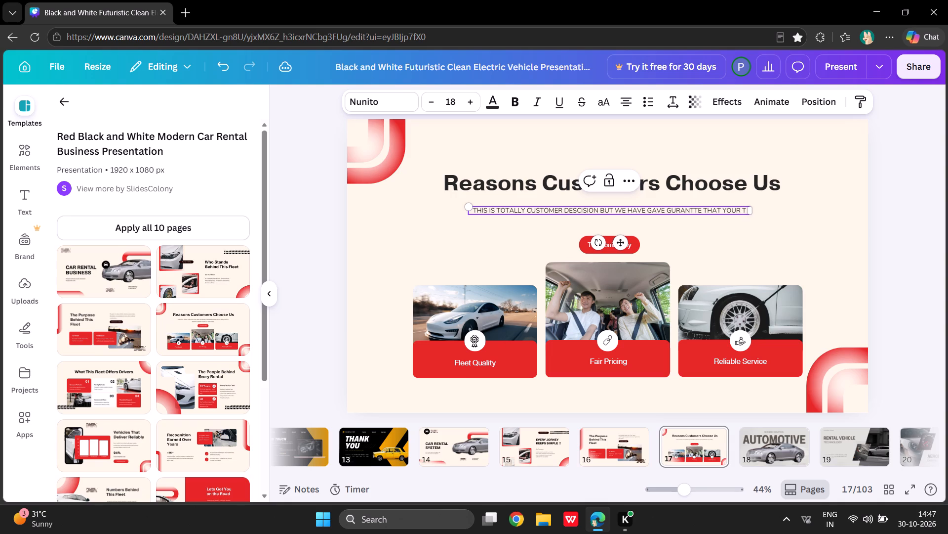
key("BackSpace")
key("i")
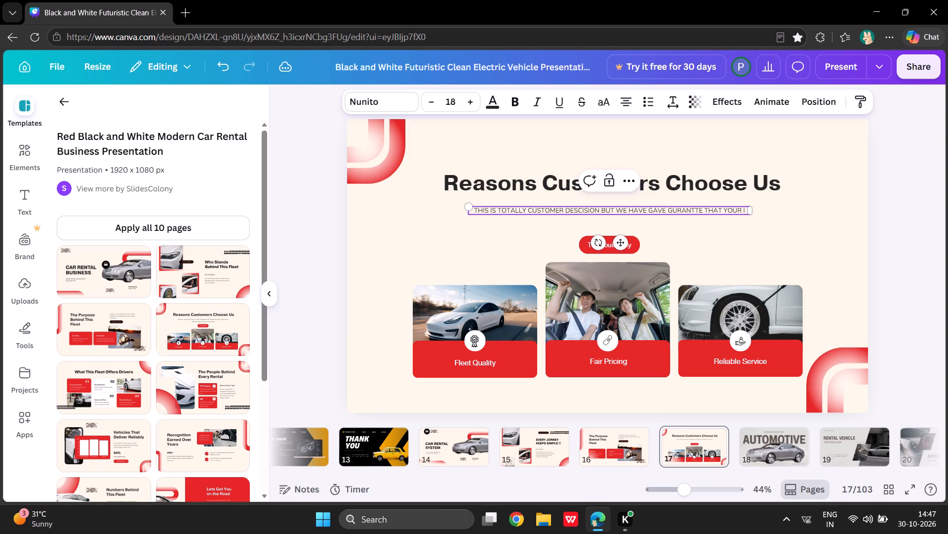
key("BackSpace")
type("EXPREIENSC")
key("BackSpace")
key("BackSpace")
type("CE WITTH")
key("space")
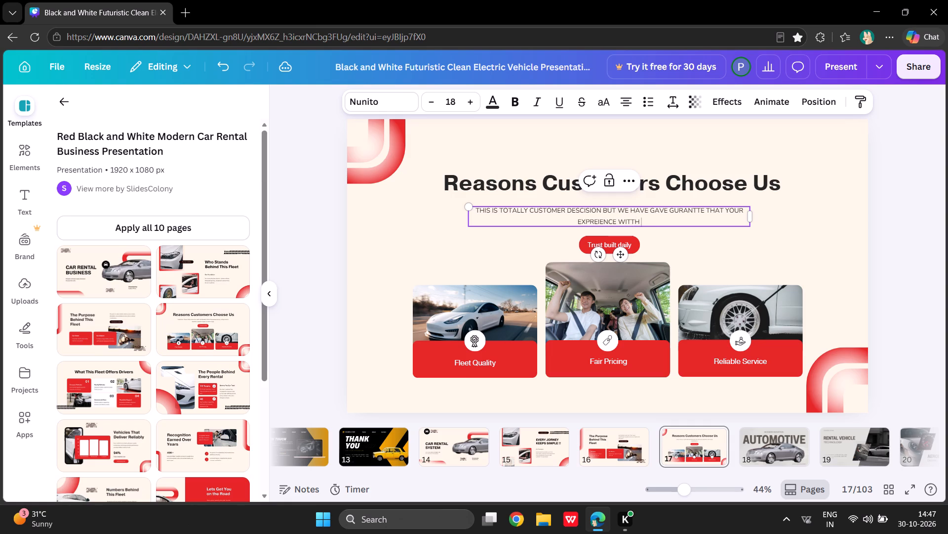
type("US")
key("space")
type("WAS GOOD")
key("space")
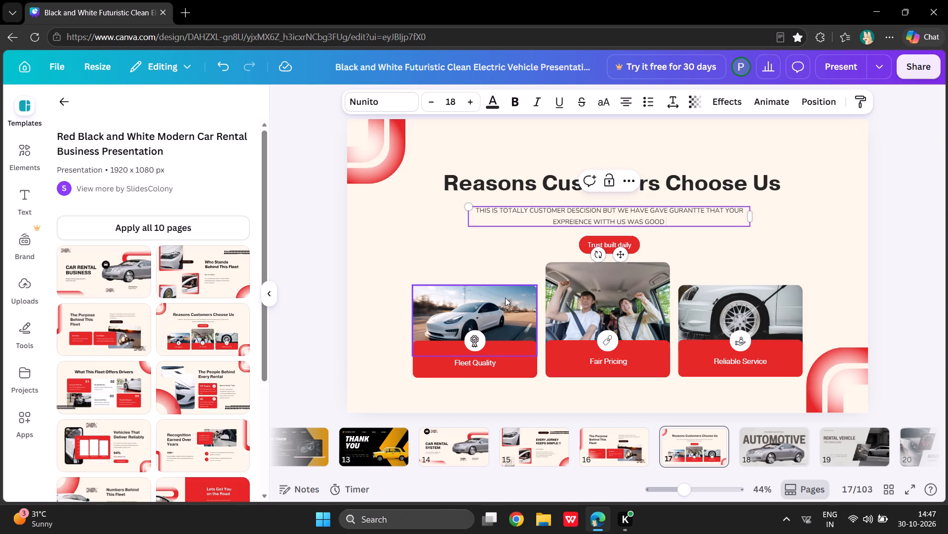
Move the white car photo above "Fleet Quality" up so its top nearly lines up with the middle photo.
left_click_drag(495, 300, 500, 245)
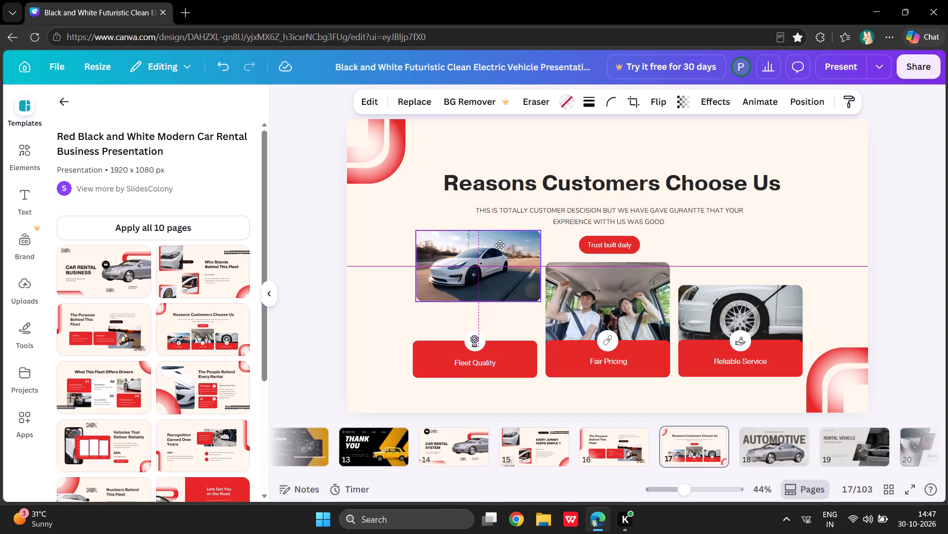
left_click_drag(500, 245, 497, 267)
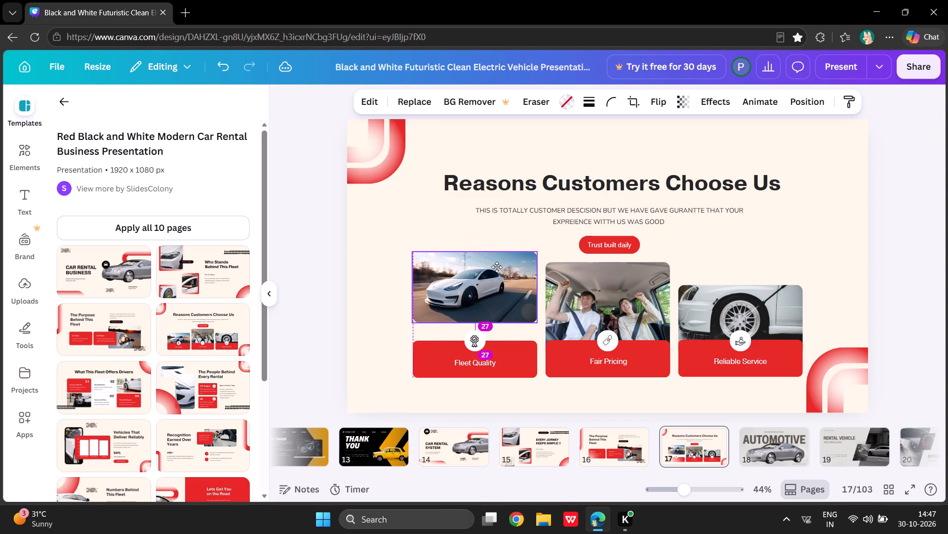
left_click_drag(497, 267, 497, 279)
Extend the lower edge of the white car photo down to meet the red "Fleet Quality" box.
left_click(493, 344)
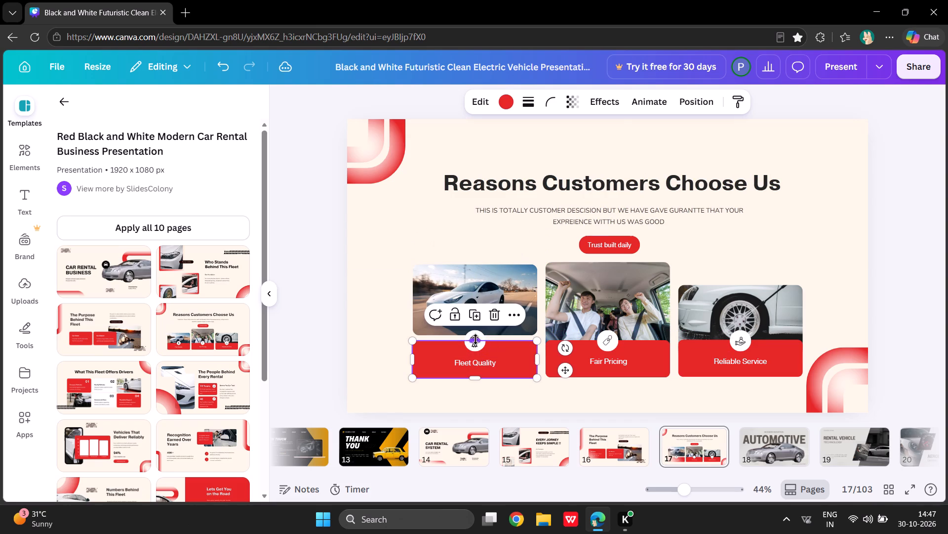
left_click(476, 344)
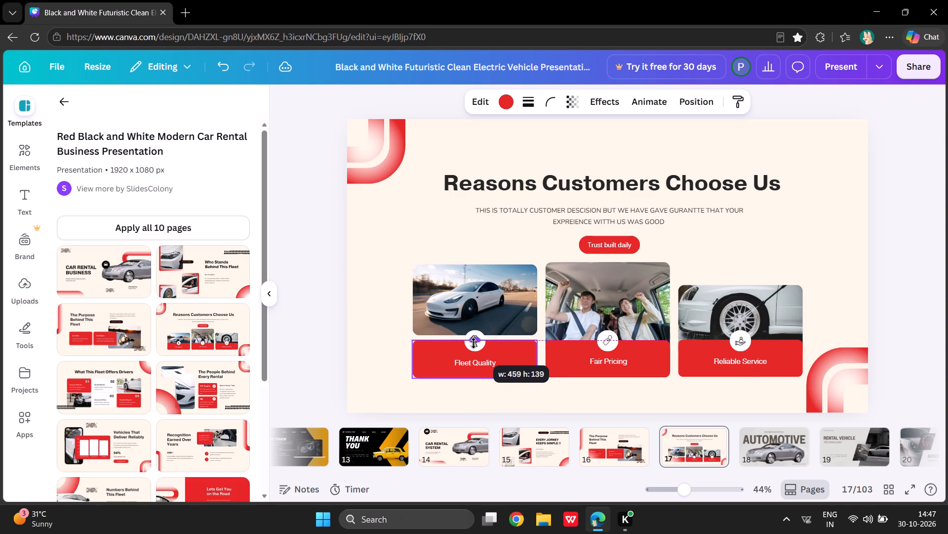
left_click(440, 329)
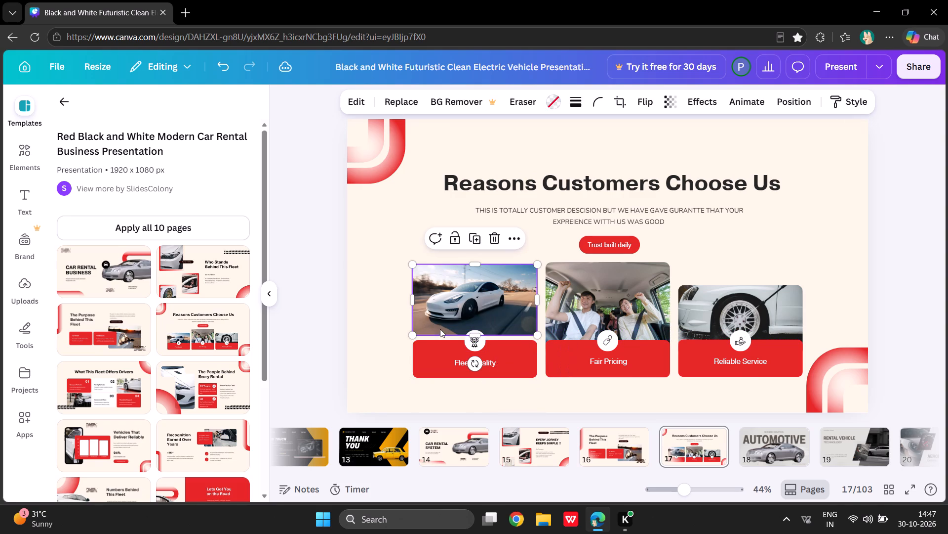
left_click_drag(476, 338, 476, 340)
left_click_drag(476, 340, 476, 343)
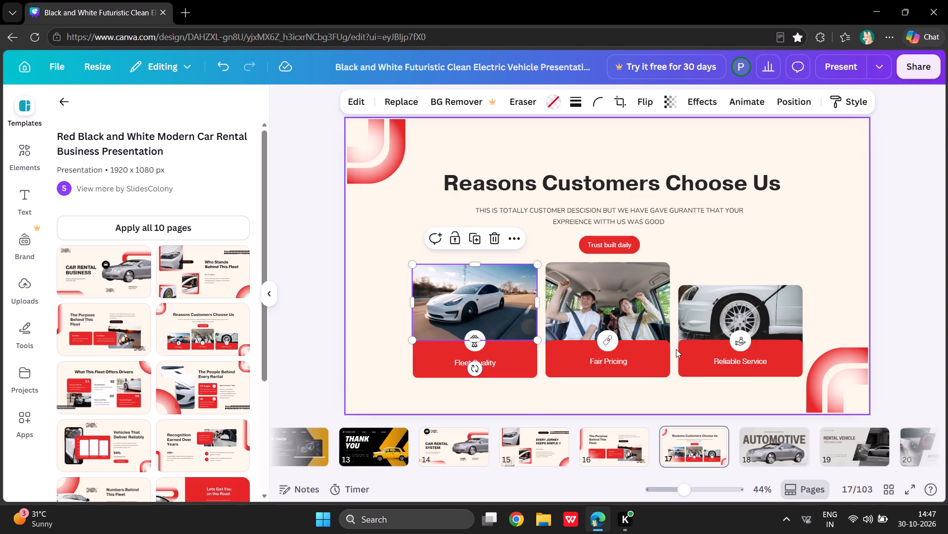
Extend the wheel photo above "Reliable Service" upward to about 459 by 337, aligning its top with the white car photo.
left_click(711, 319)
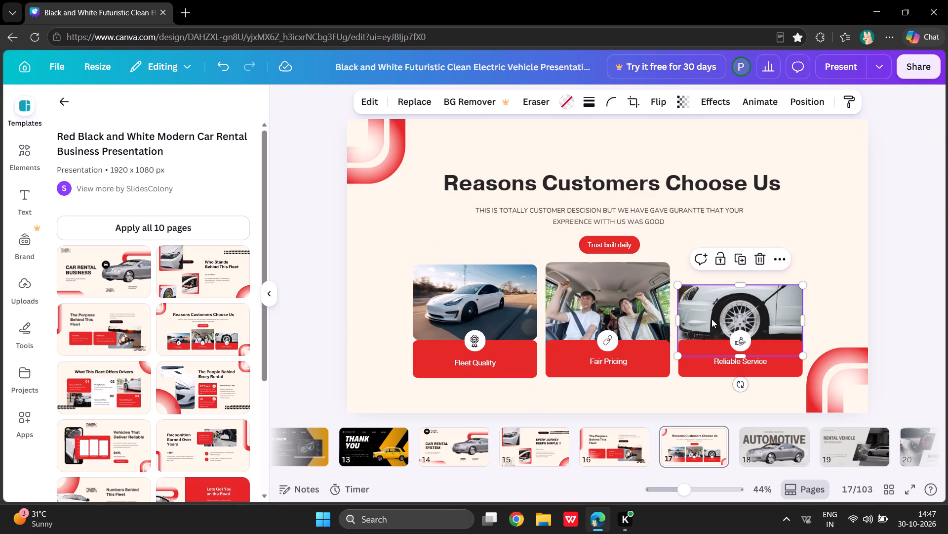
left_click_drag(741, 286, 739, 267)
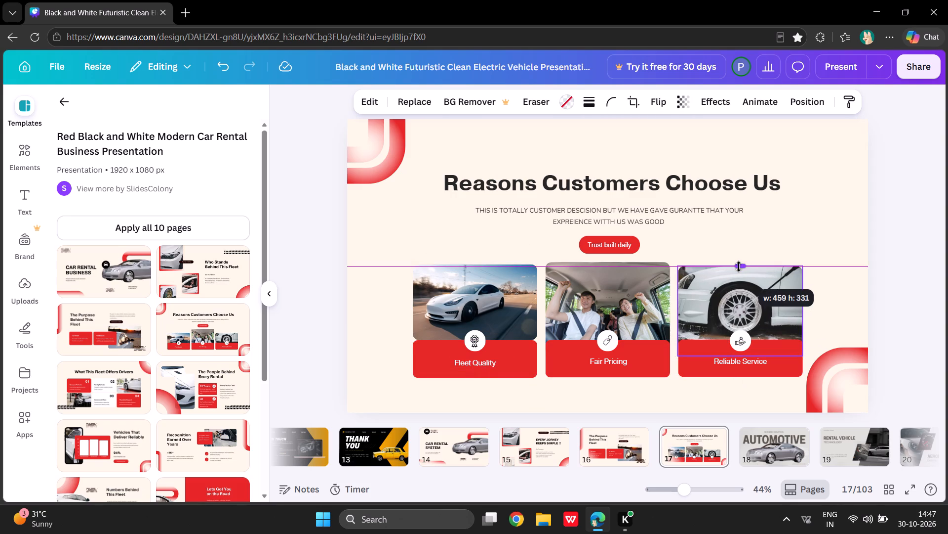
left_click_drag(739, 267, 739, 265)
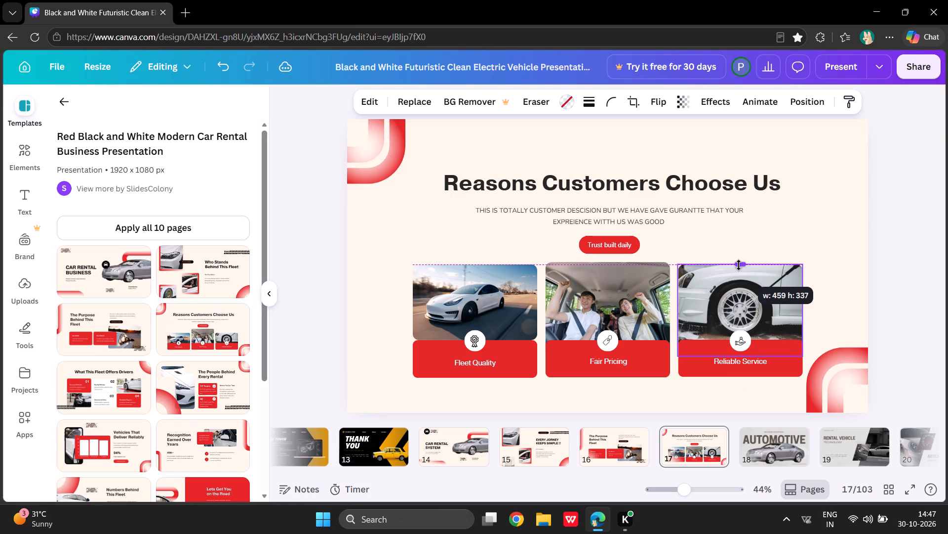
Fit the wheel photo above "Reliable Service" between the middle photo's top line and the upper edge of its red box.
left_click_drag(739, 265, 738, 262)
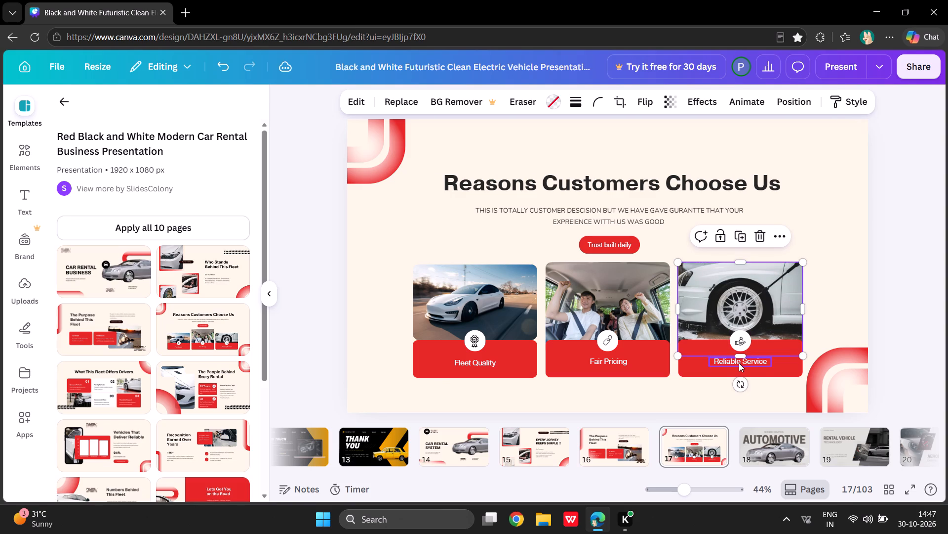
left_click_drag(739, 356, 739, 338)
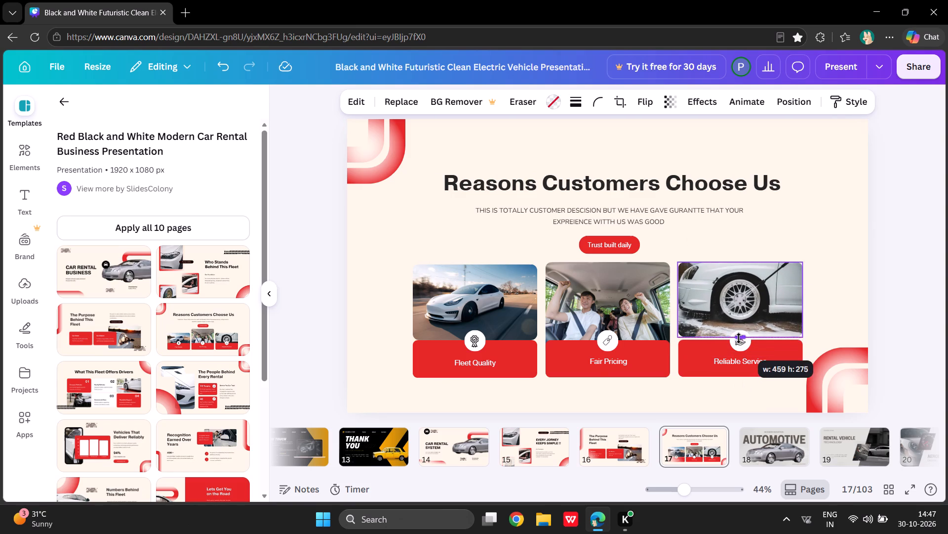
left_click_drag(739, 338, 739, 343)
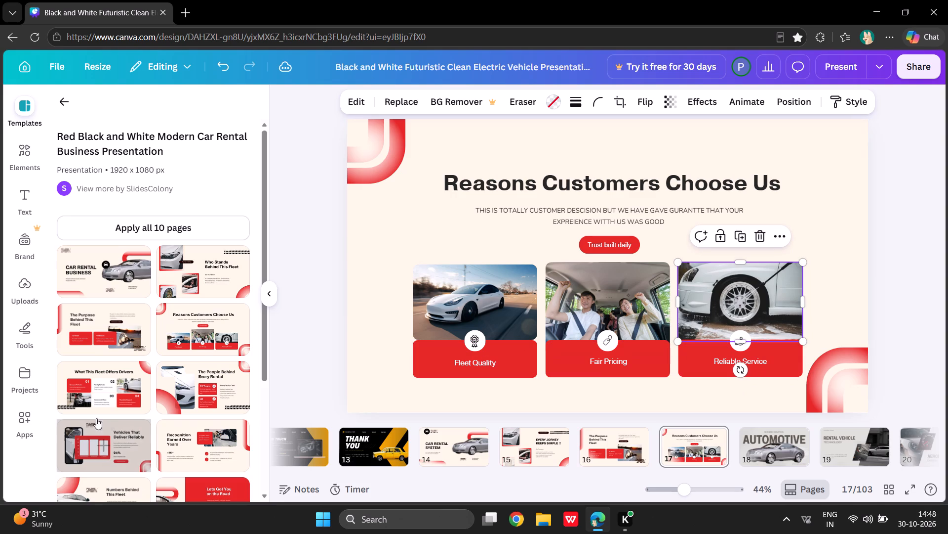
Add the "What This Fleet Offers Drivers" template page as a new page after the "Reasons Customers Choose Us" page.
left_click(77, 371)
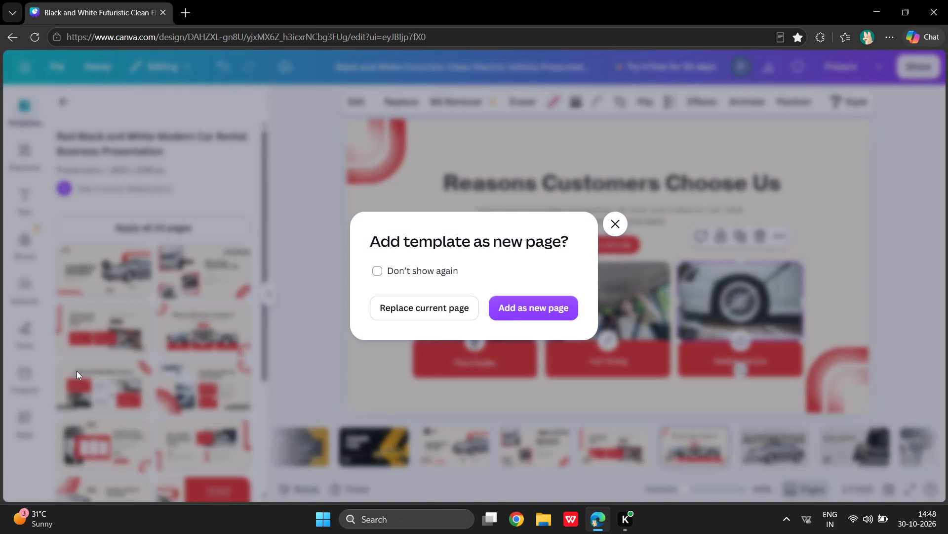
left_click(560, 310)
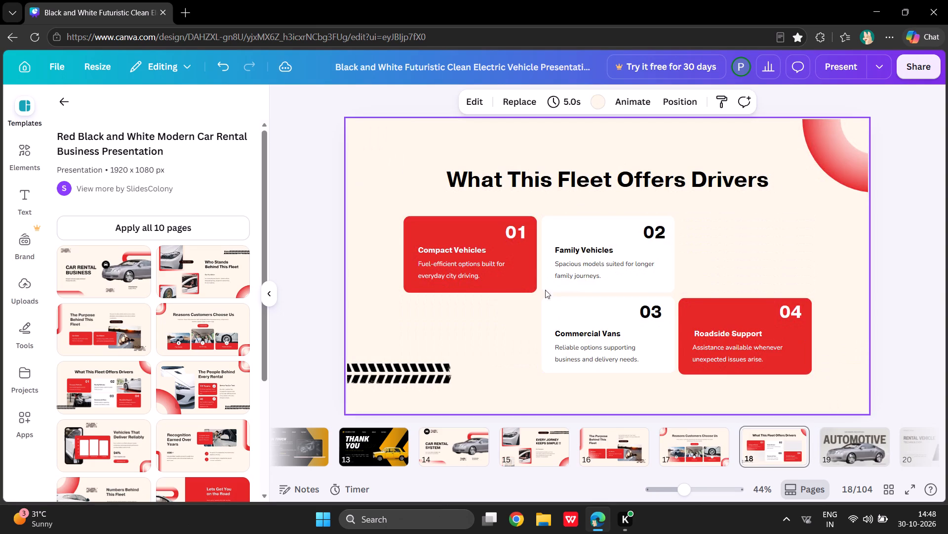
Replace the text under "Compact Vehicles" with "COMPACT VEHICLE WAS SIMPLE AND EASY TO DRIVE CAR".
double_click(479, 275)
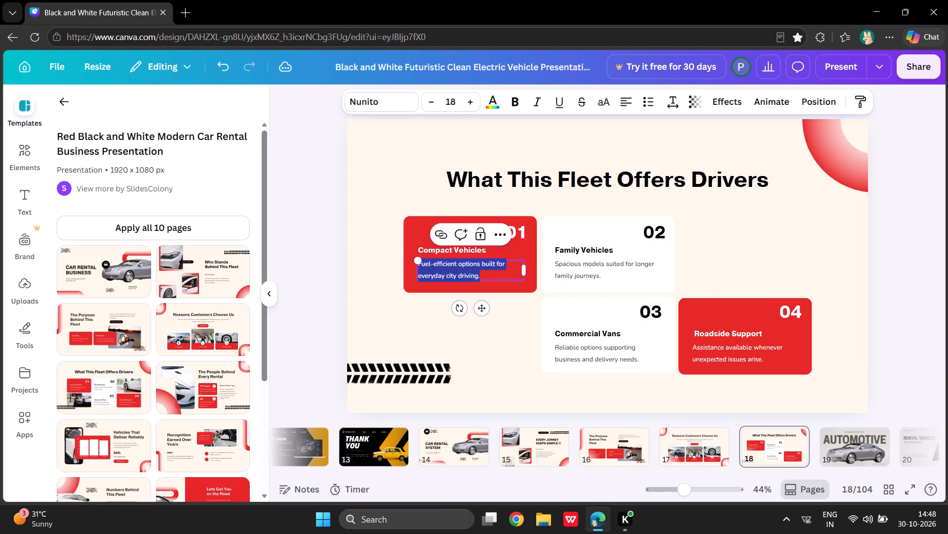
key("BackSpace")
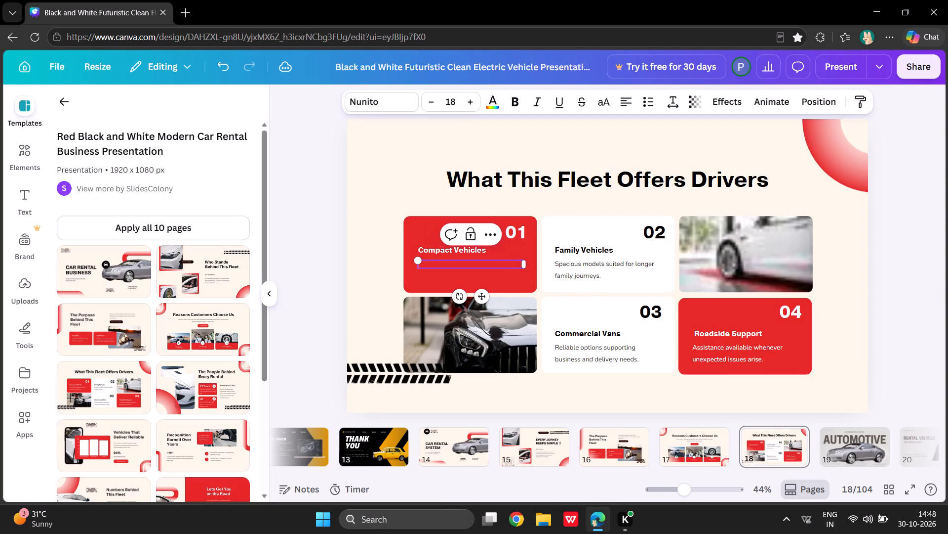
key("c")
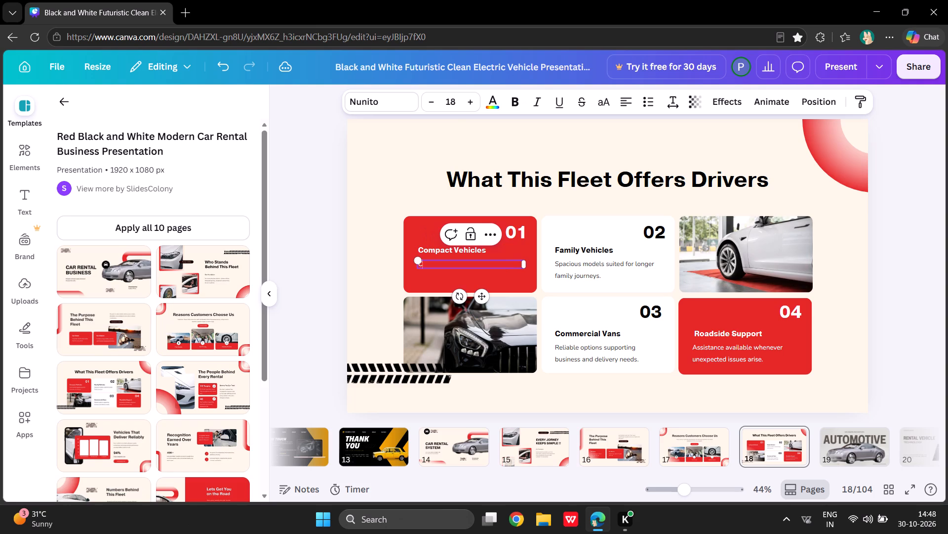
type("OMPACT")
key("space")
type("HHHH")
key("BackSpace")
key("BackSpace")
key("BackSpace")
key("BackSpace")
key("BackSpace")
key("space")
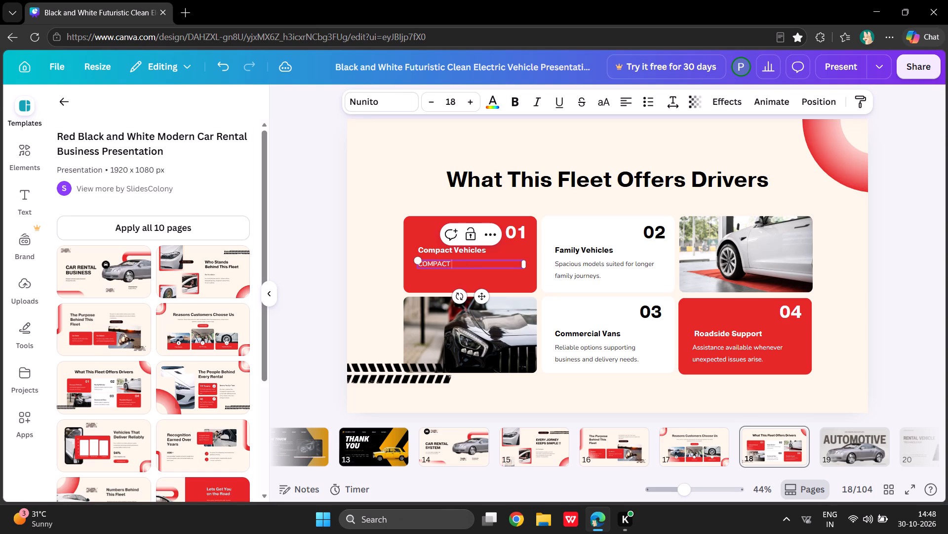
type("VEHICLE")
key("space")
key("space")
key("space")
type("F")
key("BackSpace")
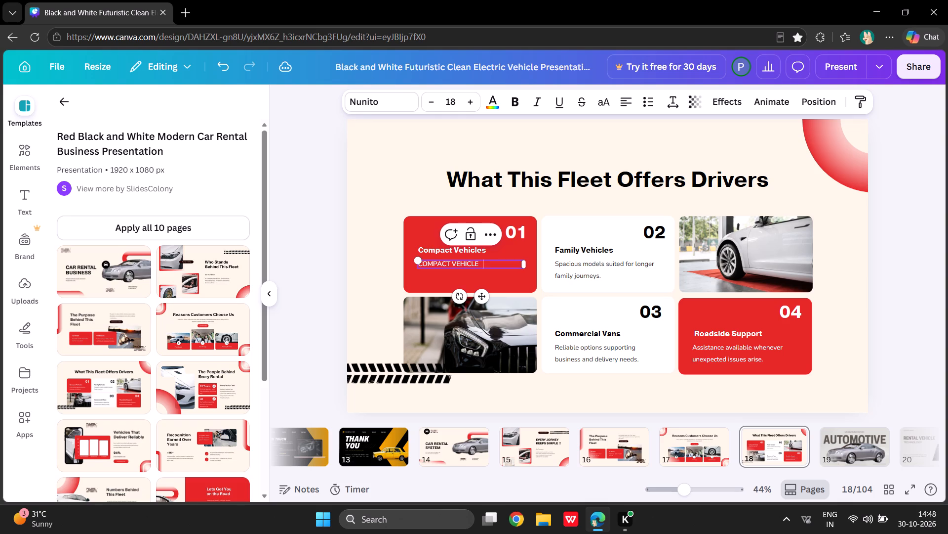
type("WAS SIMPE")
key("BackSpace")
key("BackSpace")
type("PLE AND")
key("space")
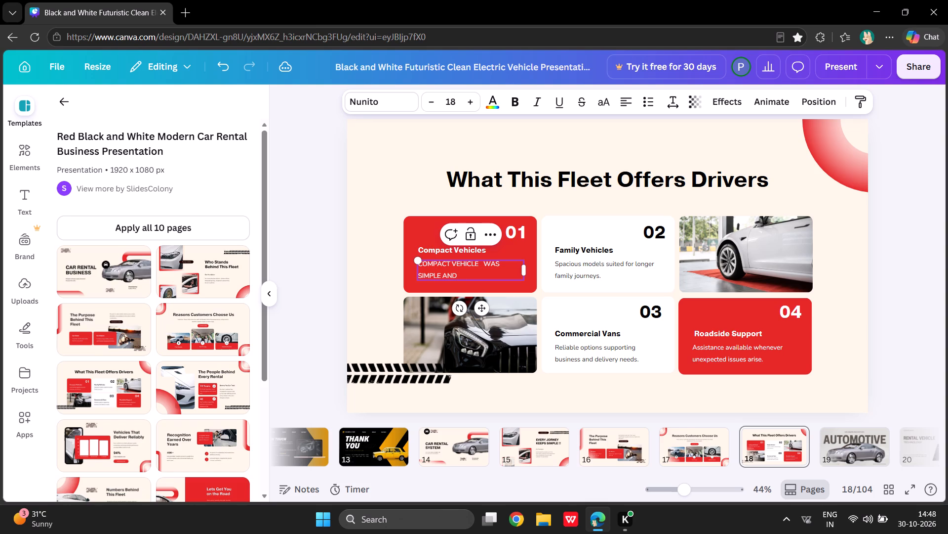
type("EASY TO DRIVE CAR")
Replace the text under "Family Vehicles" with "SUV,TRAVELLING CAR ALSO LISTED IN OUR WEBSITE".
double_click(570, 270)
key("BackSpace")
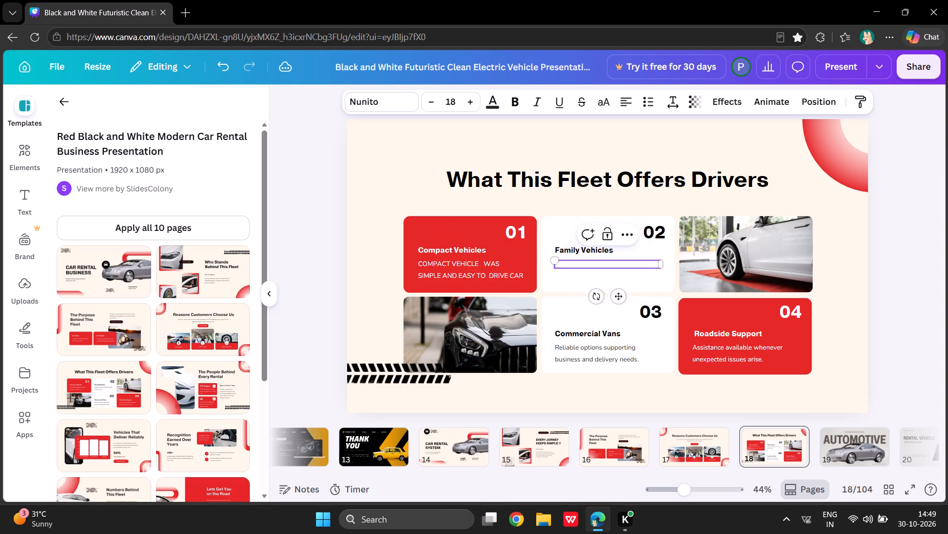
type("SUV,TRAVELLING CAR ALSO LISTED IN OU")
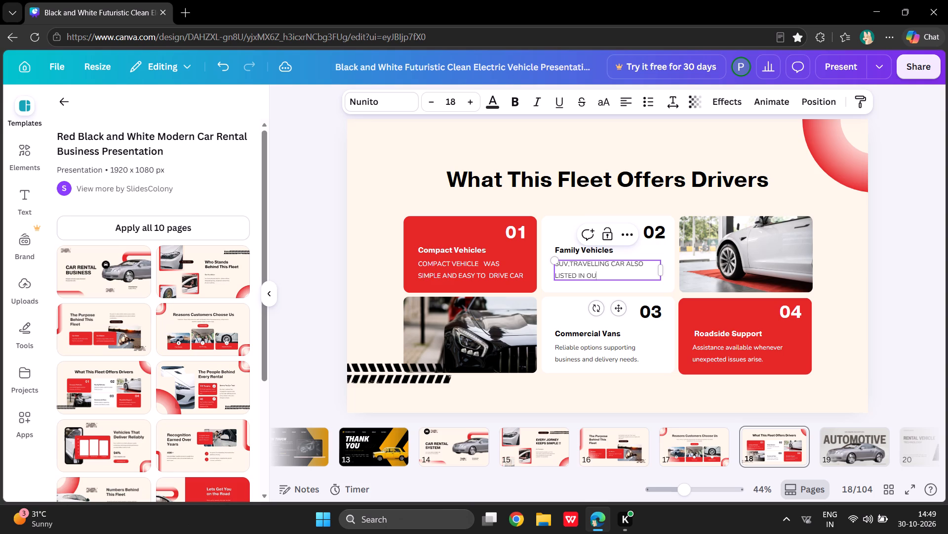
type("R")
key("space")
type("BE")
key("BackSpace")
key("BackSpace")
type("WEBSITE")
key("space")
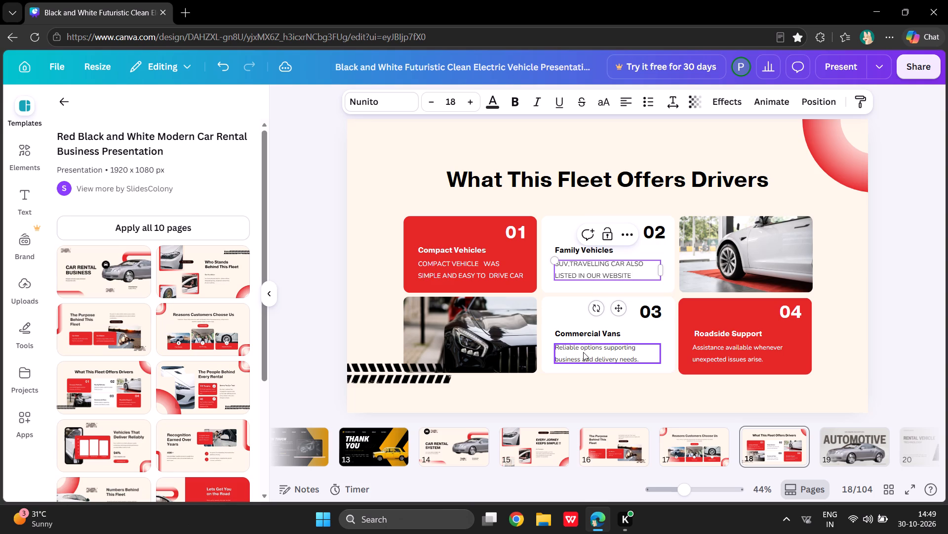
Replace the text under "Commercial Vans" with "VANS FOR TRIP OF MANY PEOPLE THERE CAN USE COMMERICAL VANS".
double_click(583, 352)
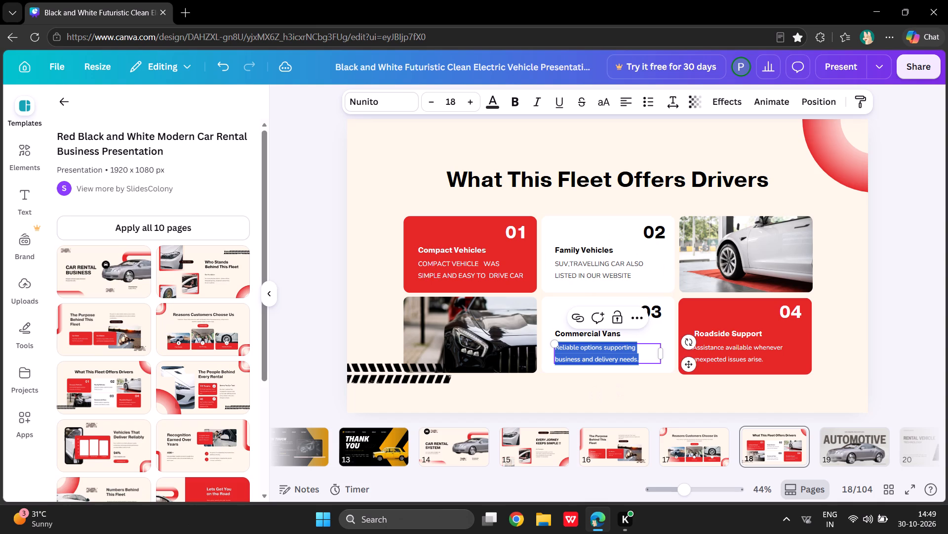
key("BackSpace")
type("VANS")
key("space")
type("FOR FREE")
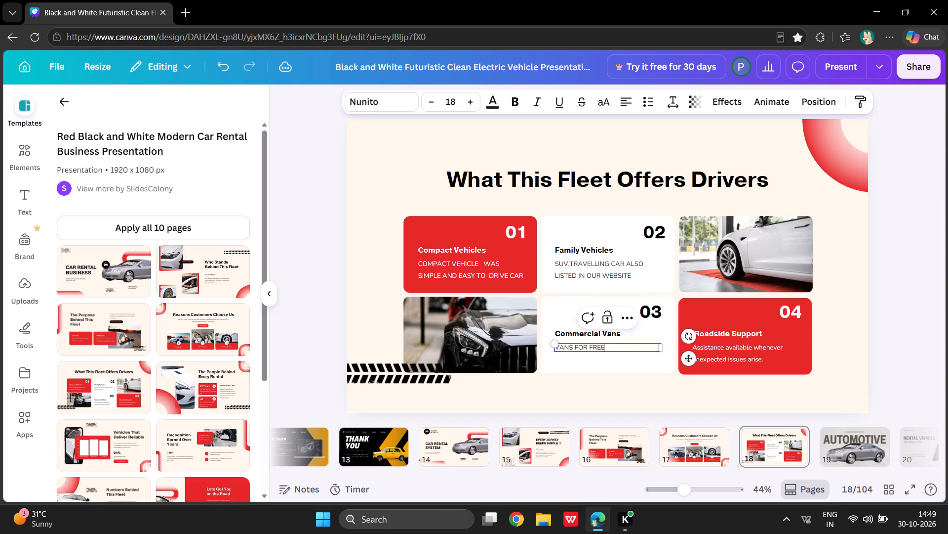
key("BackSpace")
key("BackSpace")
key("BackSpace")
key("BackSpace")
type("TRIP")
key("space")
type("OF MANY PEOPL")
type("E")
key("space")
type("THERE")
key("space")
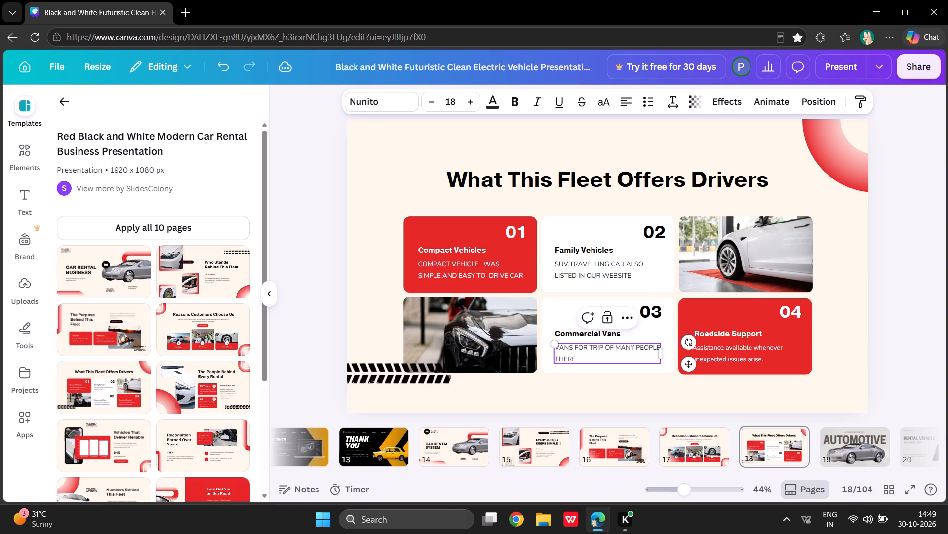
type("CAN YOU")
key("BackSpace")
key("BackSpace")
key("BackSpace")
type("USE")
key("space")
key("v")
key("BackSpace")
type("CP")
key("BackSpace")
type("OM")
type("MERICAL")
key("space")
type("VANS")
key("space")
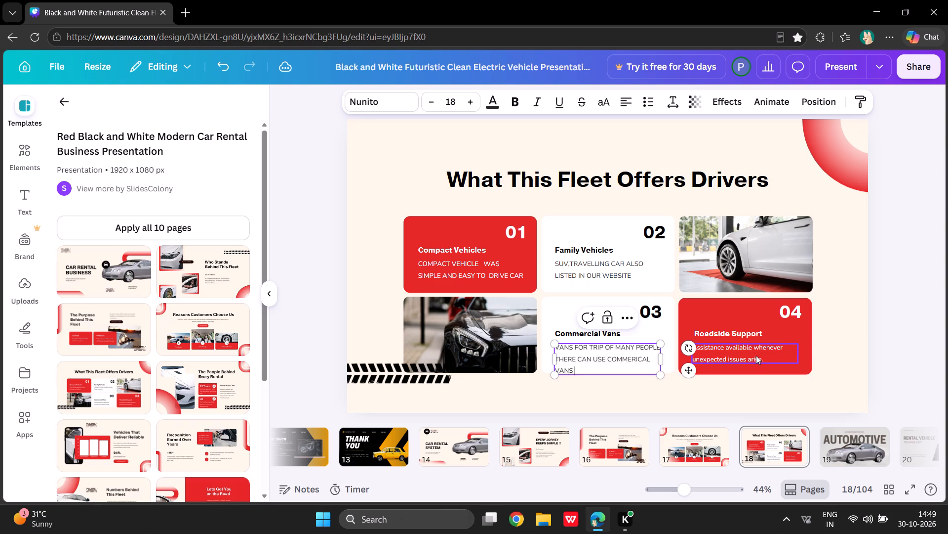
Replace the text under "Roadside Support" with "FROM YOUR START TO DESTINATION WE HAVE PROVEDED SERIVES NUMBER OF OUUR AGENTS".
double_click(757, 356)
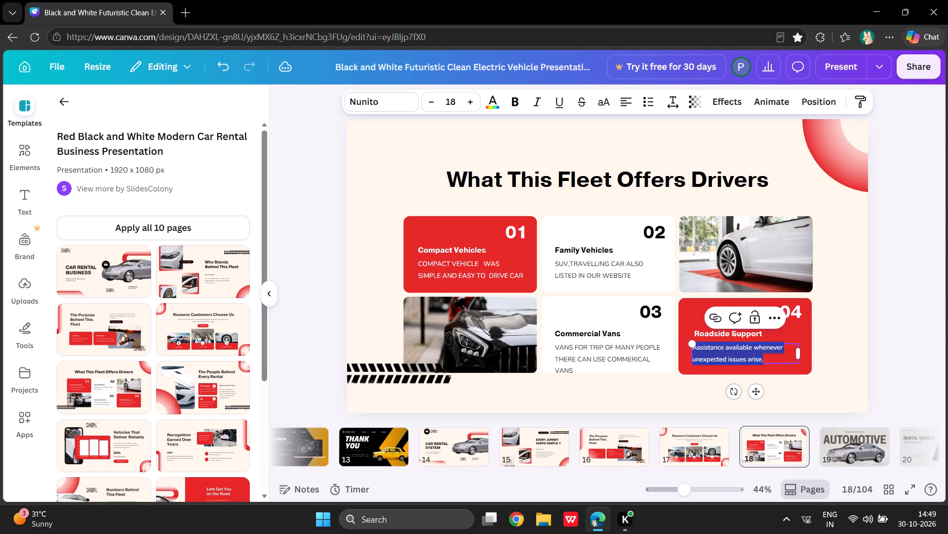
key("BackSpace")
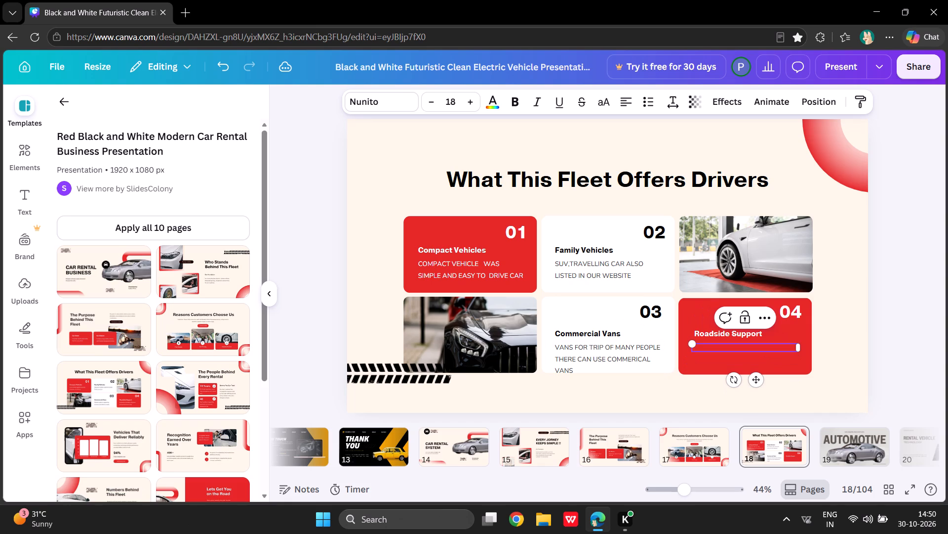
type("FROM YOUR START TO DESTINATION WE HAVE")
key("space")
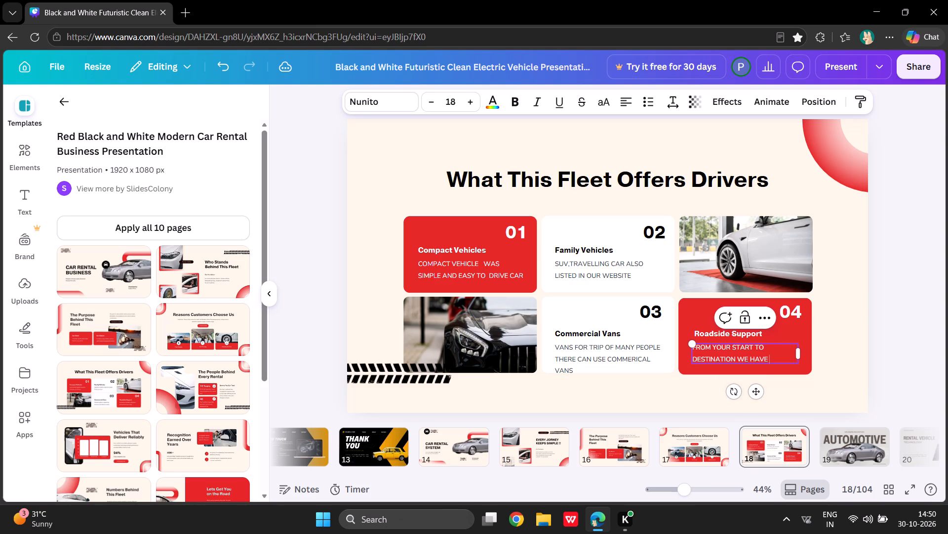
type("PROVEDED SERIVES NUM")
type("BER OF")
key("space")
type("OUUR AGENTS")
key("space")
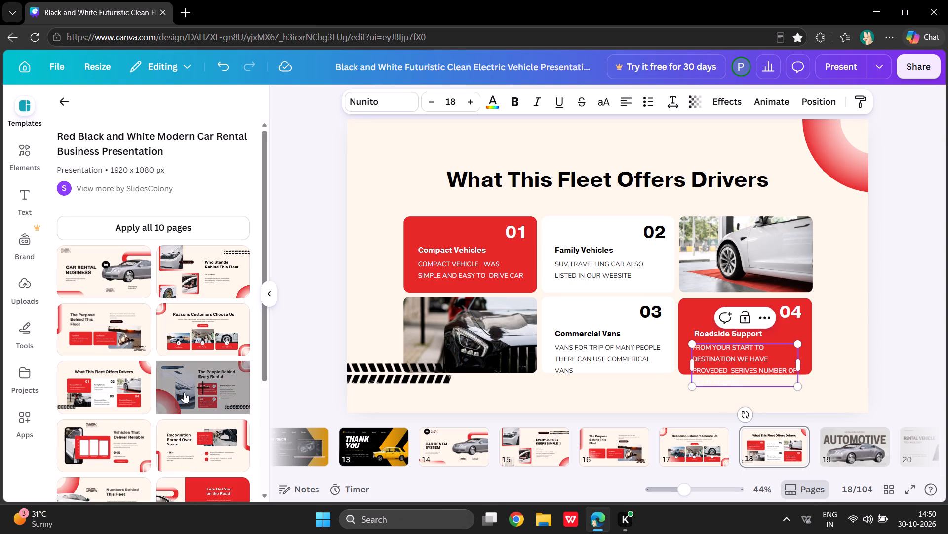
Add the "The People Behind Every Rental" template page as a new page after the "What This Fleet Offers Drivers" page.
left_click(186, 360)
left_click(544, 312)
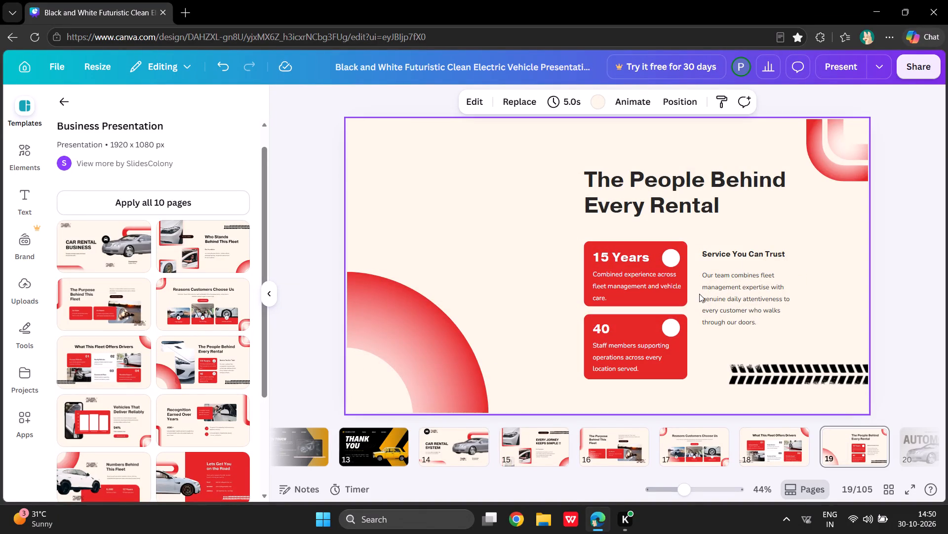
Replace the text under "15 Years" with "IN MARKET ONLY TRAVELLING APP WE HHAVE TO SELLING CAR".
double_click(717, 294)
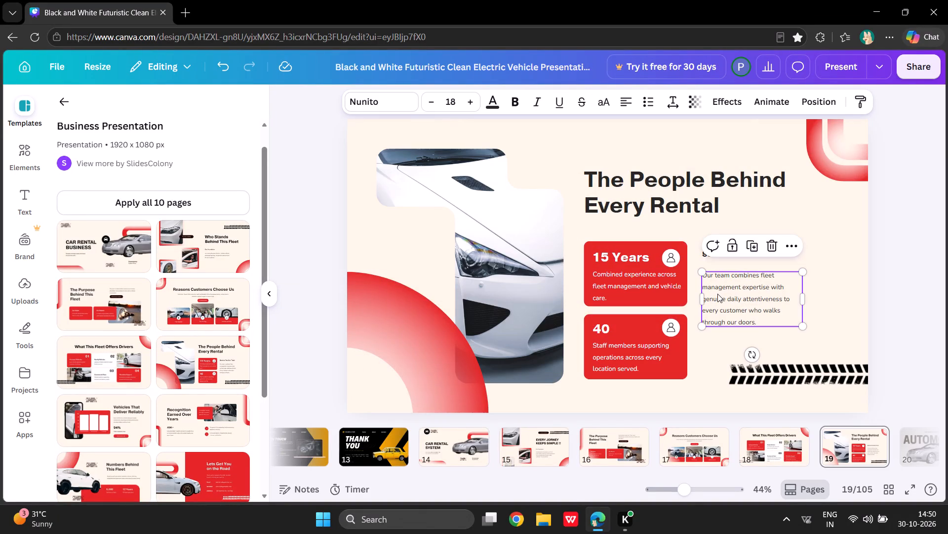
double_click(611, 275)
key("BackSpace")
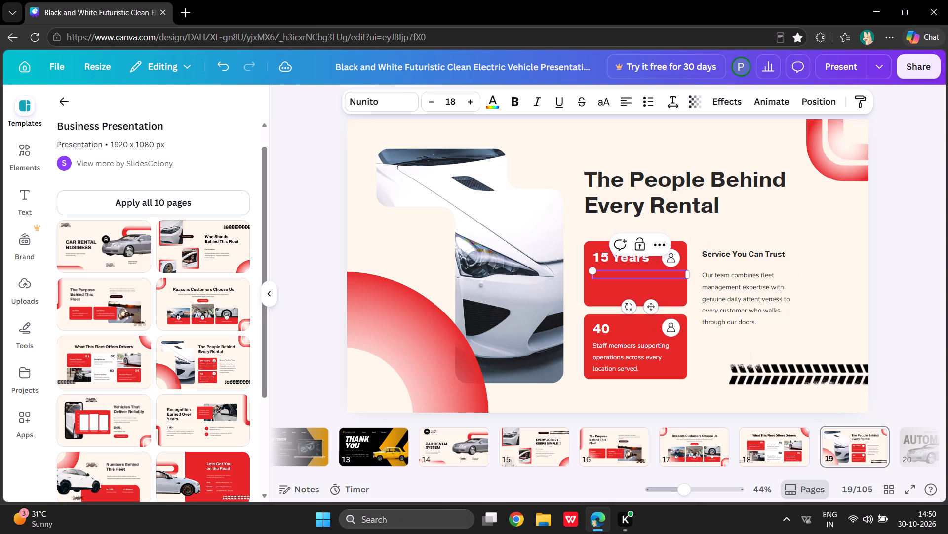
type("TOTA")
key("BackSpace")
key("BackSpace")
key("BackSpace")
key("BackSpace")
type("IN MARKET")
key("space")
key("o")
type("NLY")
key("space")
type("TRAVELLING APP WE")
key("space")
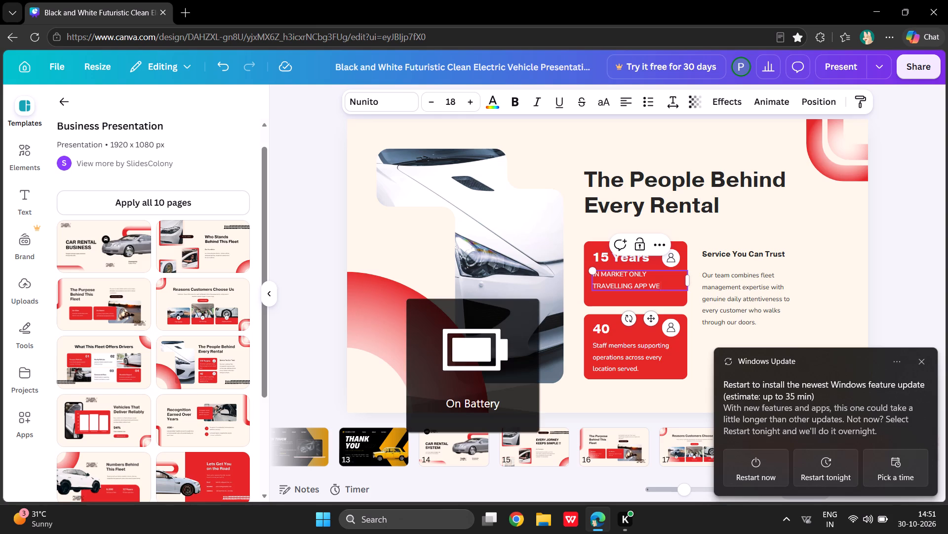
key("space")
type("H")
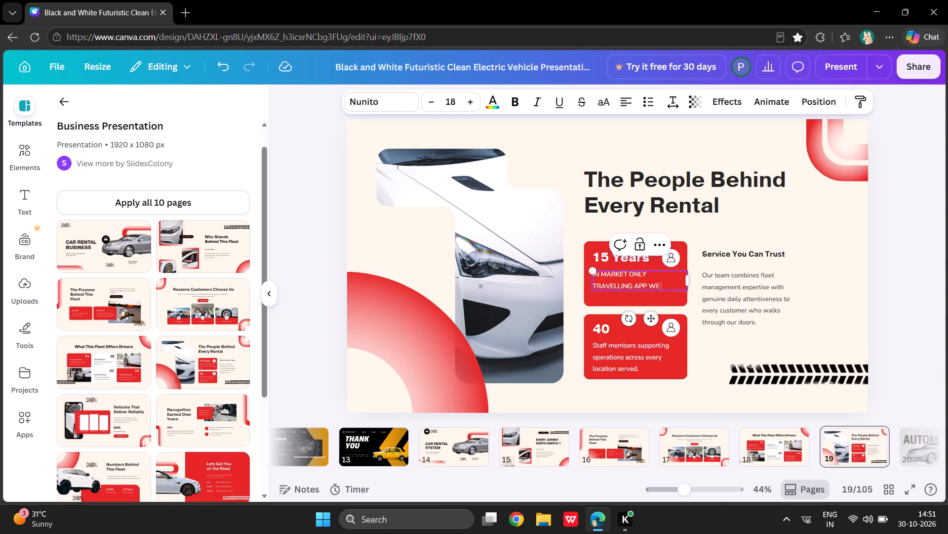
type("HAVE")
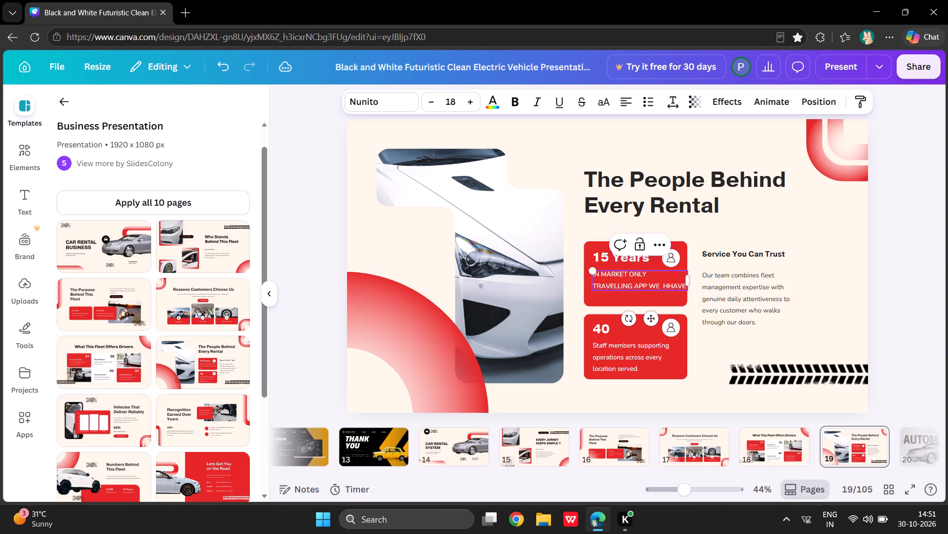
key("space")
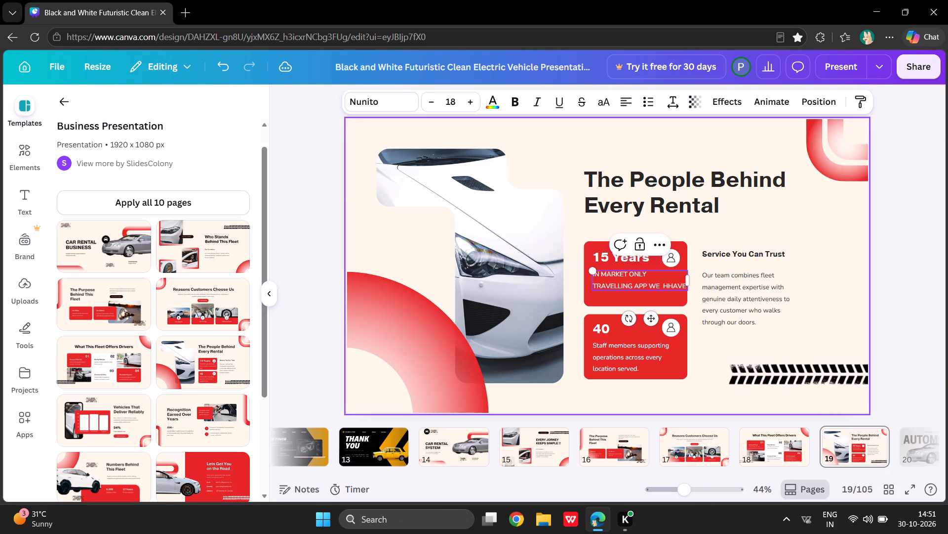
type("TO")
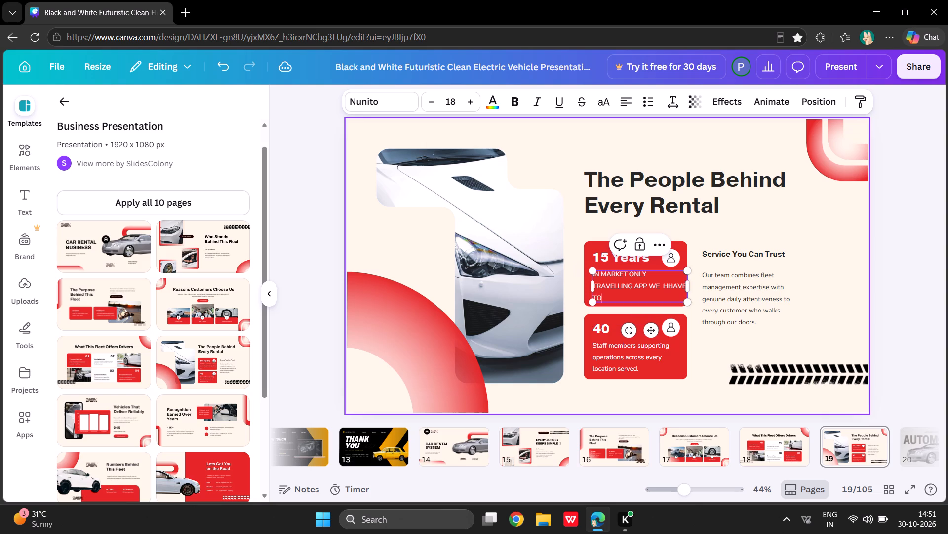
key("space")
type("SELLING CAR")
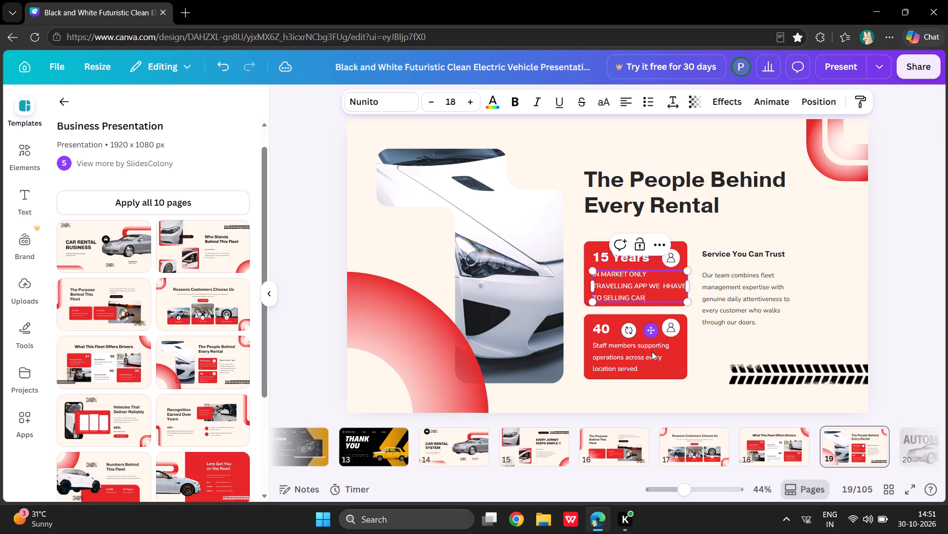
Replace the text under "40" with "FROM CAR RENTAL SYSTEM BEHIND EVERY RENTAL".
double_click(632, 357)
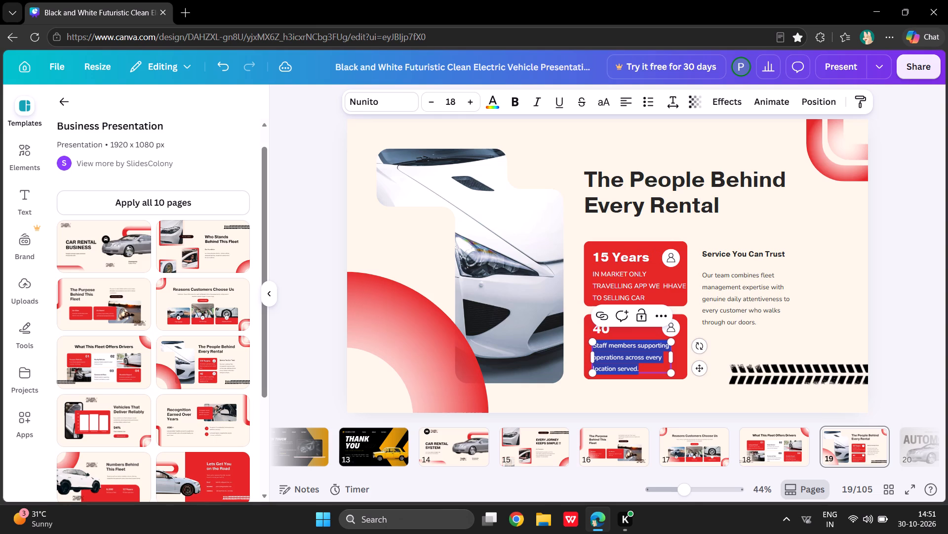
key("BackSpace")
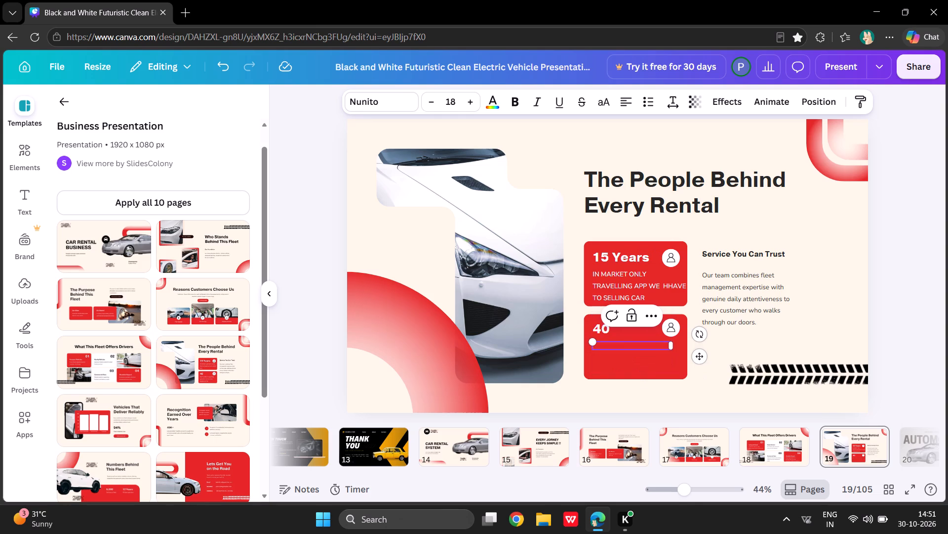
type("FROM CAR RENTAL SYSTEM")
key("space")
type("BEHIND")
key("space")
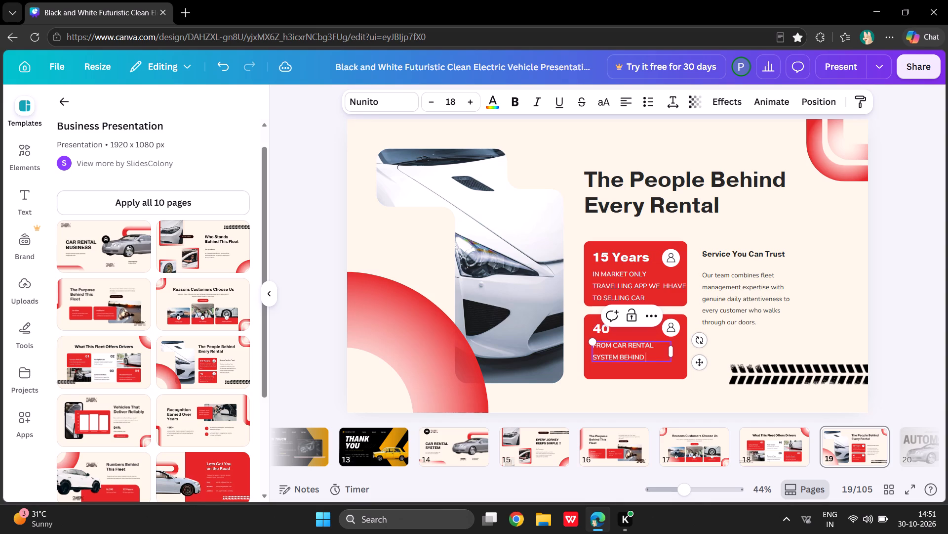
type("EVERY P")
key("BackSpace")
type("RENTAL")
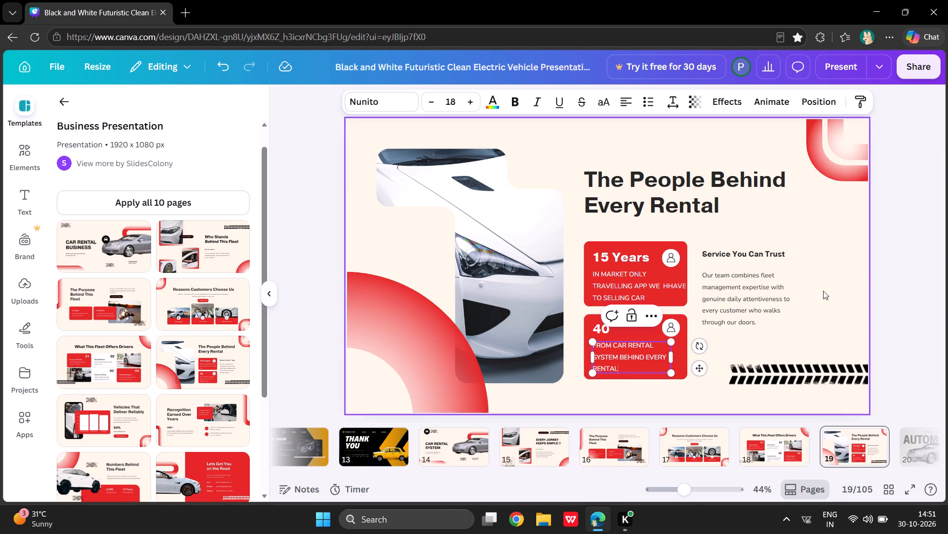
Replace the text under "Service You Can Trust" with "SERVICES WAS PROVIDED BUSINESS WAS DEVELOPED CAR RENTAL SYSTEM".
double_click(737, 283)
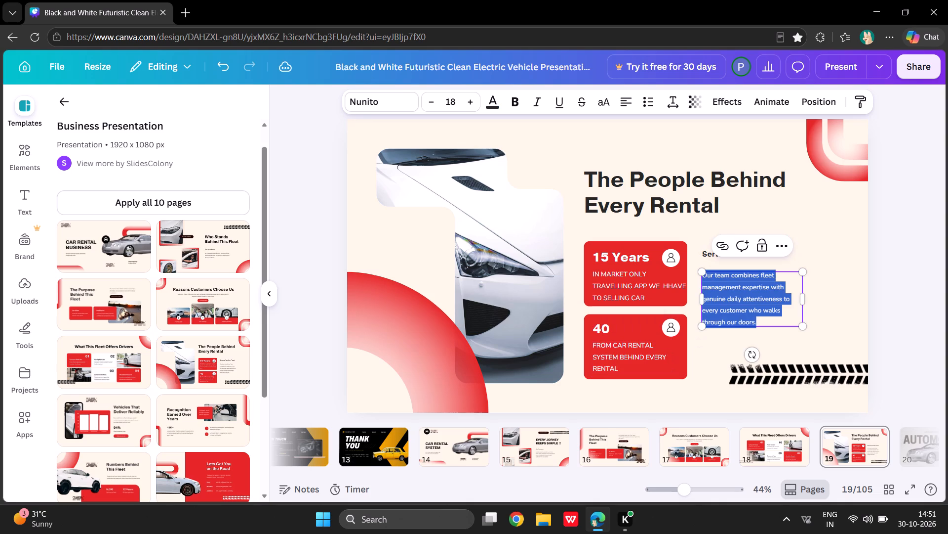
key("BackSpace")
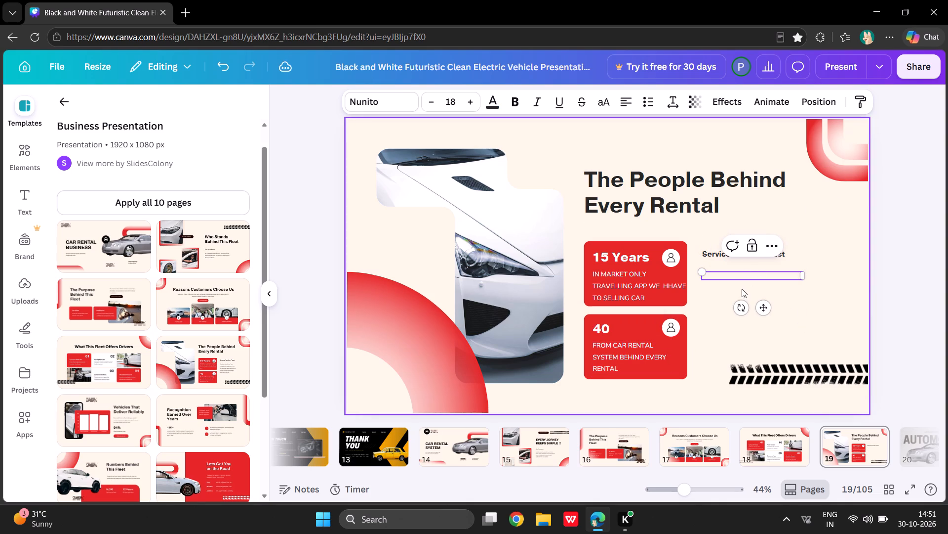
type("SERVICES")
key("space")
type("WAS")
key("space")
type("PROVI")
type("DED")
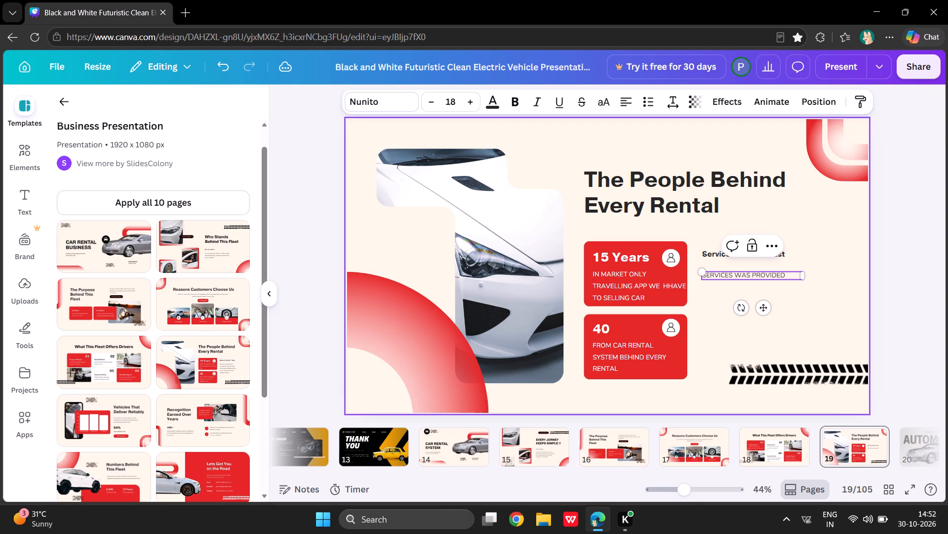
key("space")
type("BUSINESS")
key("space")
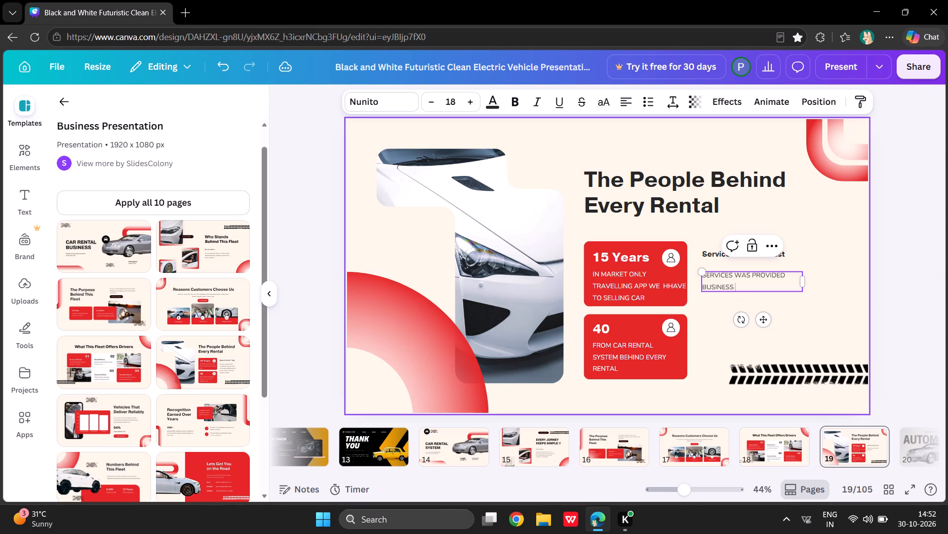
type("WAS DEVELOPED")
key("space")
key("space")
type("CAR RENTAL")
key("space")
type("SYSTEM")
key("space")
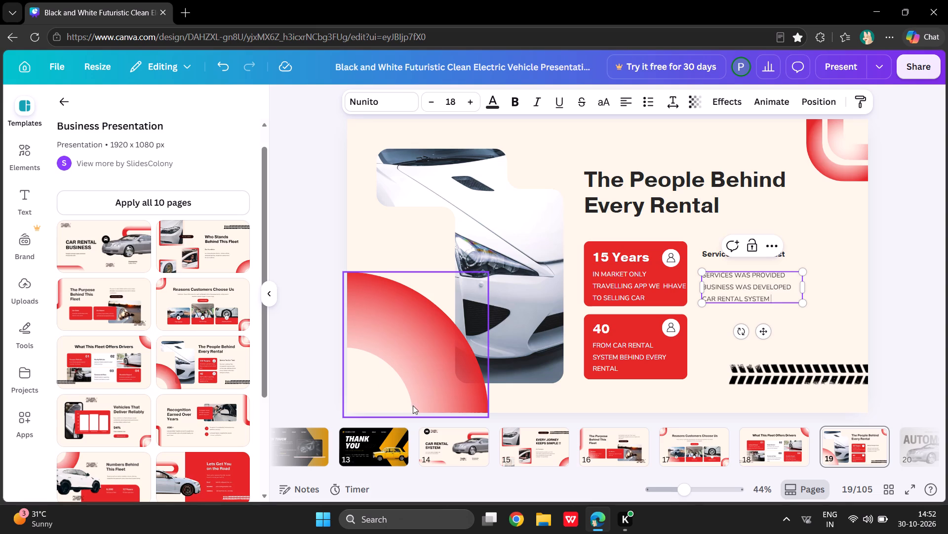
Add the "Vehicles That Deliver Reliably" template page as a new page after the "The People Behind Every Rental" page.
left_click(133, 414)
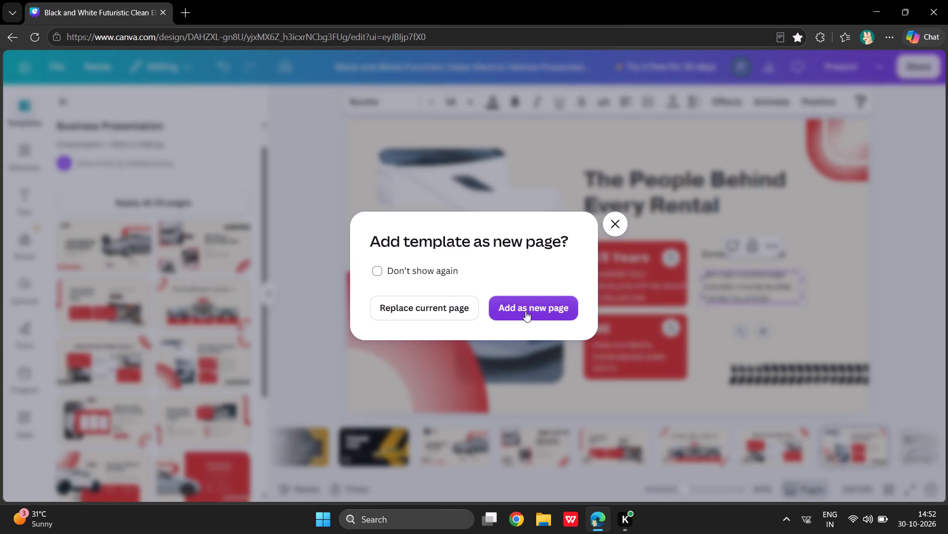
left_click(525, 311)
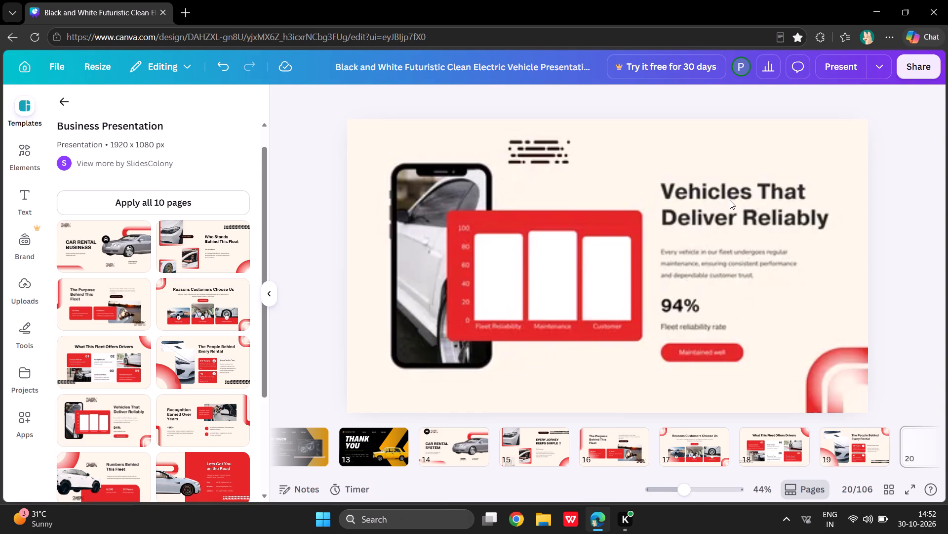
Replace the paragraph under "Vehicles That Deliver Reliably" with "FROM OWNER TO CUSTOMER VEHICLES THAT RELIVERED FLEET MAINTENCES CUSTOMER COUNT PROVIDED".
double_click(695, 268)
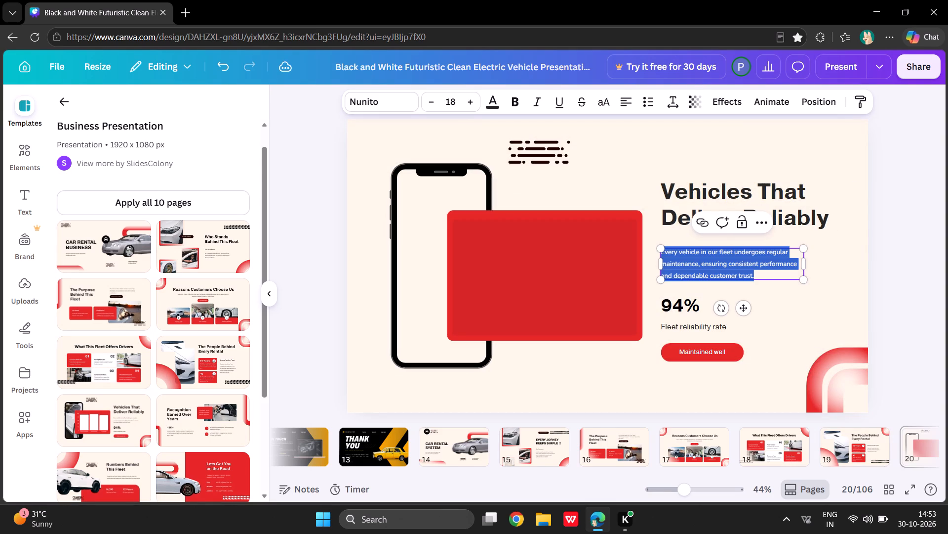
type("FROM OWNER")
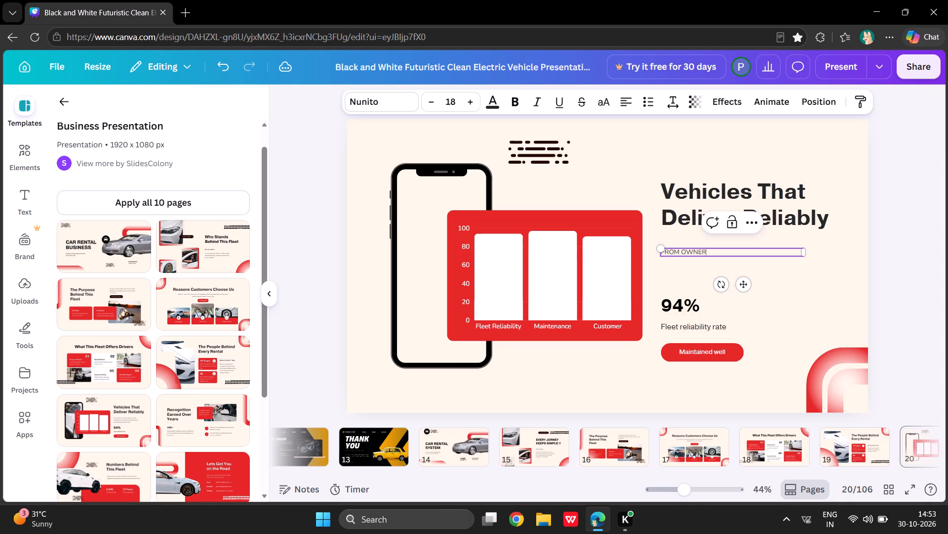
key("space")
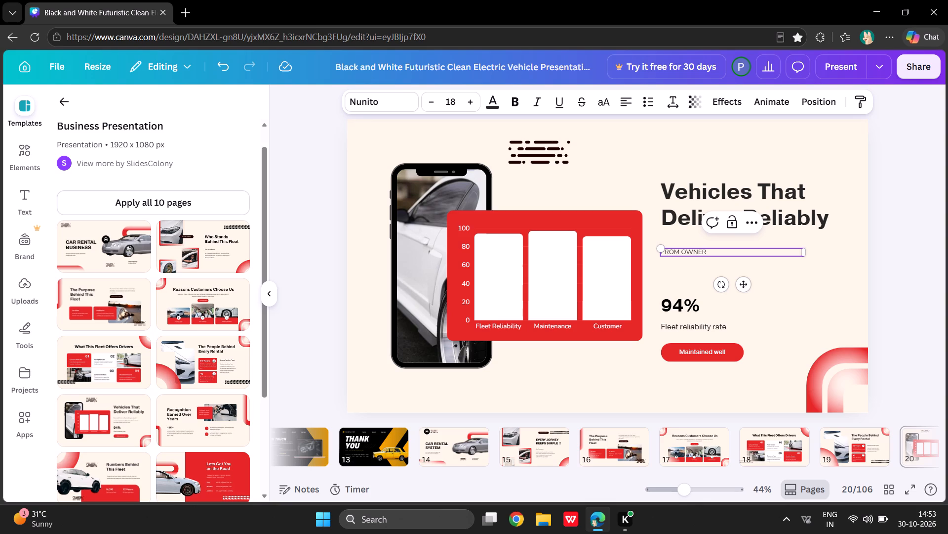
key("space")
type("TO")
key("space")
type("CUSTO")
type("MER")
key("space")
type("VEHICLES THAT")
key("space")
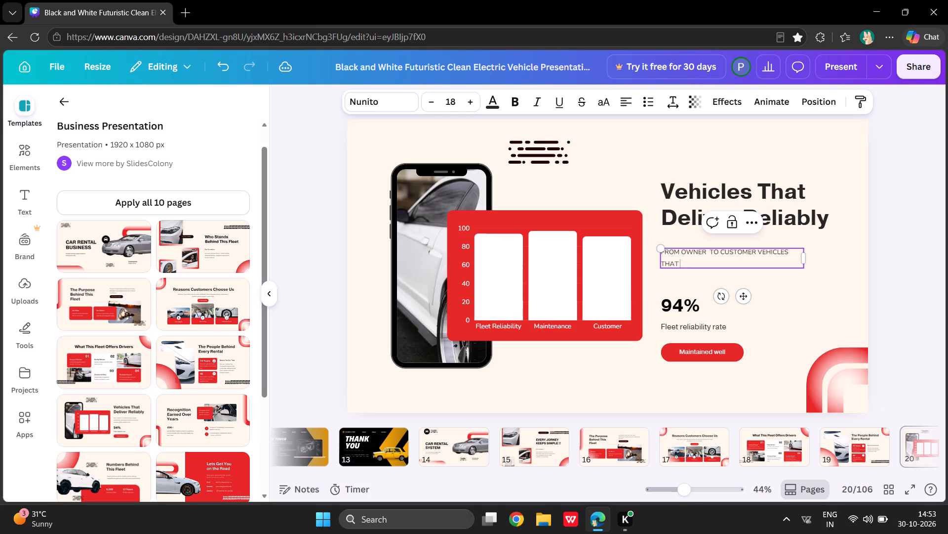
type("RELI")
type("VERED")
key("space")
type("FLEET")
key("space")
type("MA")
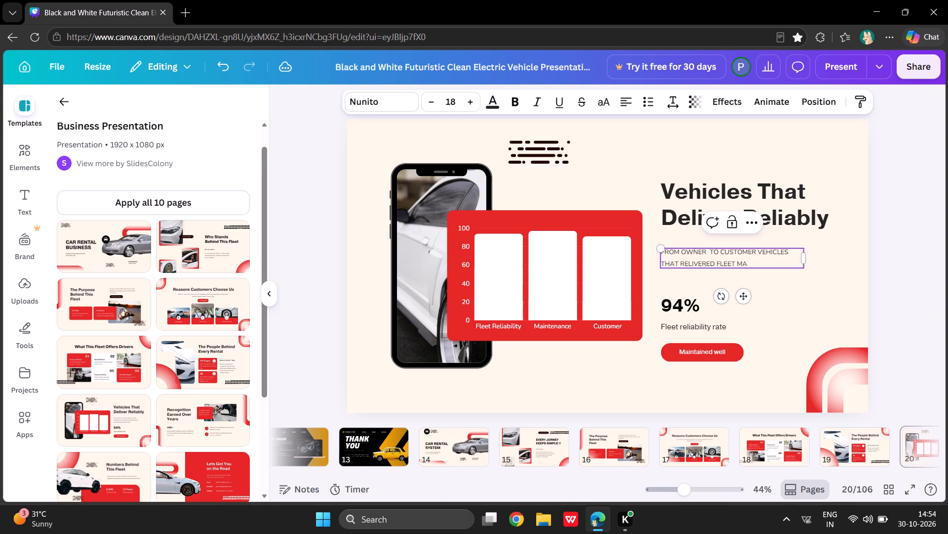
type("INT")
type("ENCES")
key("space")
type("CUSTOMER")
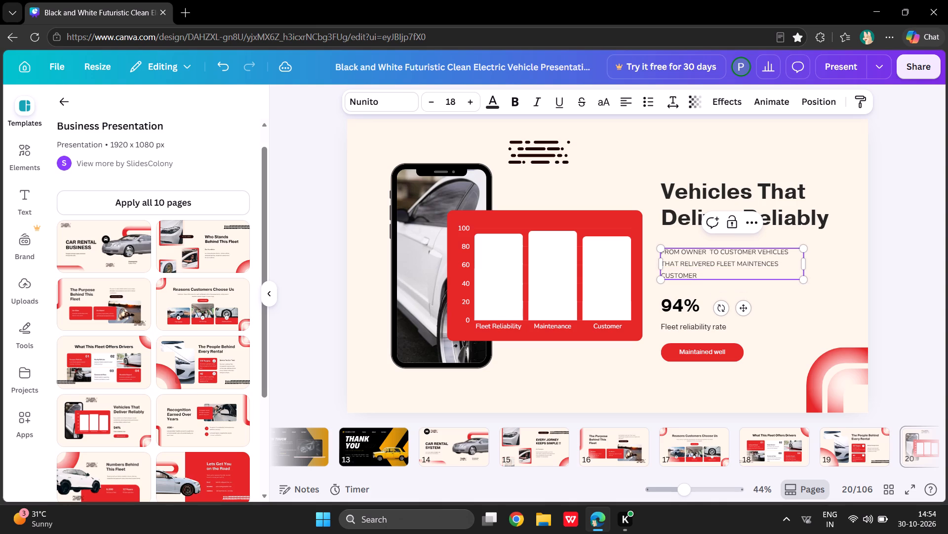
key("space")
type("COUNT")
key("space")
type("PRO")
type("VIDE")
key("d")
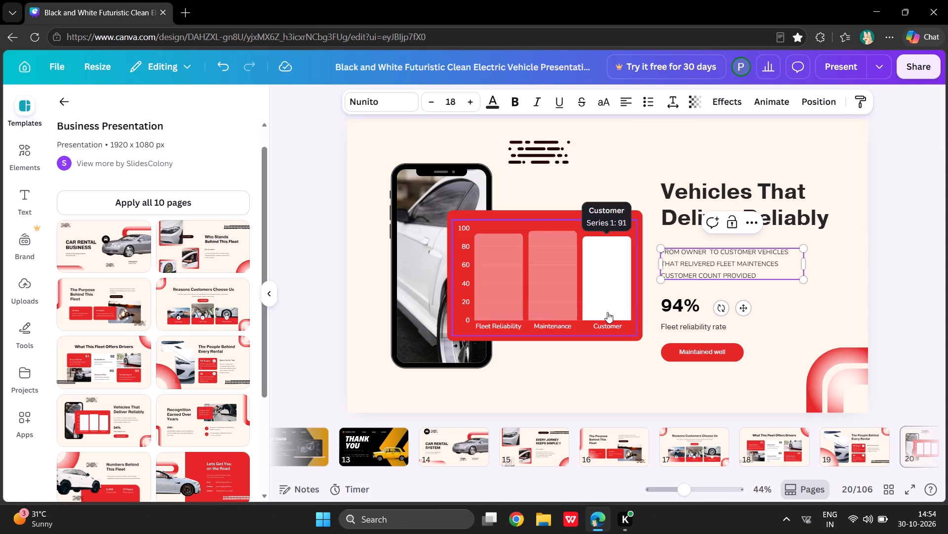
left_click(495, 284)
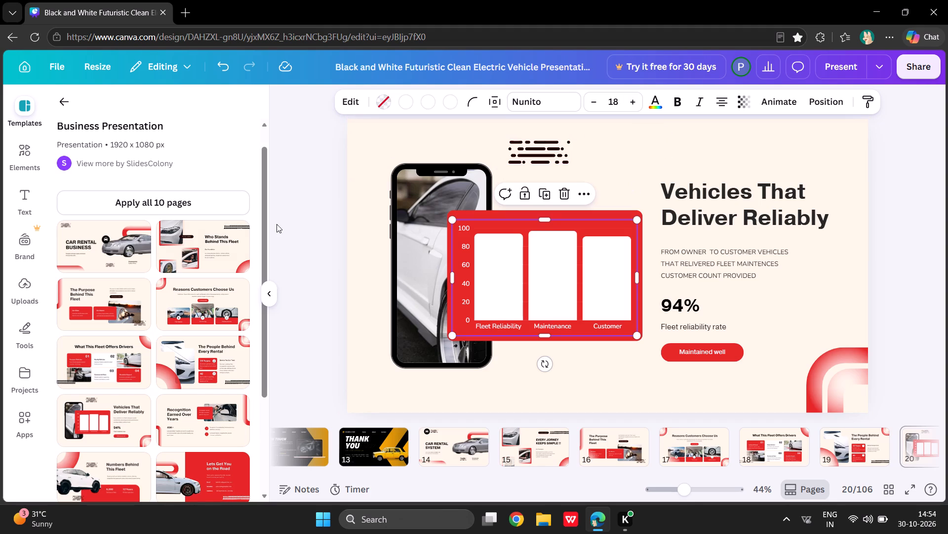
Add the "Recognition Earned Over Years" template page as a new page after the "Vehicles That Deliver Reliably" page.
left_click(193, 437)
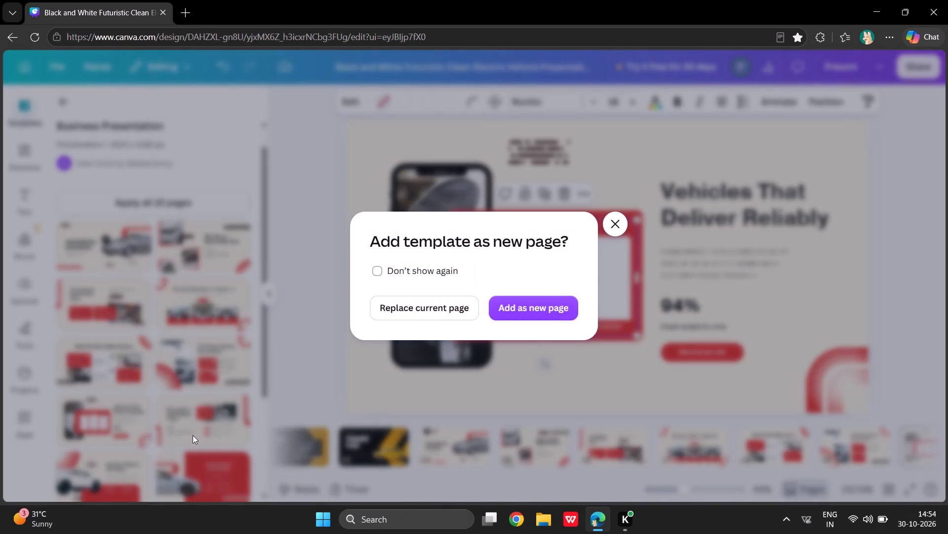
left_click(524, 296)
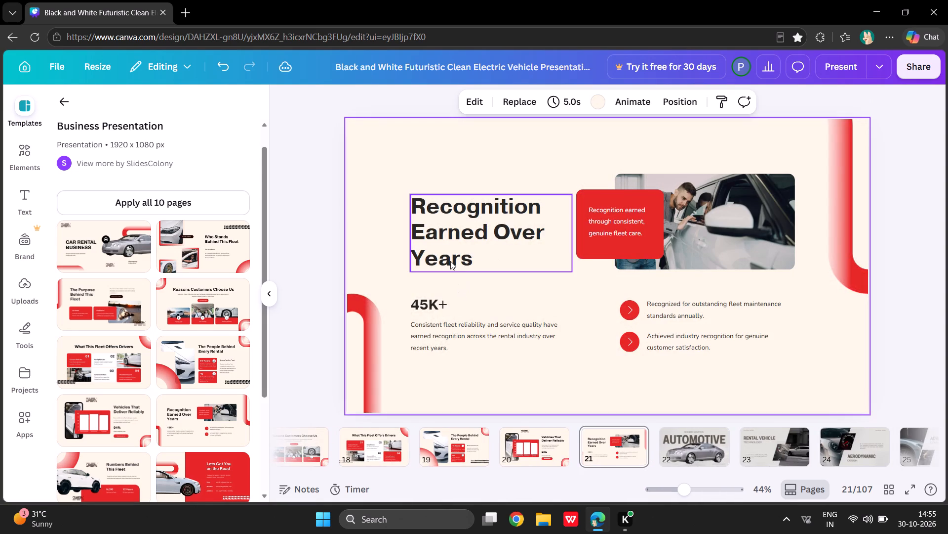
Replace the paragraph under "45K+" with "WE ARE FROM 15 YEARS IN MARKET THAT OVERALL INCOME 4CR TILL NOW FROM 45K+ CUSTOMER".
double_click(451, 341)
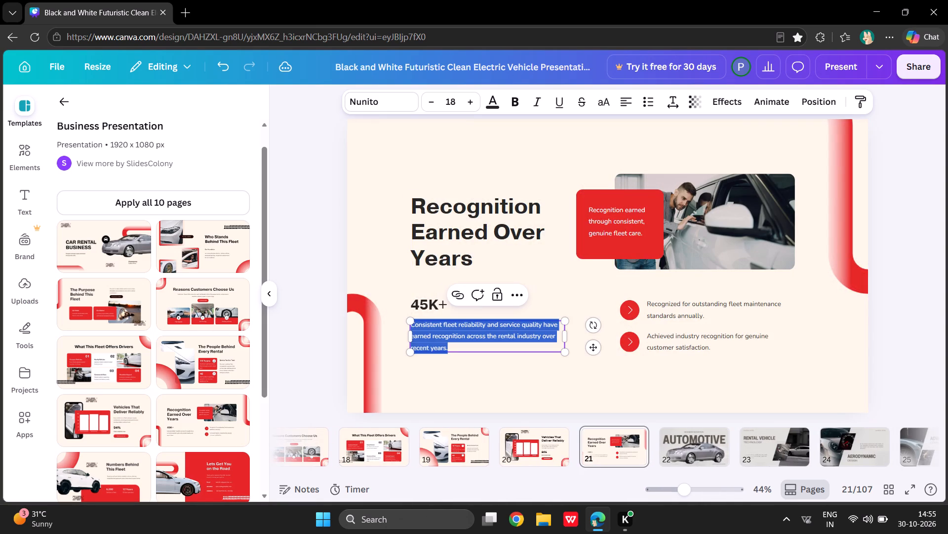
key("BackSpace")
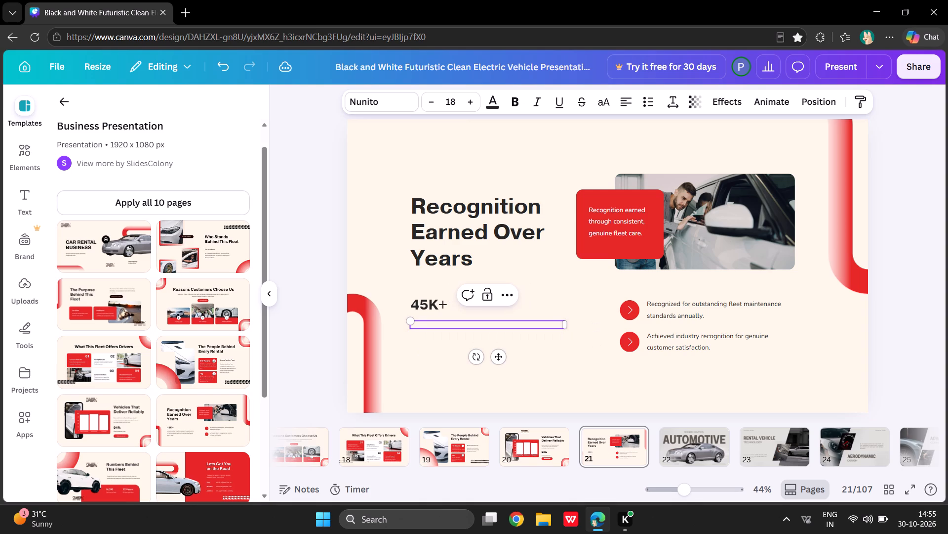
type("WE ARE FROM")
key("space")
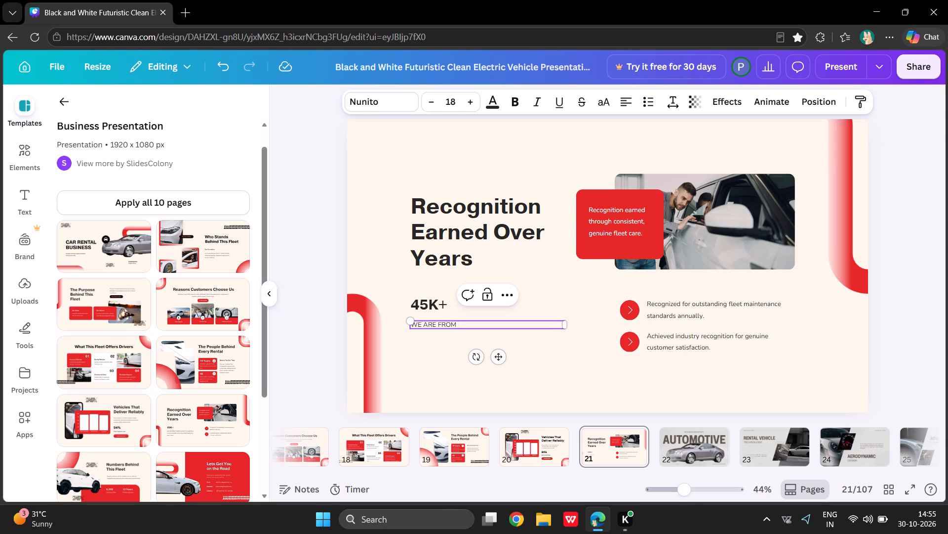
type("15 YEARS")
key("space")
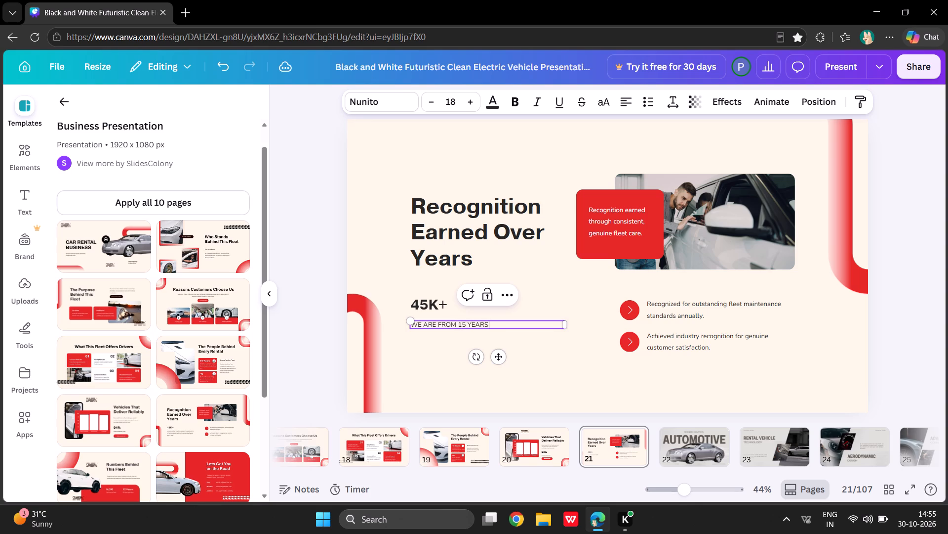
key("o")
key("BackSpace")
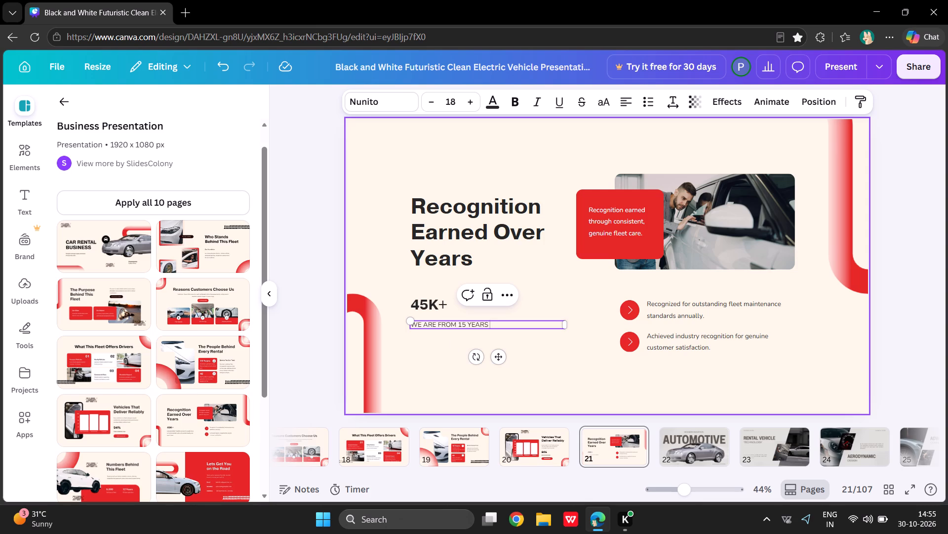
type("IN MARKET THAT")
key("space")
key("a")
key("BackSpace")
type("OVERALL INCOME")
key("space")
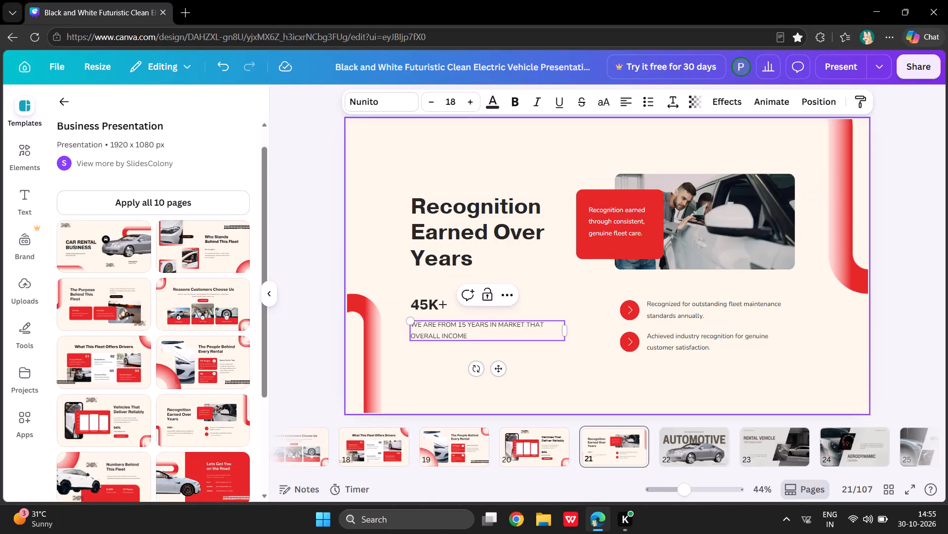
type("OVER")
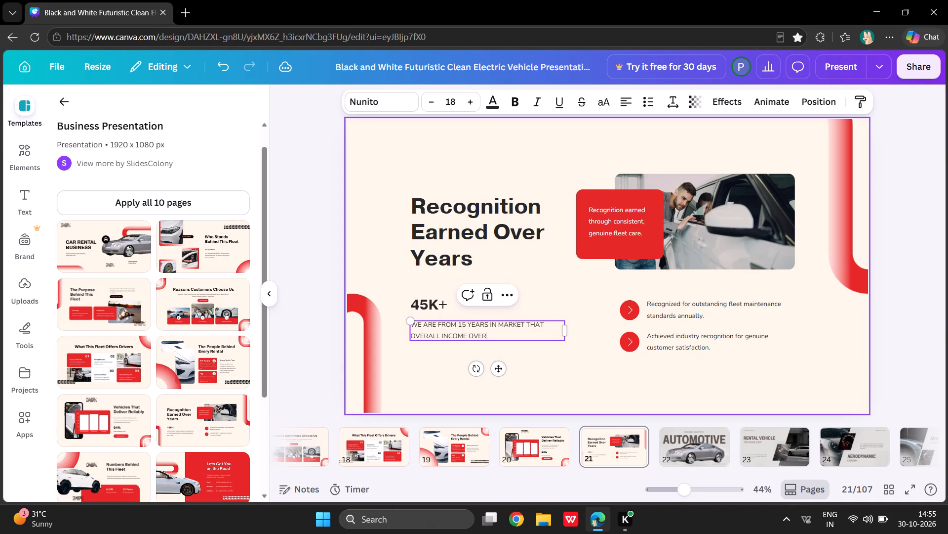
key("BackSpace")
key("BackSpace")
key("BackSpace")
key("BackSpace")
key("4")
type("CR TILL NOW")
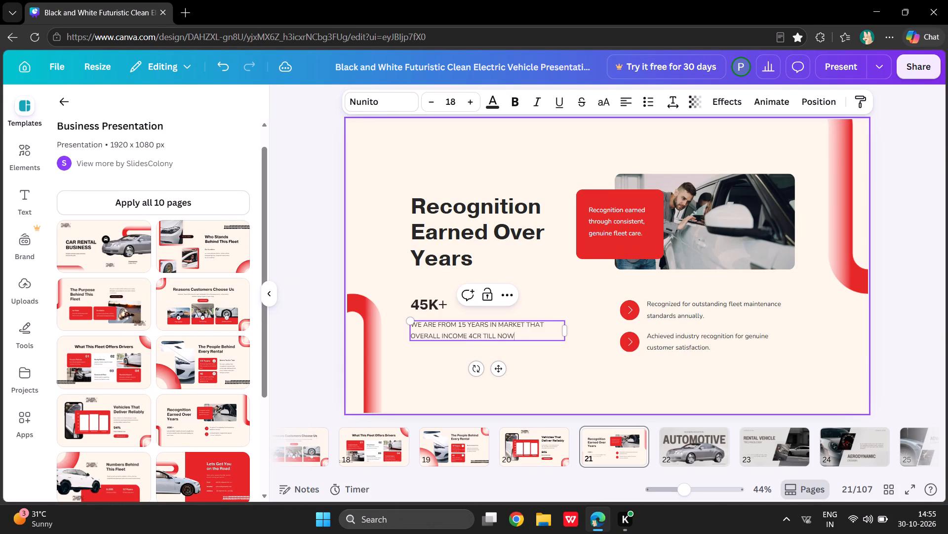
key("space")
type("FROM")
key("space")
type("45K+")
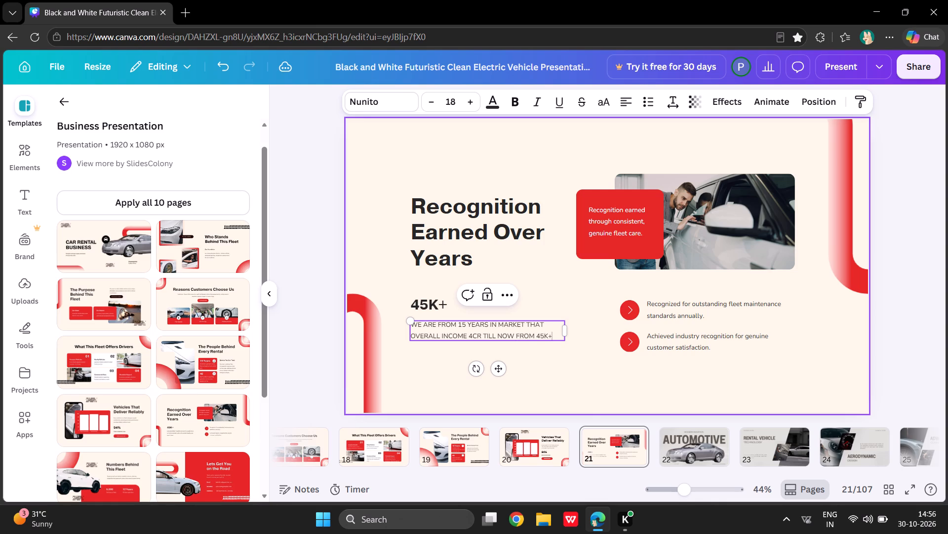
key("space")
type("CUSTOMER")
key("space")
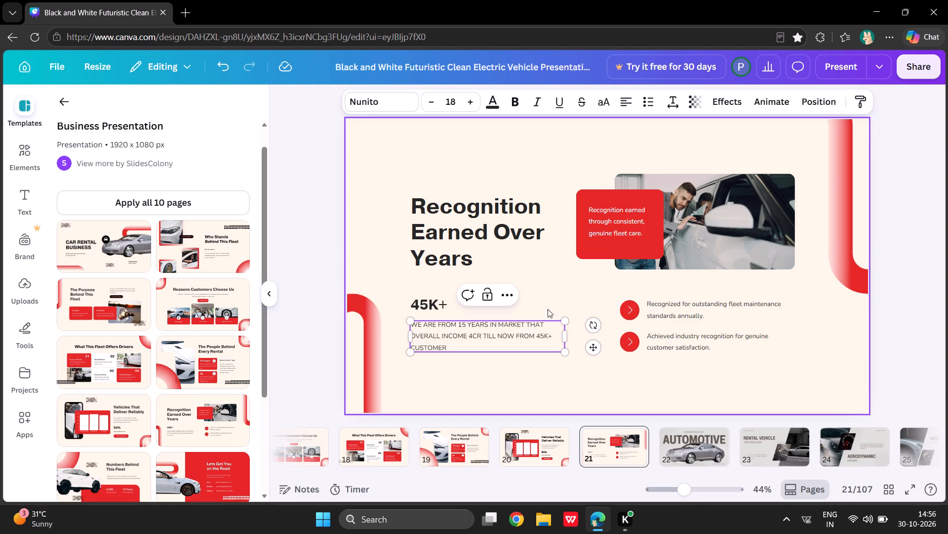
Replace the text in the red box beside the photo with "THERE WAS 450997 CUSTOMER WAS INTRDUCED NEWLY".
double_click(611, 222)
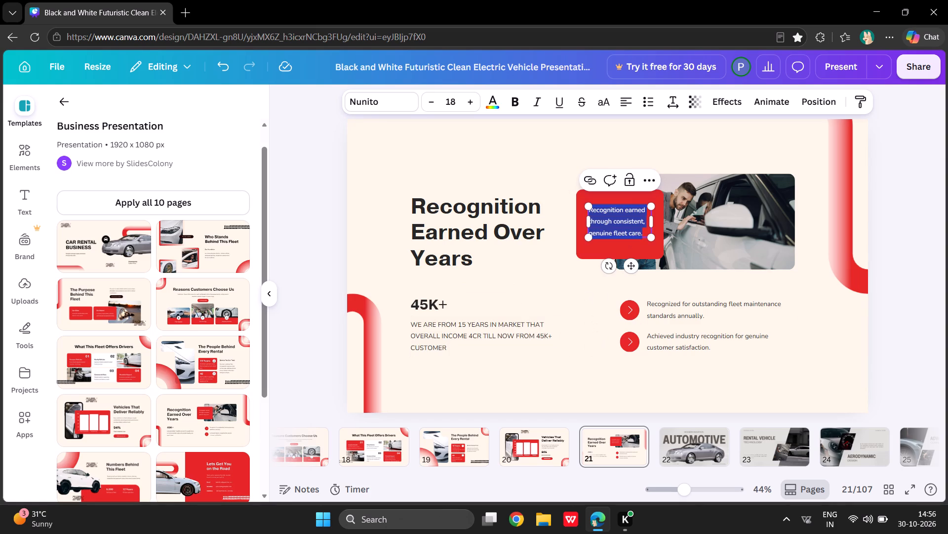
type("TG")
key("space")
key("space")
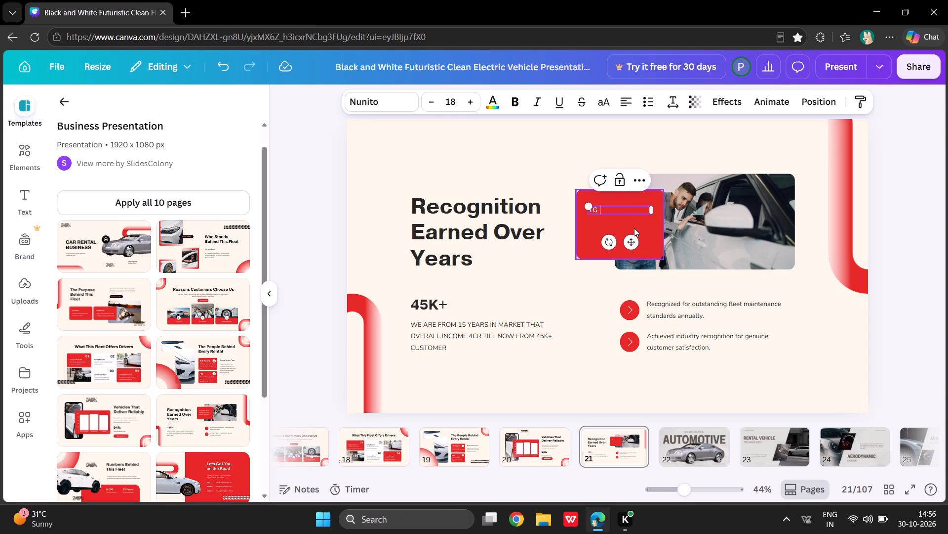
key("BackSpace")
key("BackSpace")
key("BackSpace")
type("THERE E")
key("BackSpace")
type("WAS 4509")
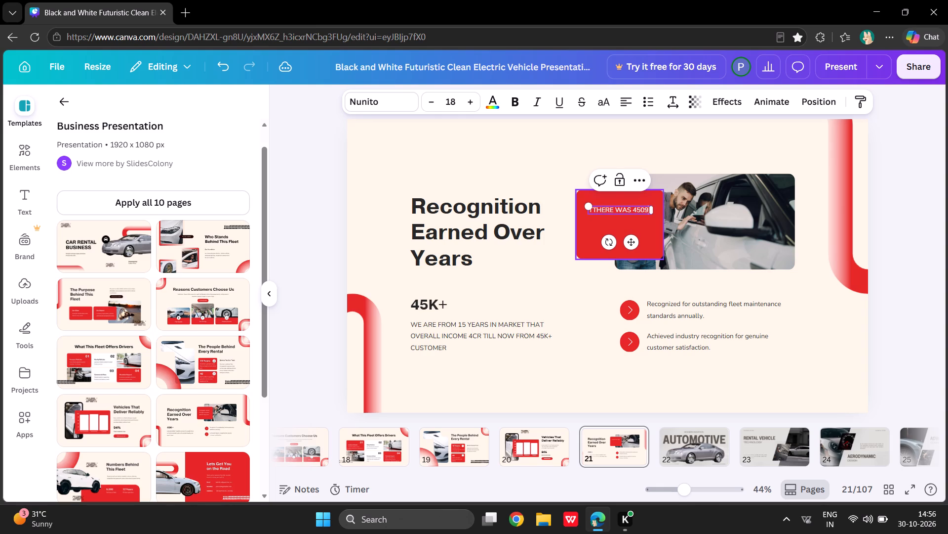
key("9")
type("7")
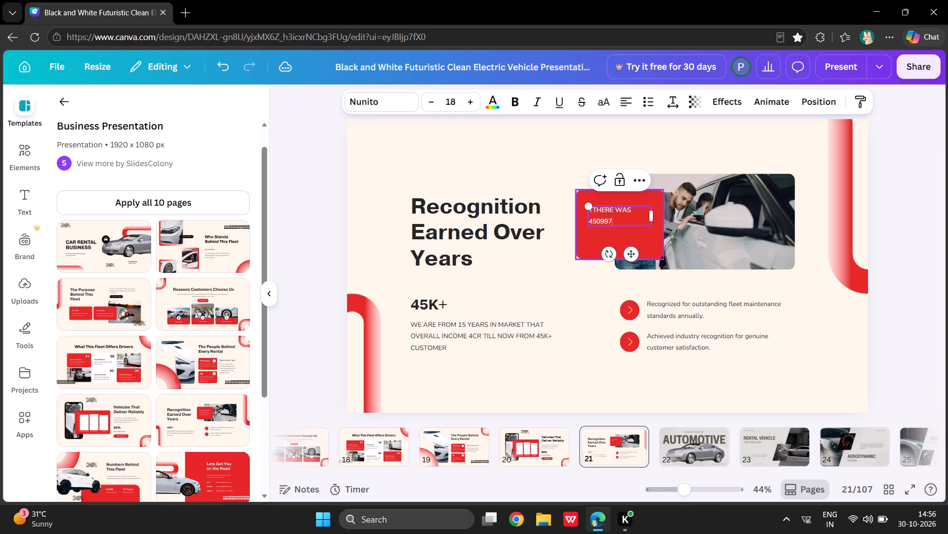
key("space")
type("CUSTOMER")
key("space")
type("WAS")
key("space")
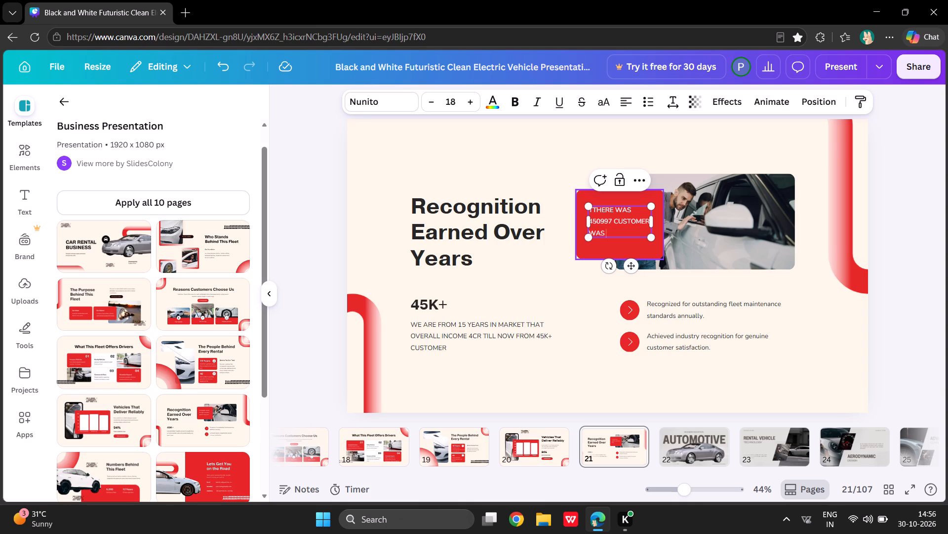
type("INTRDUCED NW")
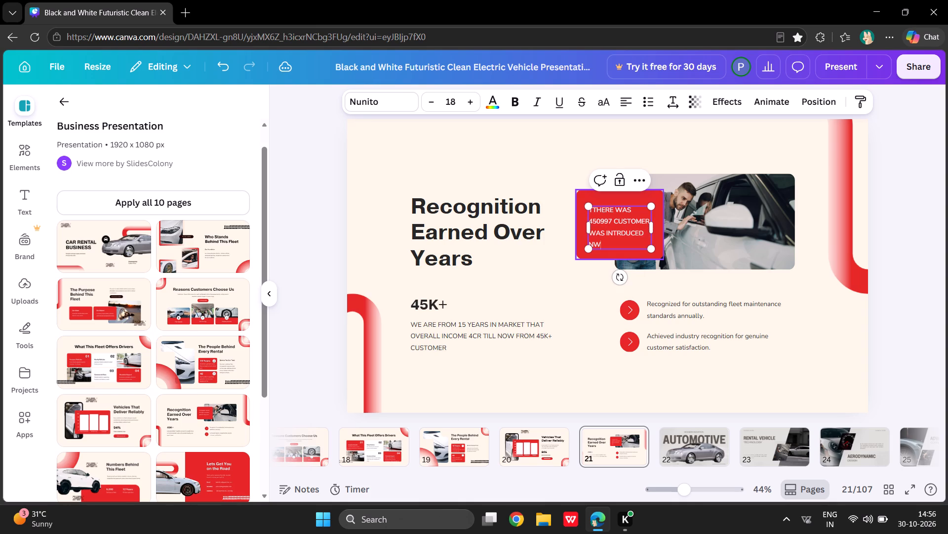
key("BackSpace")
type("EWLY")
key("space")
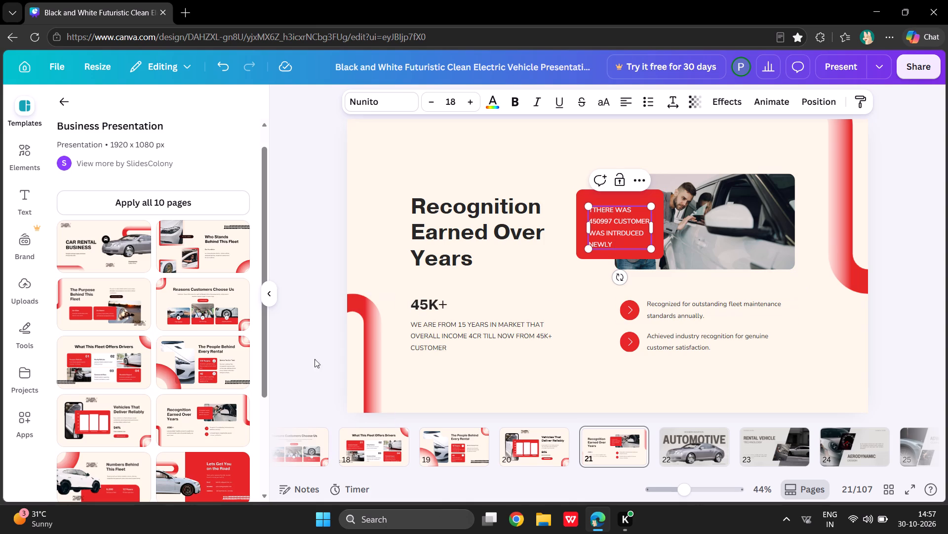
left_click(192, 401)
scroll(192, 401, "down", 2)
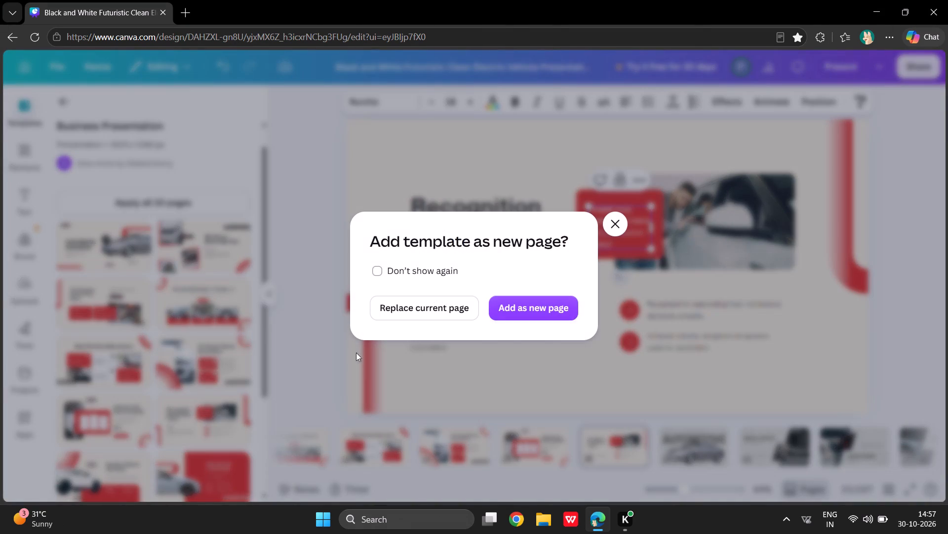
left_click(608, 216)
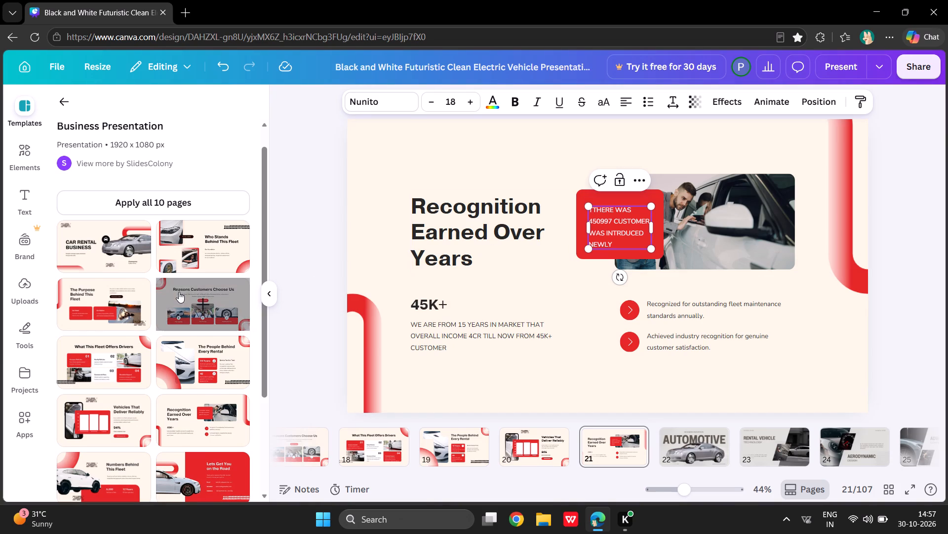
Add the "Numbers Behind This Fleet" template page as a new page after the "Recognition Earned Over Years" page.
scroll(179, 292, "down", 2)
left_click(102, 342)
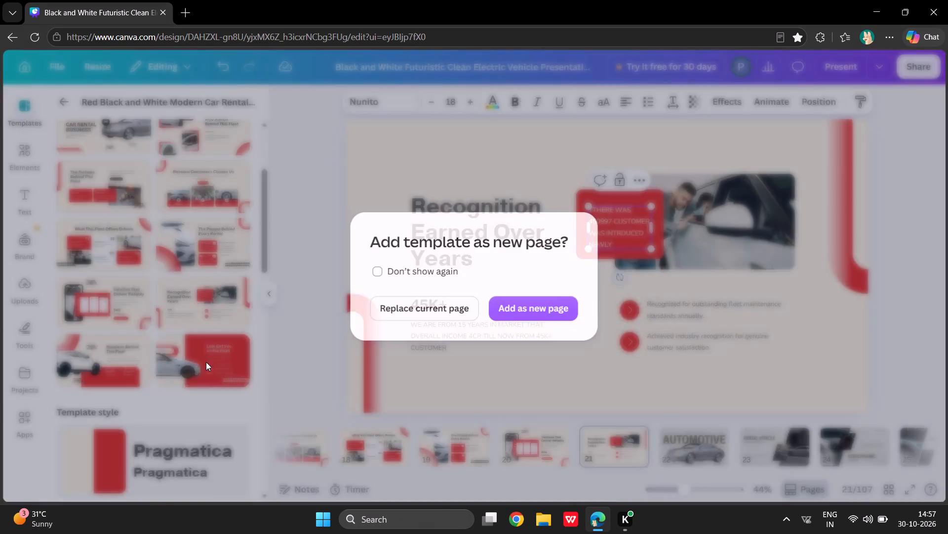
left_click(534, 311)
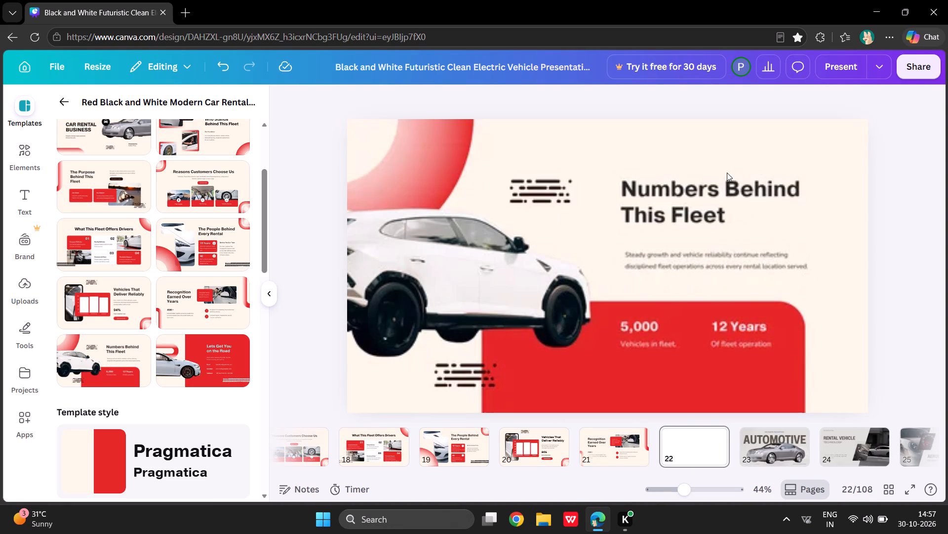
Replace the paragraph under "Numbers Behind This Fleet" with "I RECOMMENDED MY TEAM AS THE BEHIND THE SUCCESSFULLY FROM LAUNCH TILL NOW THEY HAVE HELPS LOTS OF THINGS".
double_click(703, 264)
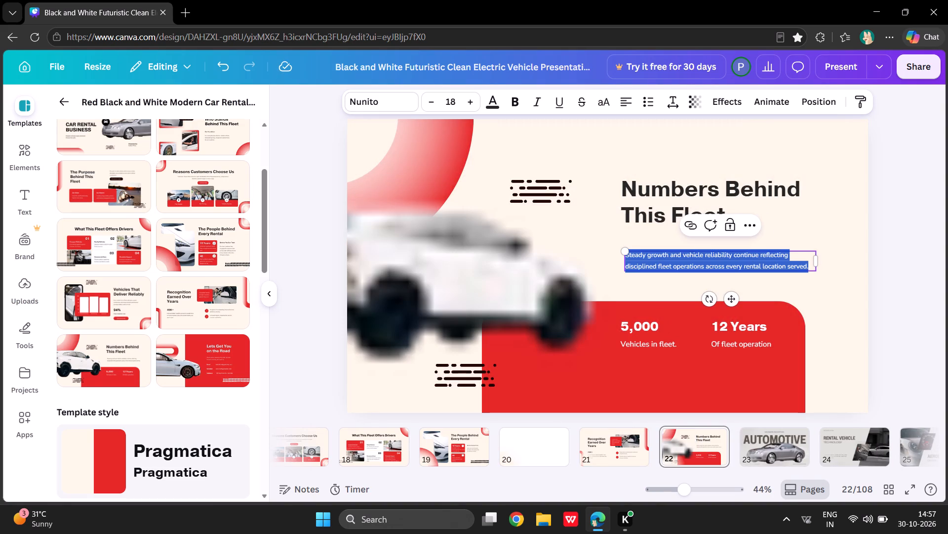
type("I RECOMMENDED MY TEAM AS THE")
key("space")
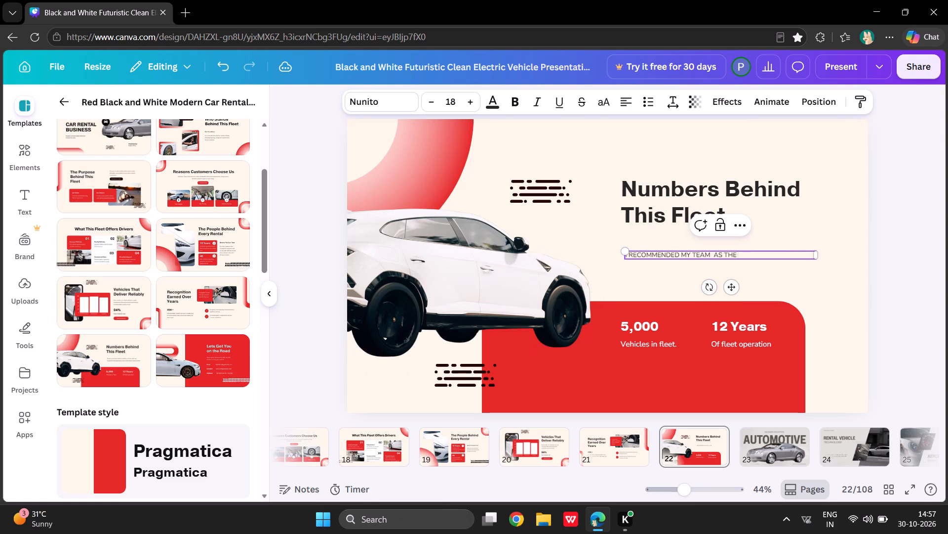
type("BEHIND THE SUCCESSFULLY")
key("space")
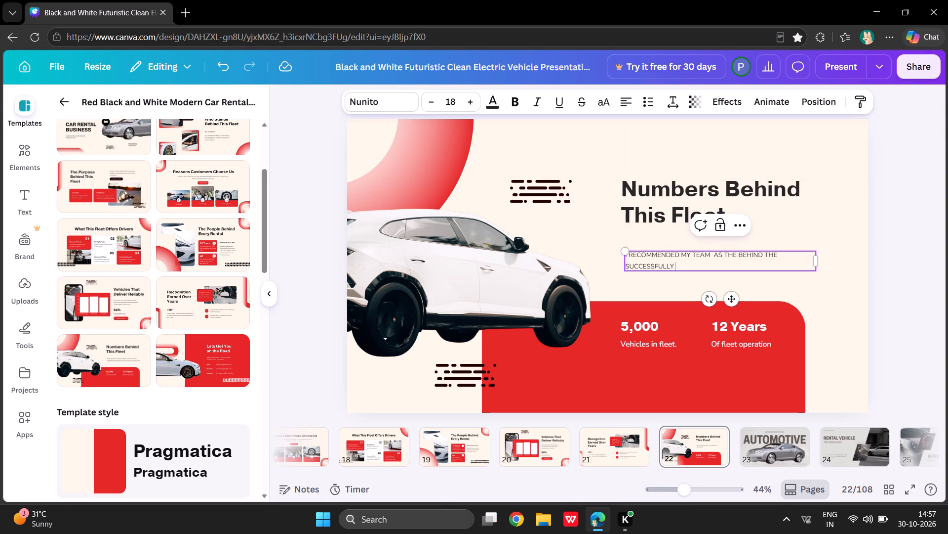
type("LAUN")
key("BackSpace")
key("BackSpace")
key("BackSpace")
key("BackSpace")
type("FROM")
key("space")
type("LAUNCH TILL NOW THEY HAVE")
key("space")
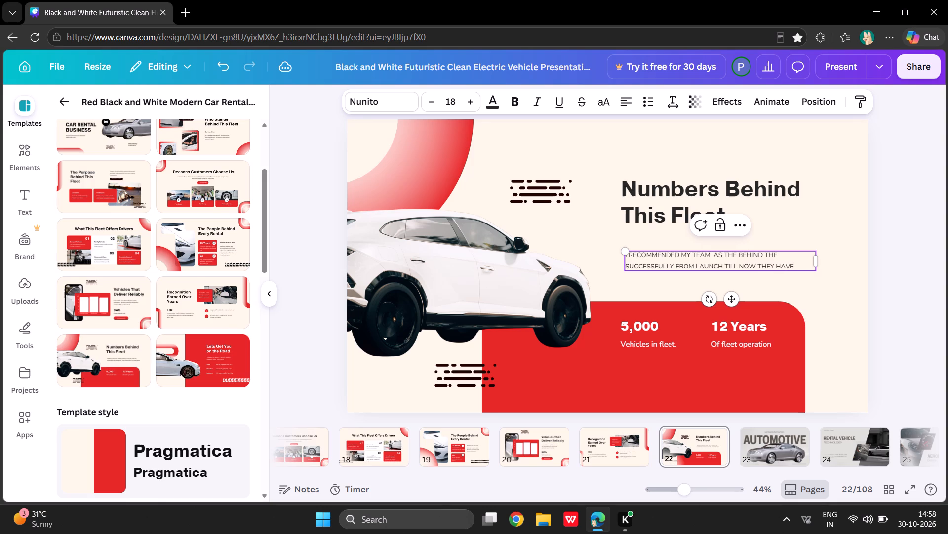
type("HELPS LOTS OF THINGS")
key("space")
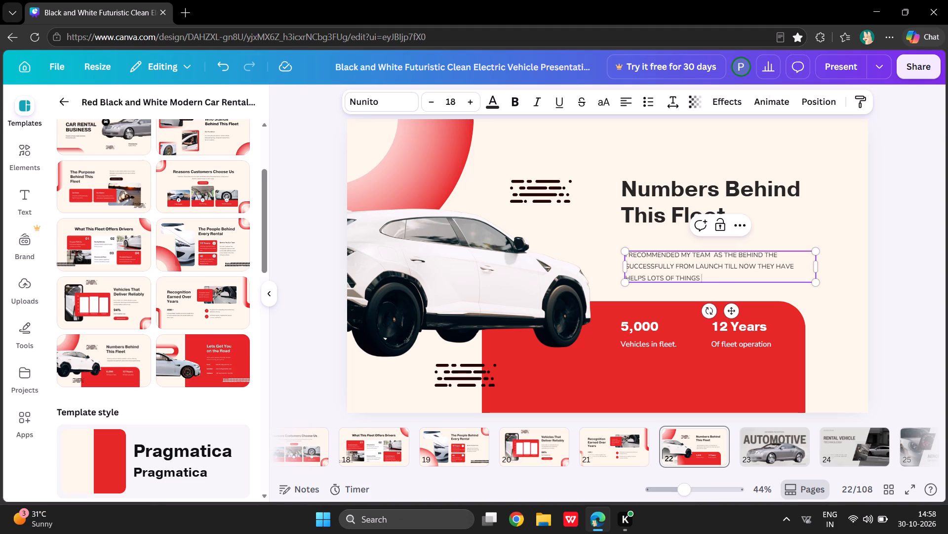
Complete the paragraph under "Numbers Behind This Fleet" by adding "TO MAKE PROFITABLE THE THIS BUSSINESS" at its end.
type("TO MK")
key("e")
key("BackSpace")
key("BackSpace")
type("AKE P")
type("ROFITABLE THE")
key("space")
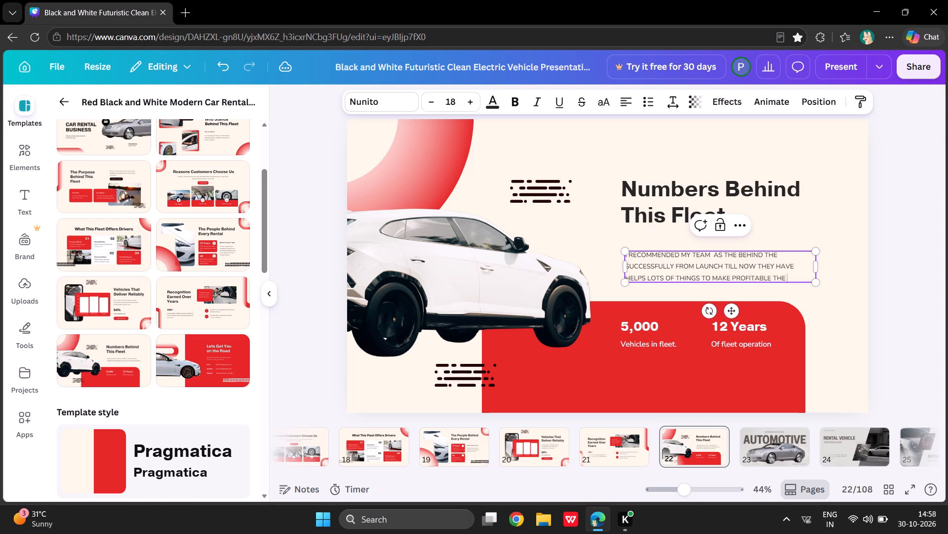
type("THIS BUSSINESS")
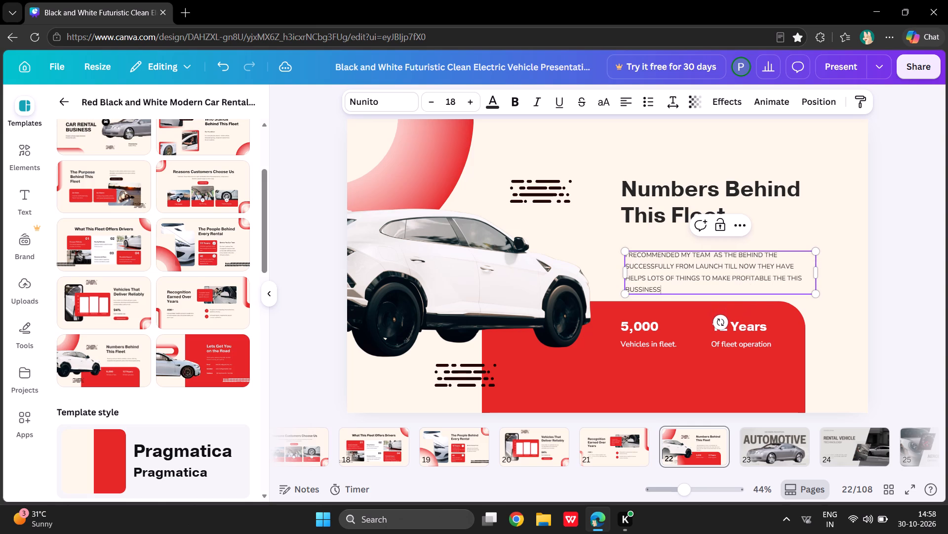
key("space")
Replace the figure above "Vehicles in fleet." with 5241.
double_click(643, 329)
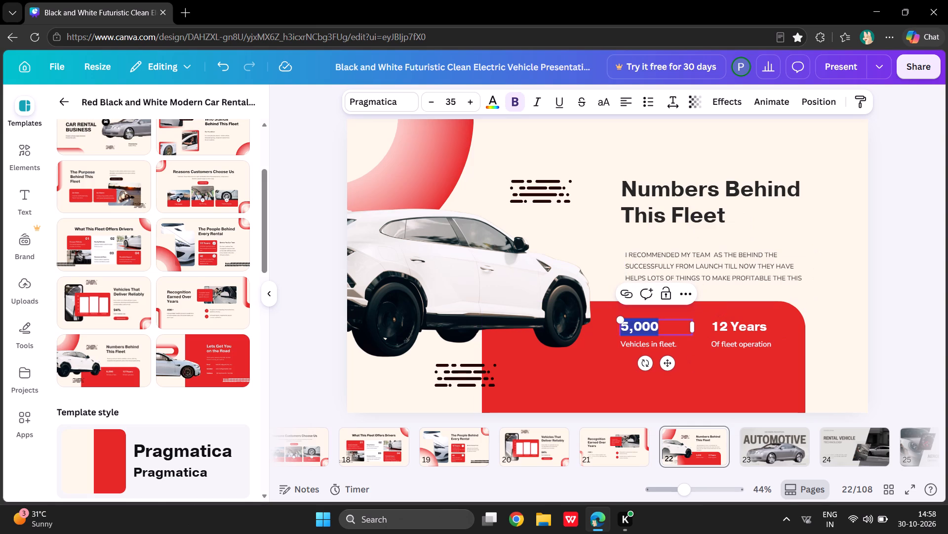
key("BackSpace")
type("5678")
key("BackSpace")
key("BackSpace")
key("BackSpace")
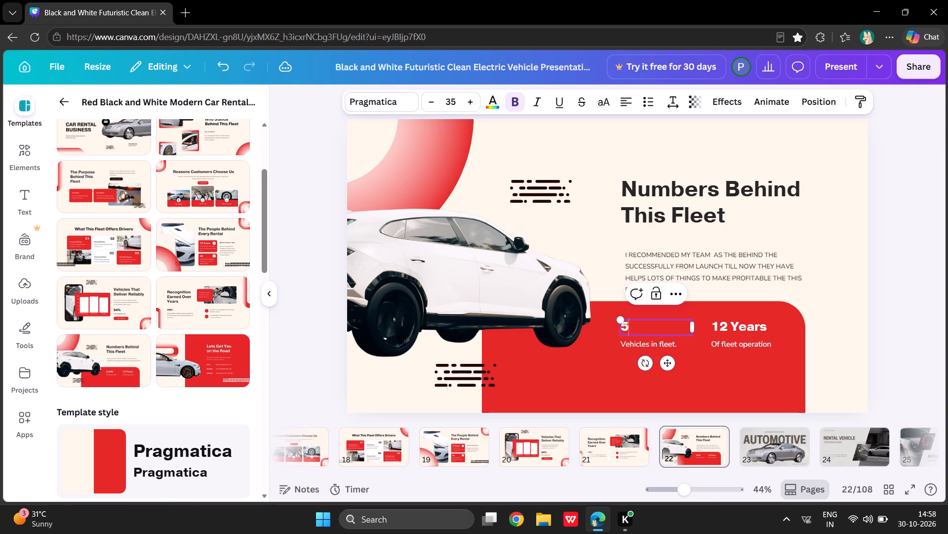
type("23")
key("BackSpace")
type("412")
key("BackSpace")
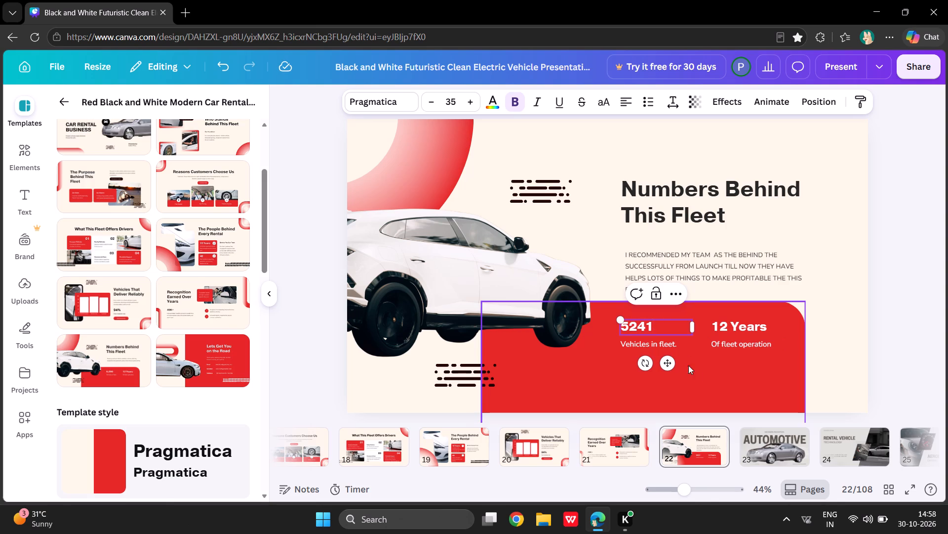
Change the text above "Of fleet operation" to "9 Years".
double_click(727, 327)
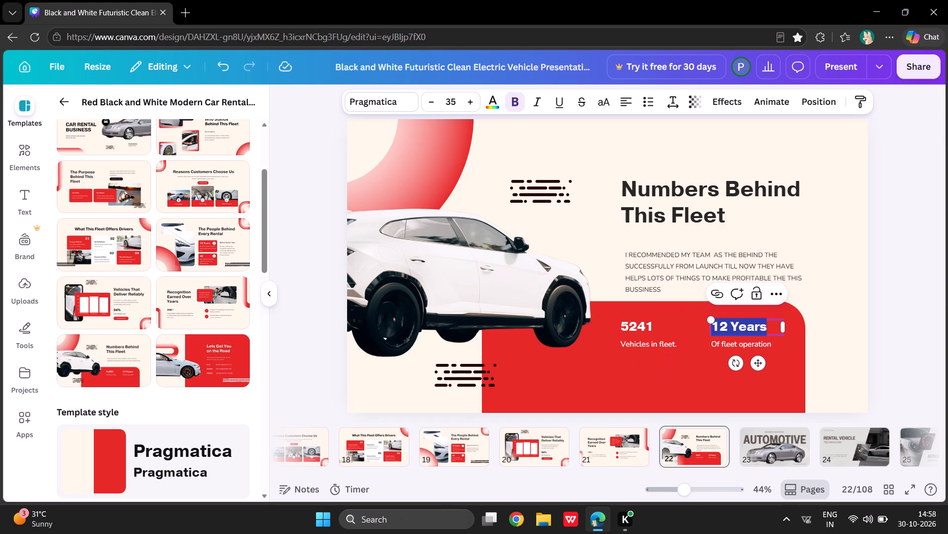
left_click(727, 327)
key("BackSpace")
key("BackSpace")
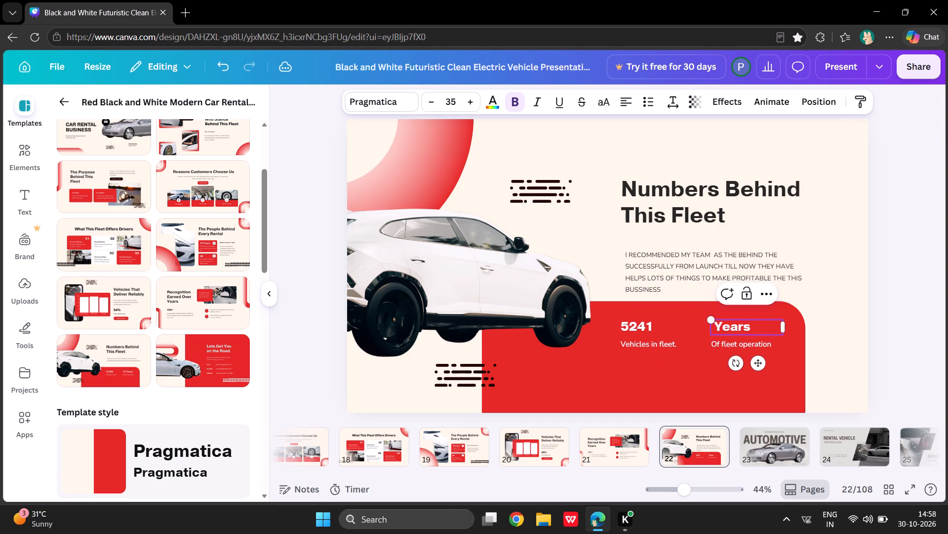
type("35")
key("BackSpace")
key("BackSpace")
key("1")
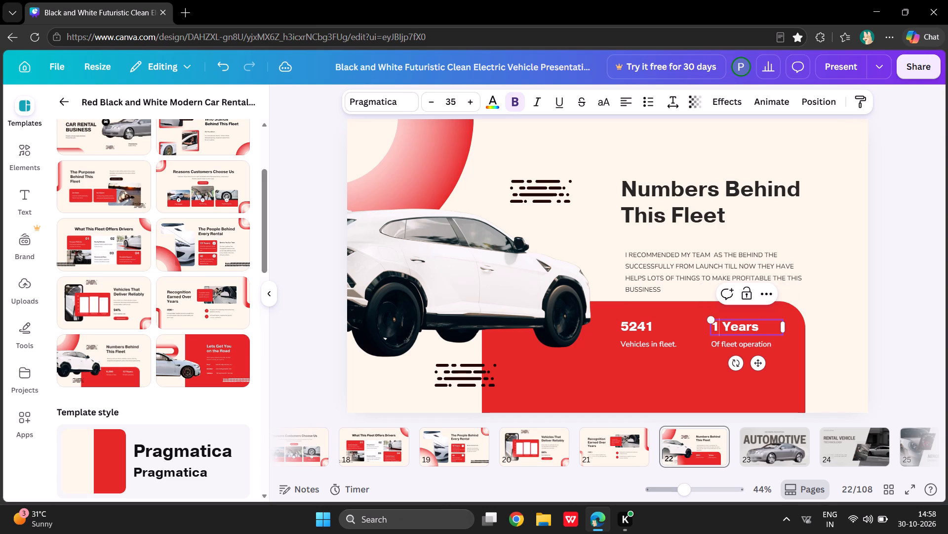
key("BackSpace")
key("9")
Add the "Lets Get You on the Road" template page as a new page after the "Numbers Behind This Fleet" page.
left_click(187, 376)
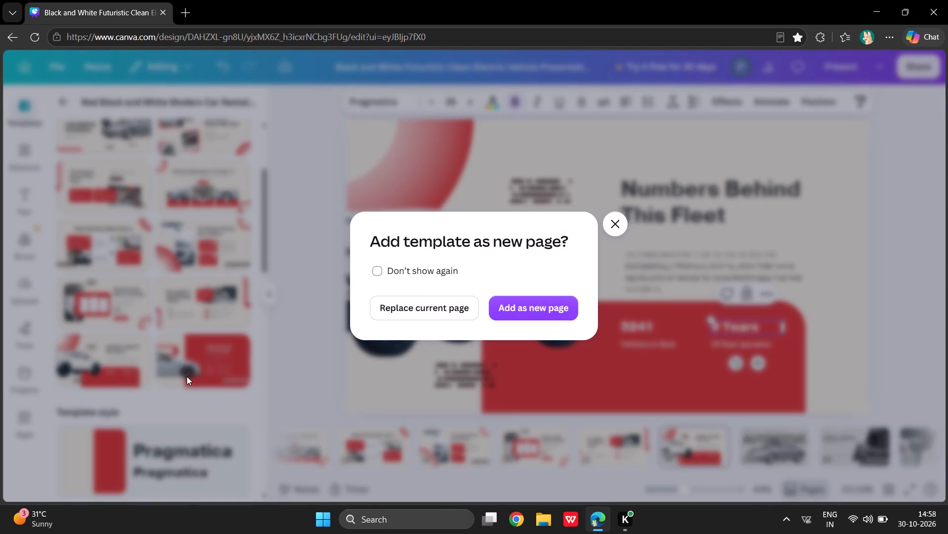
left_click(520, 304)
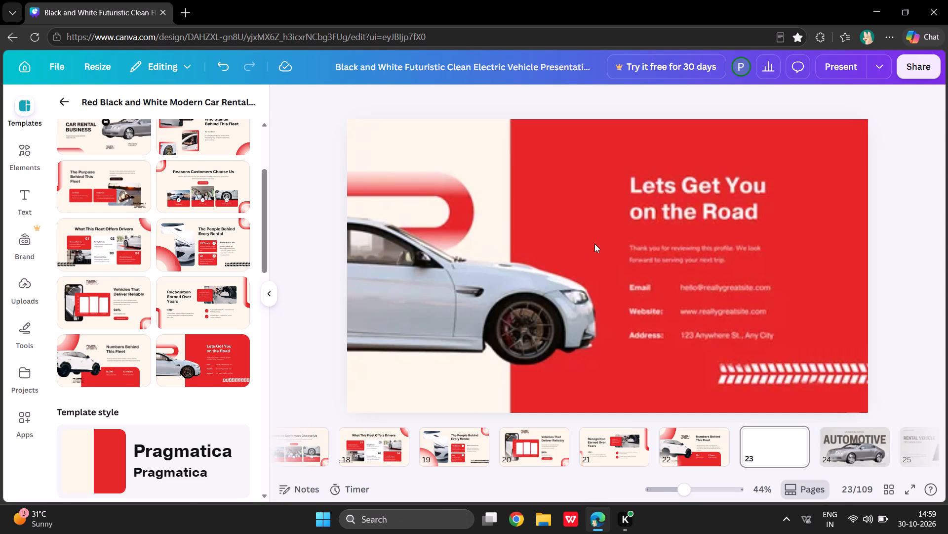
Replace the placeholder email on the "Lets Get You on the Road" page with "CARRENTALSYSTEM.COM".
double_click(701, 283)
key("BackSpace")
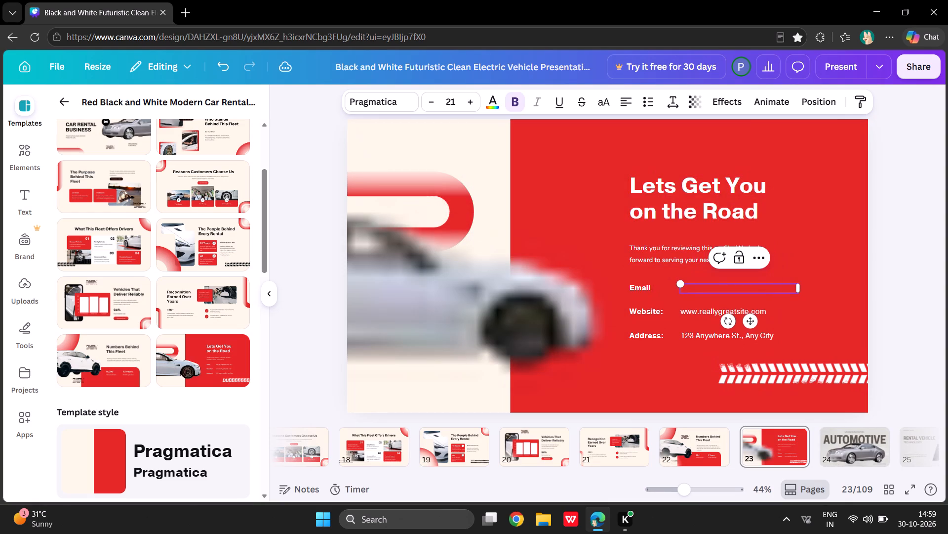
type("CARRENTALSYSTEM.")
type("COM")
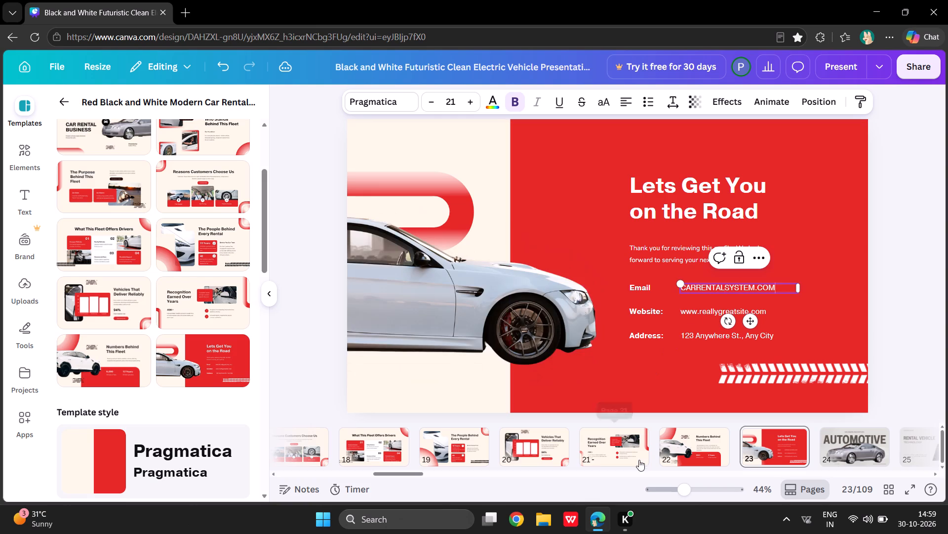